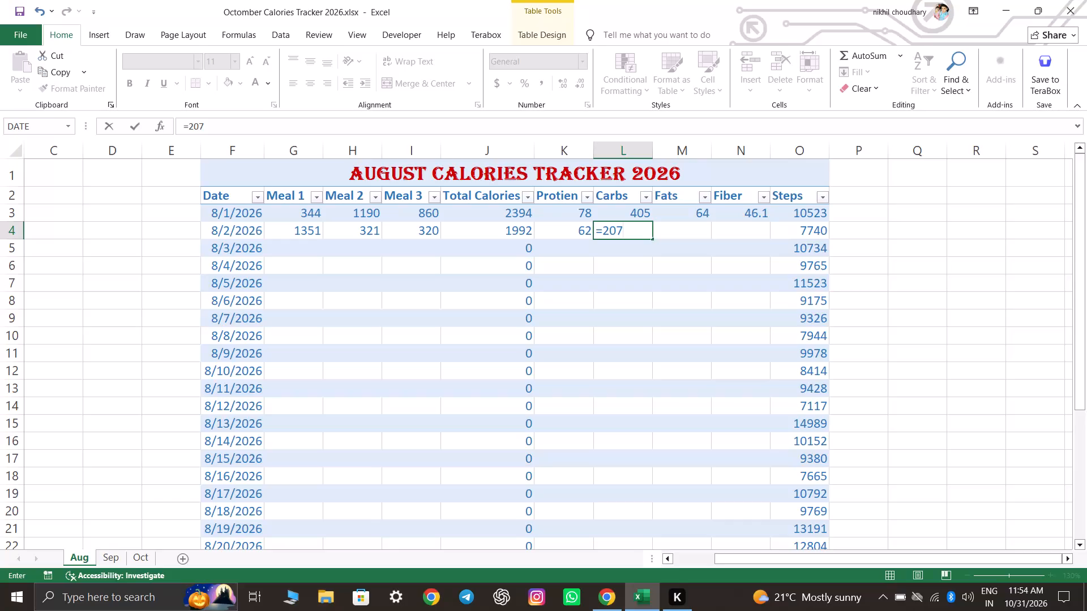
For 8/2/2026, complete the Carbs formula as =207+50+50 and enter the Fats formula =35+8+9.
type("+50+")
type("50")
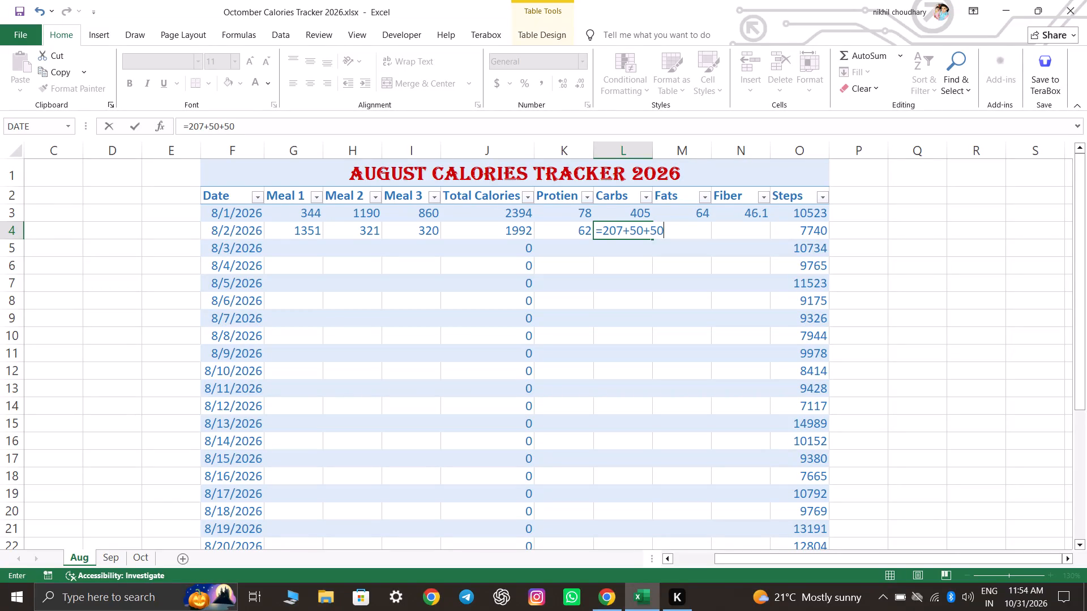
key("Right")
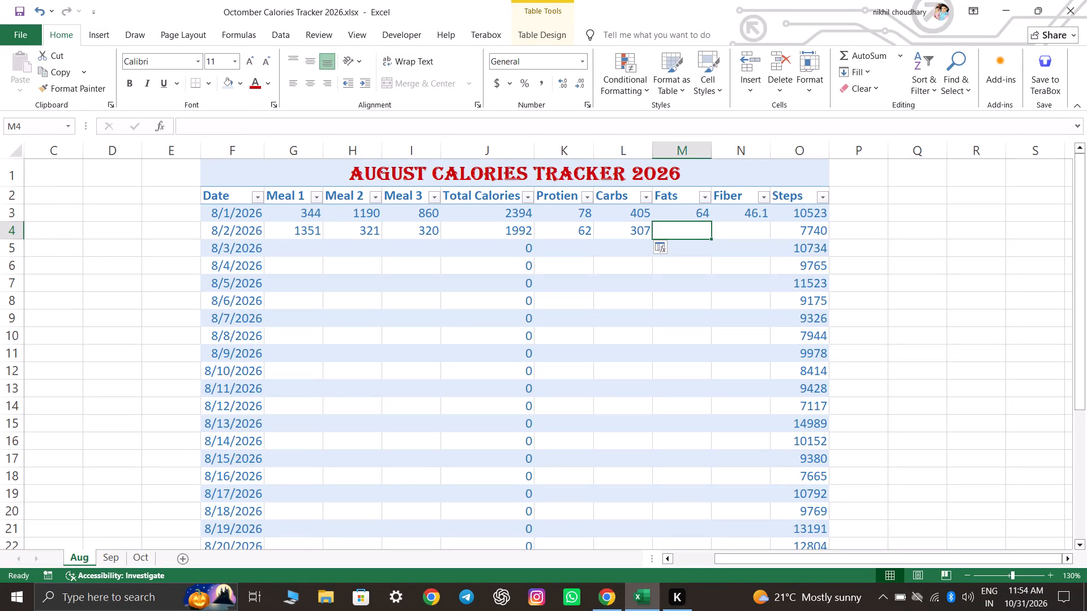
key("equal")
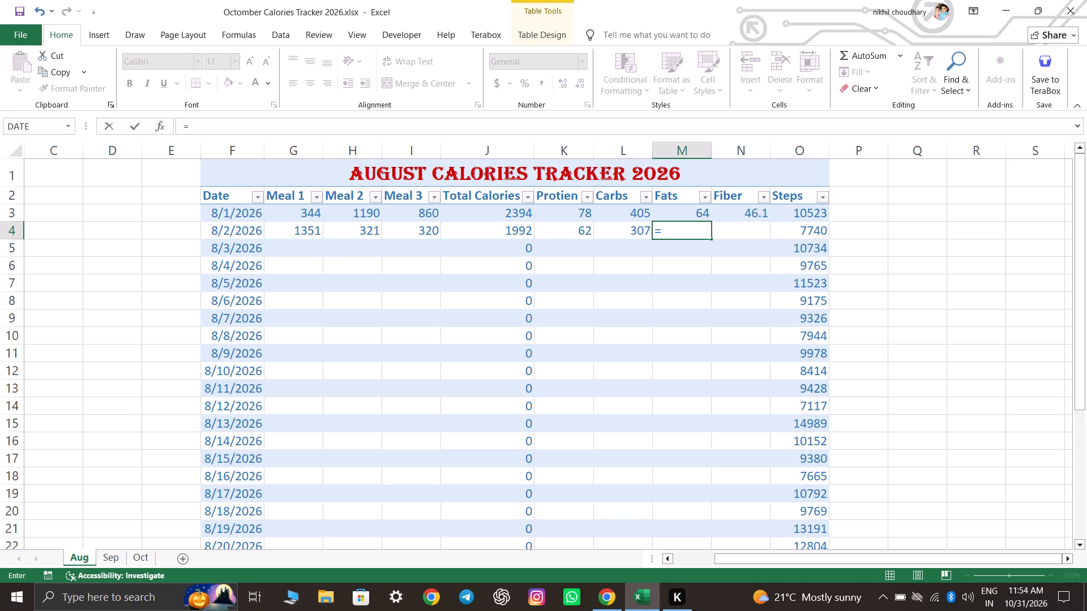
type("35+")
type("8+9")
key("Right")
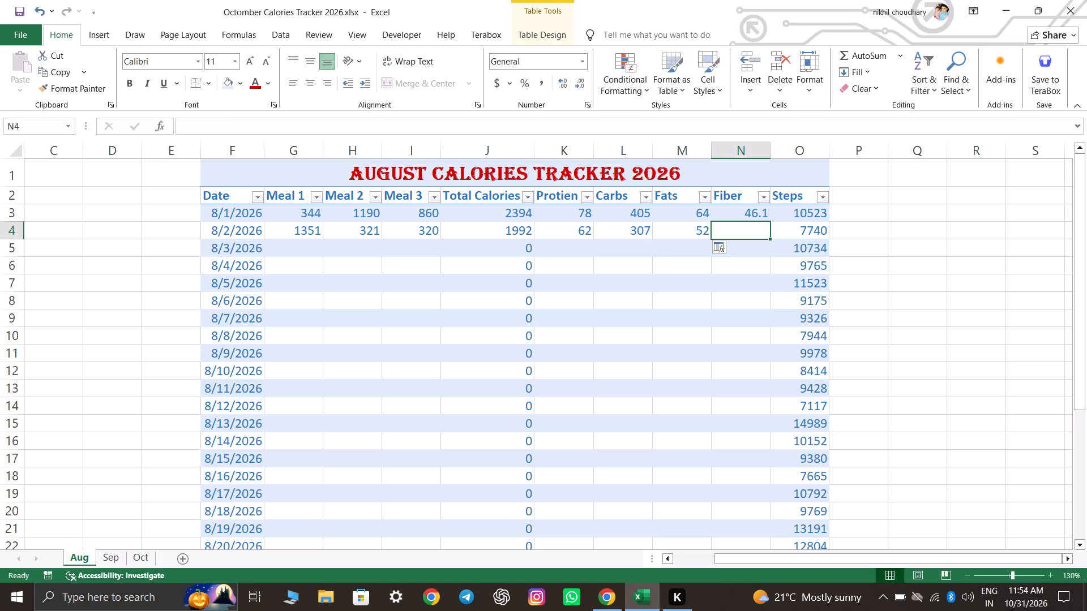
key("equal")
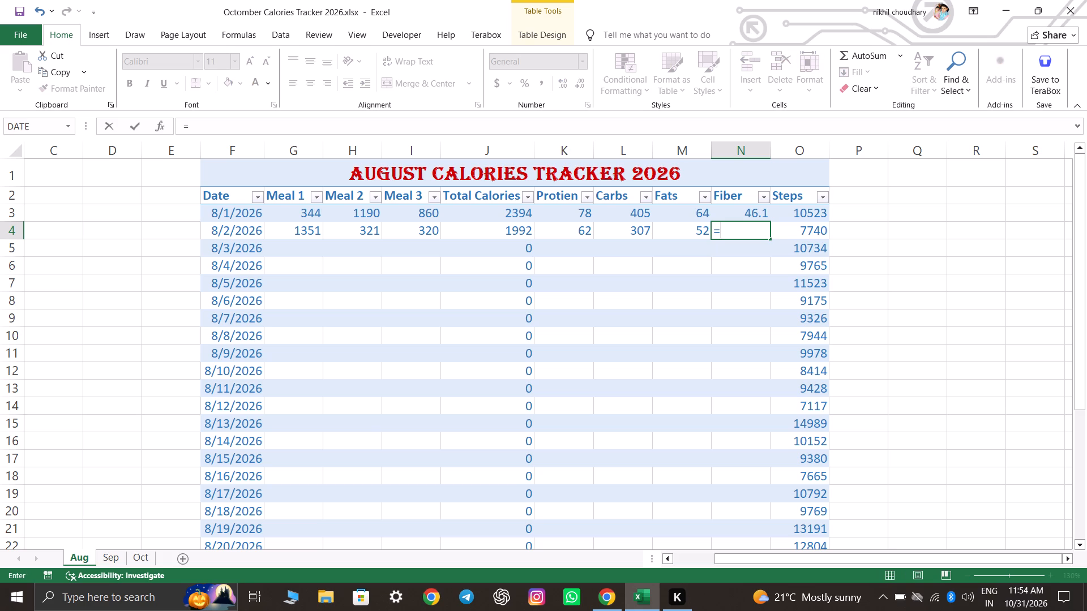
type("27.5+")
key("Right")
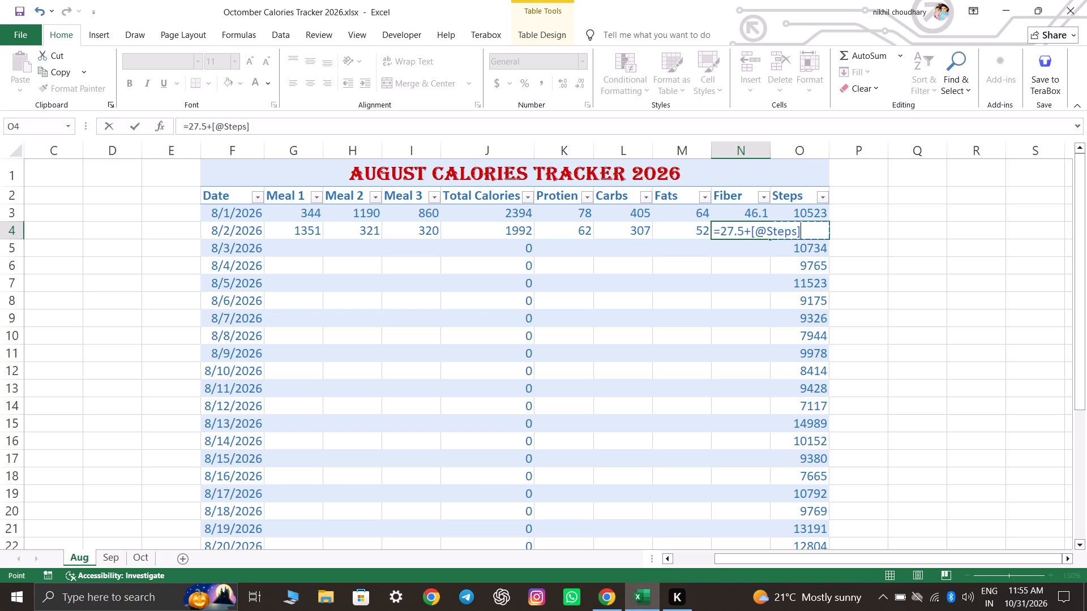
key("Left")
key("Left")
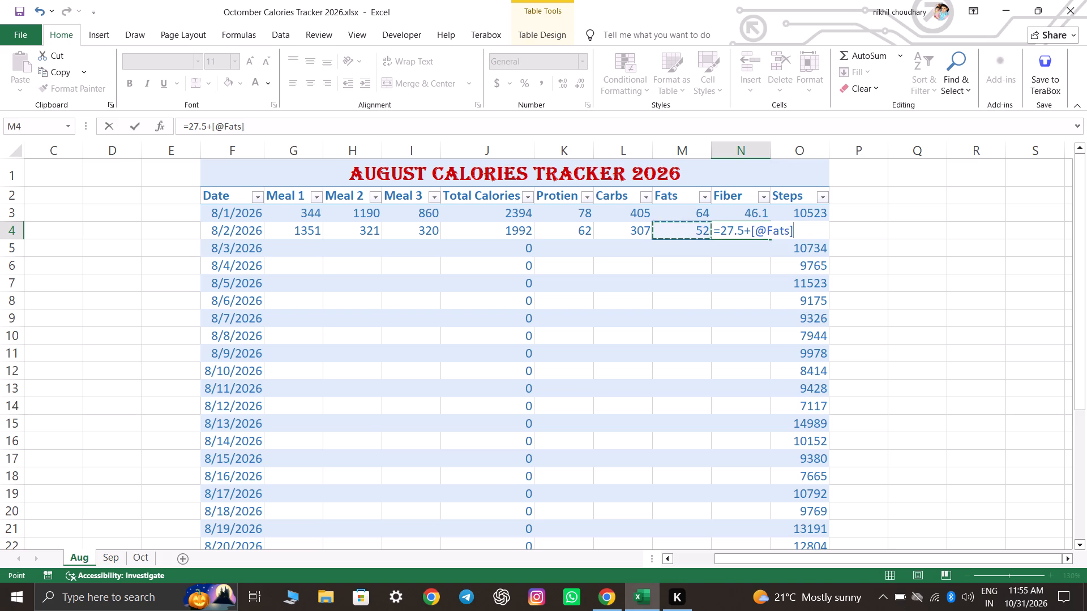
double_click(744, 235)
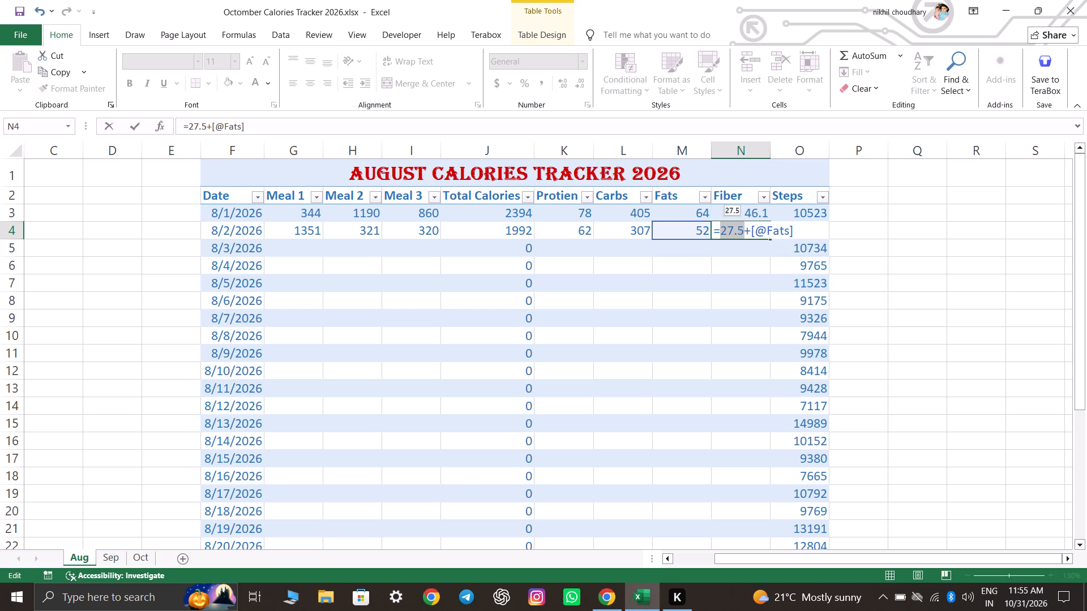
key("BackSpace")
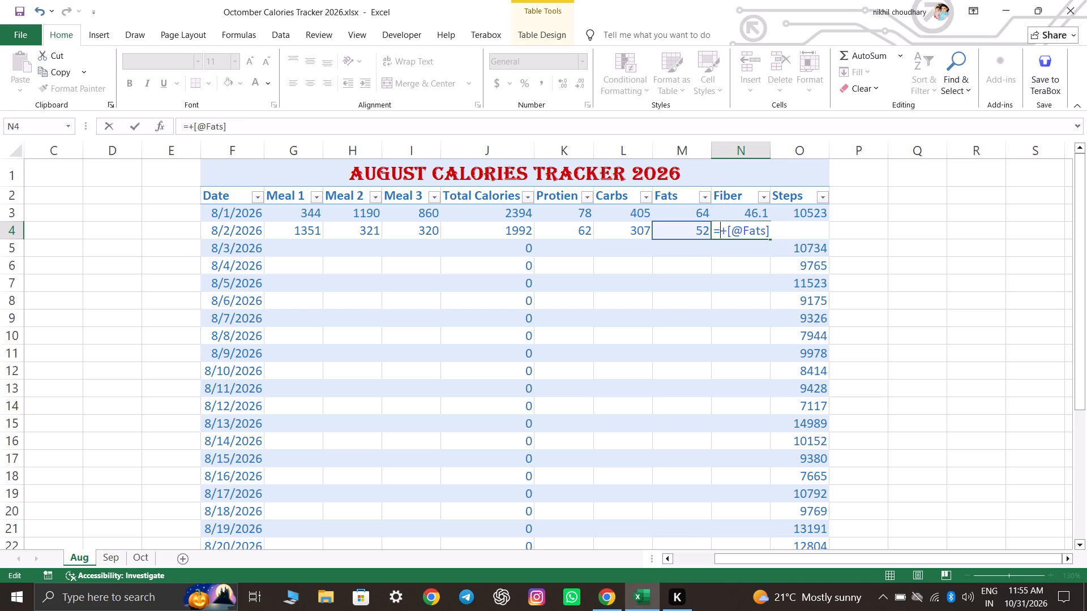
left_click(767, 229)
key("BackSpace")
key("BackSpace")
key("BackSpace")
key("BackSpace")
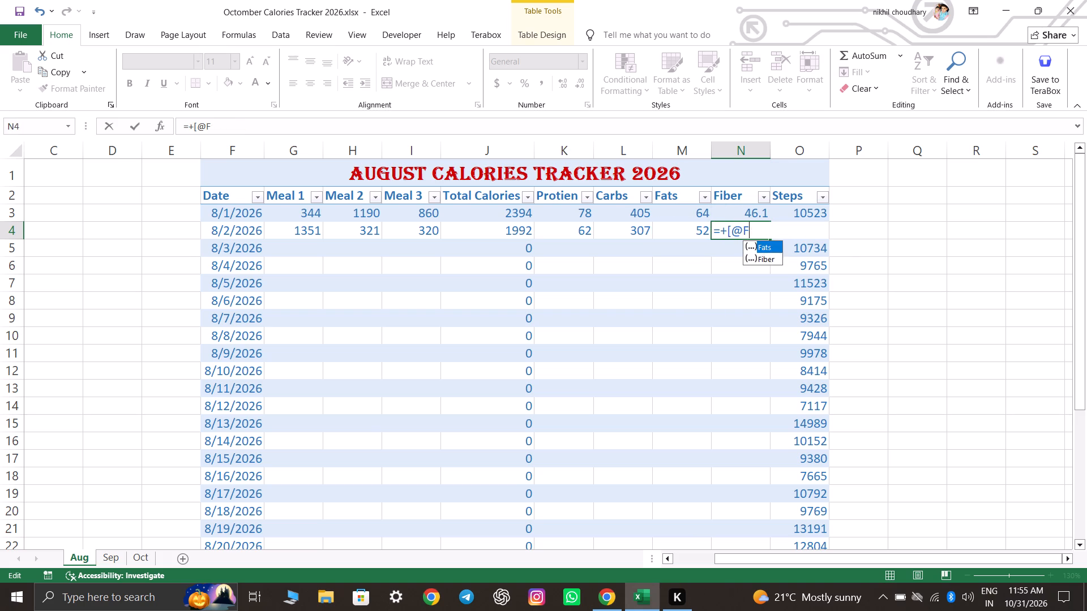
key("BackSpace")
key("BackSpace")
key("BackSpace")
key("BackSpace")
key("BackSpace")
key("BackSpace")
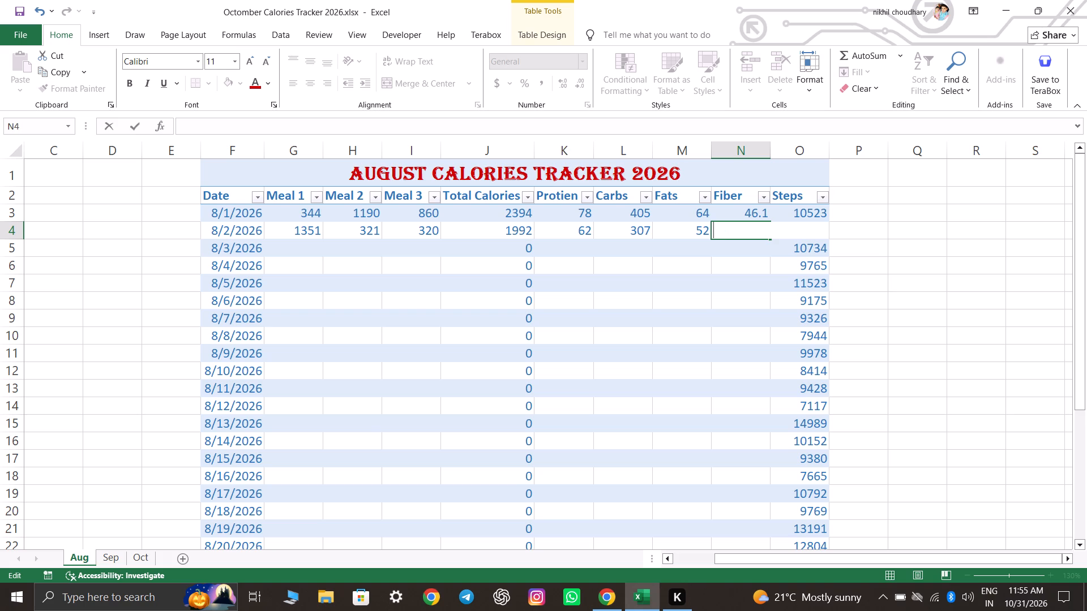
Enter 27.5 as the Fiber value for 8/2/2026.
type("27.5")
key("Return")
Enter the 8/3/2026 meal calories: 802 for Meal 1, 687 for Meal 2 and 550 for Meal 3.
key("Left")
key("Left")
key("Left")
key("Left")
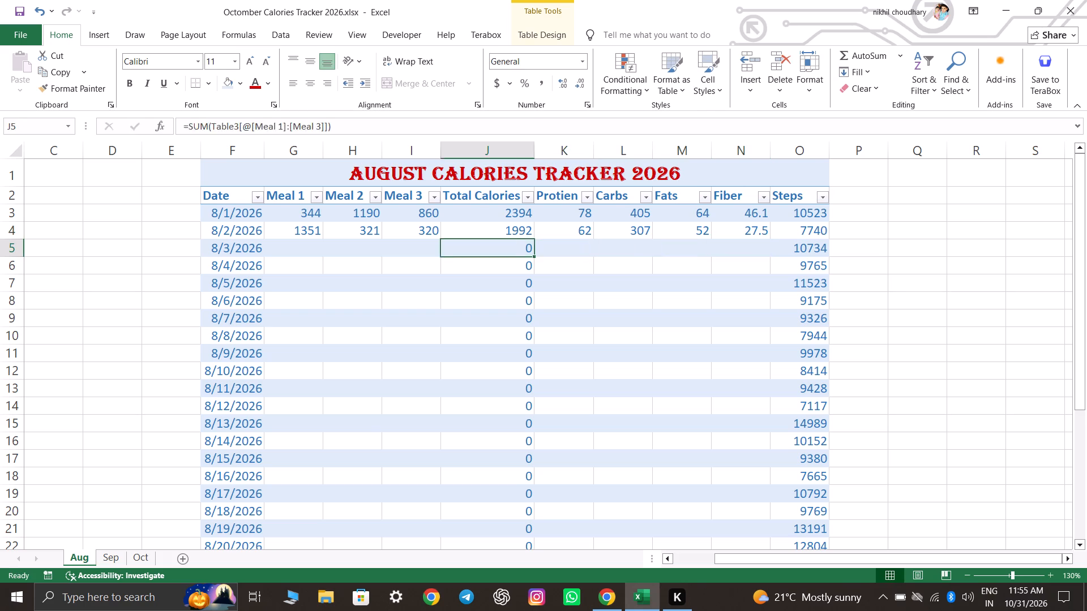
key("Left")
key("Left")
key("Left")
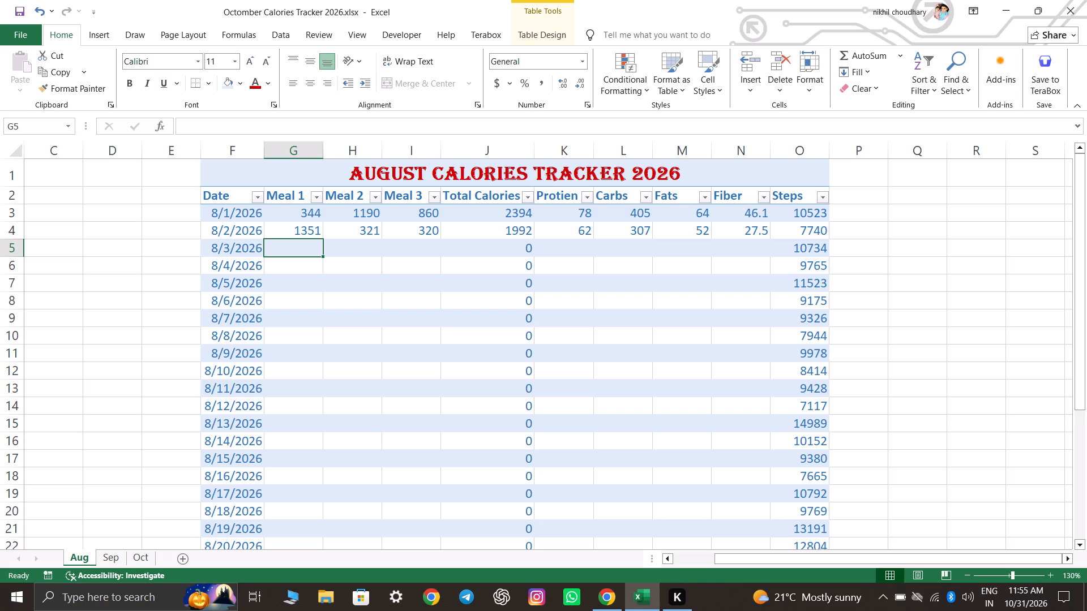
type("802")
key("Right")
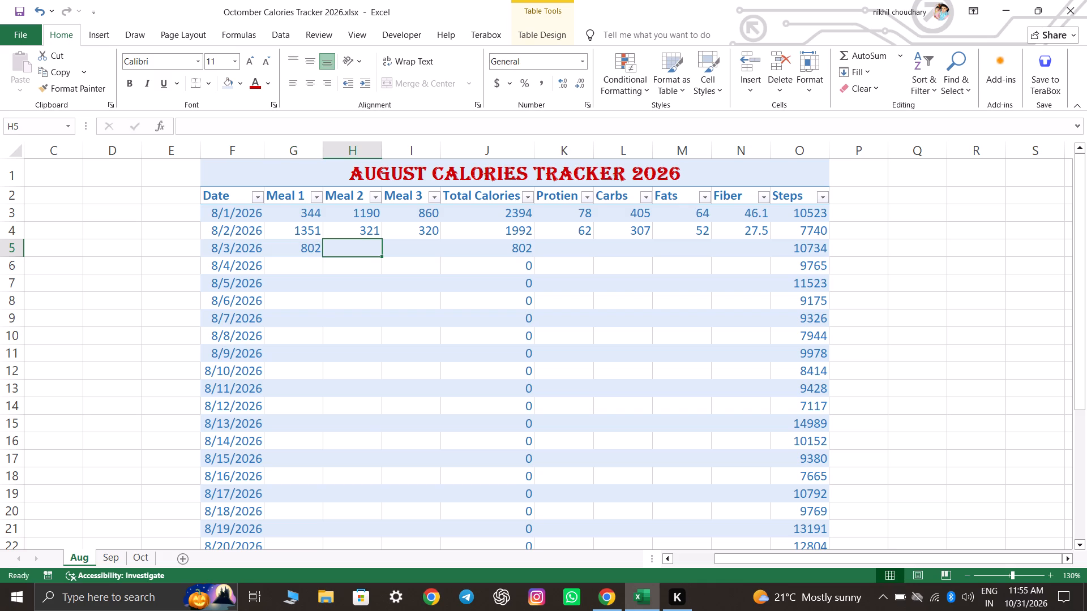
type("687")
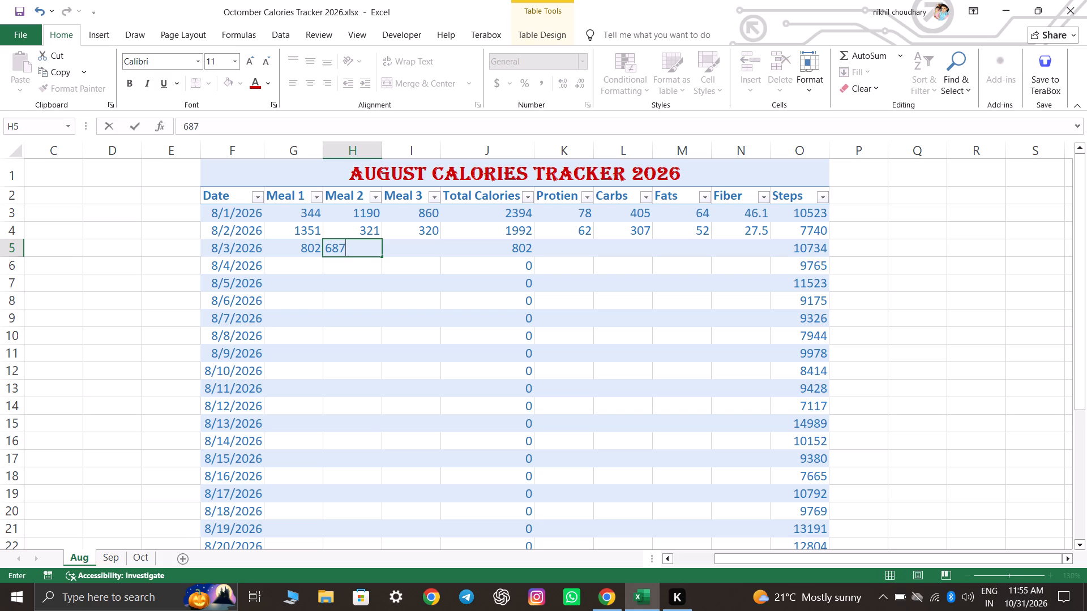
key("Right")
type("550")
key("Right")
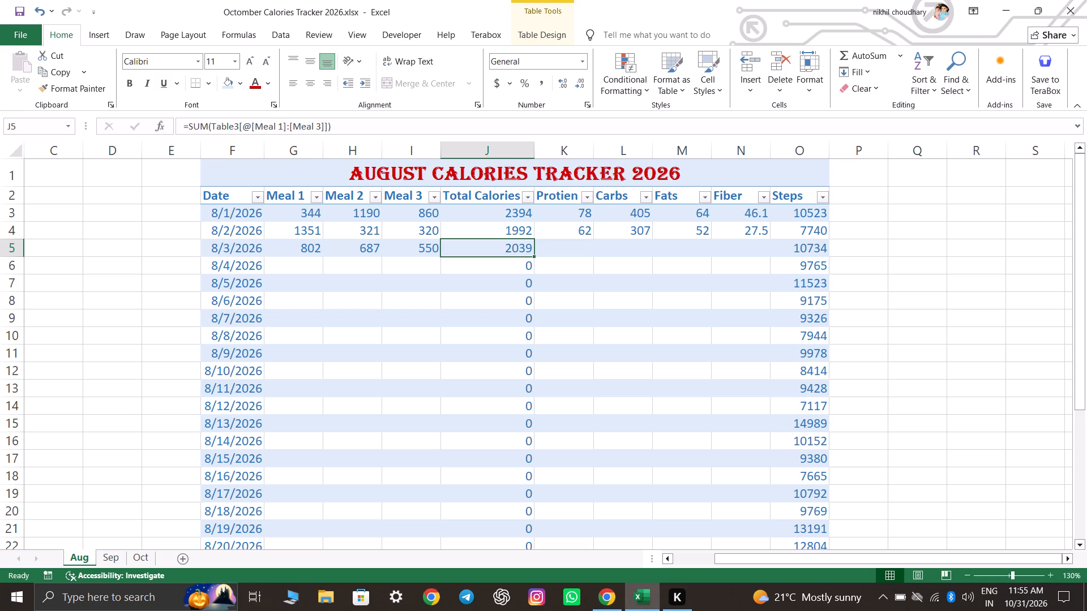
Enter the formula =20+14+15+6 in the Protien column for 8/3/2026.
key("Right")
key("equal")
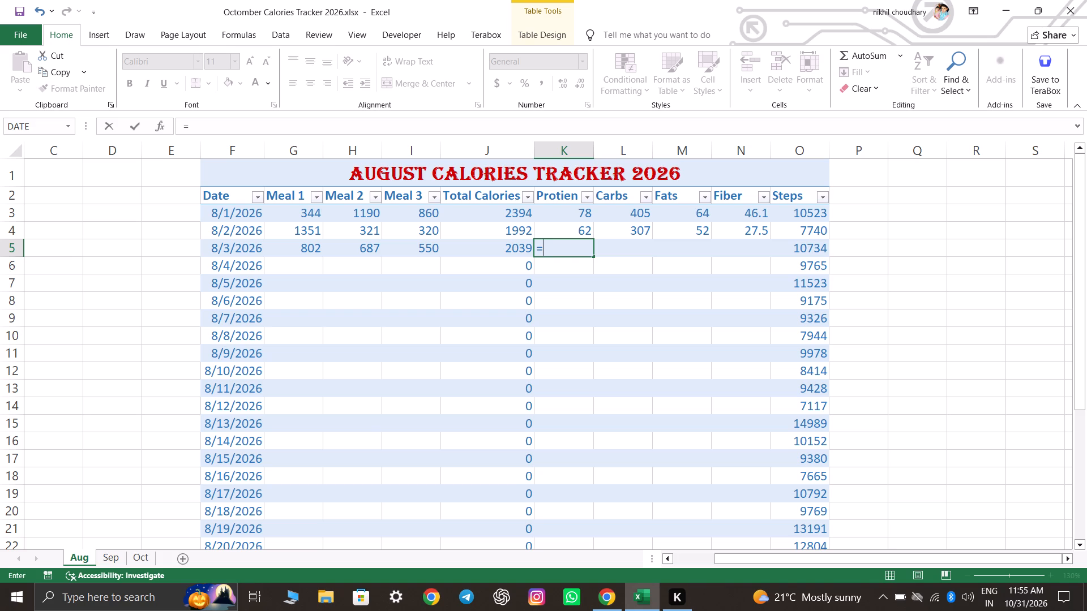
type("20")
key("plus")
type("14+")
type("15+")
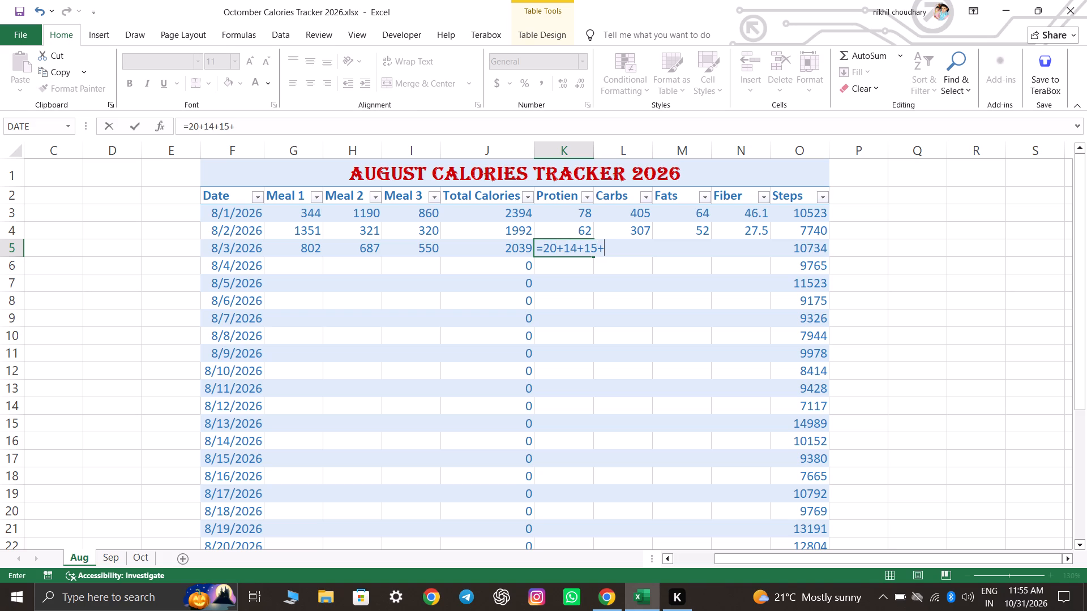
key("6")
key("Right")
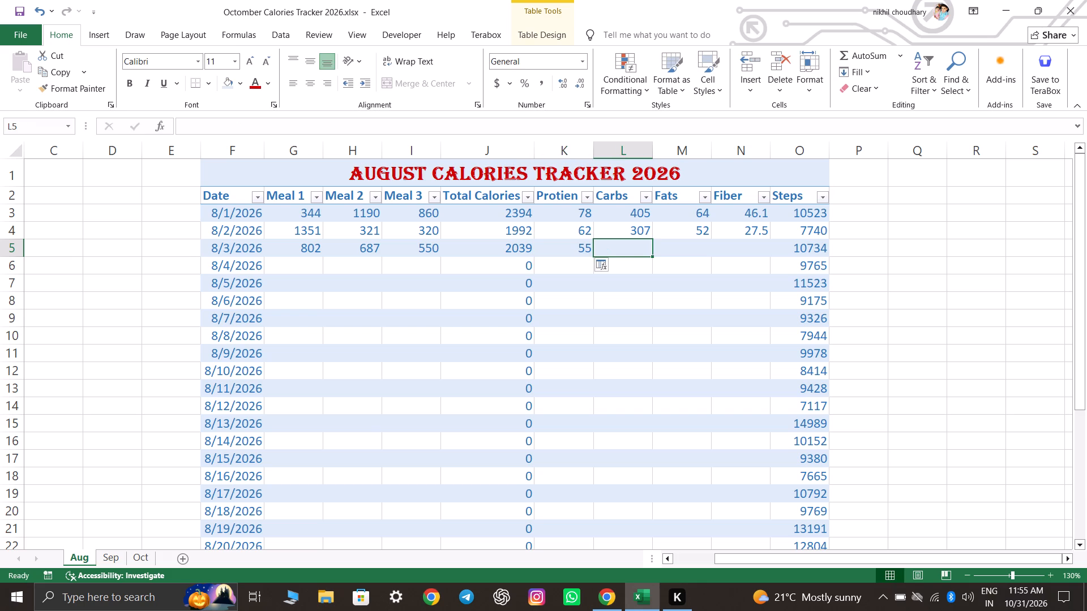
Enter the formula =100+116+88+32 in the Carbs column for 8/3/2026.
key("equal")
type("100+")
type("116+")
type("88+")
type("32")
key("Right")
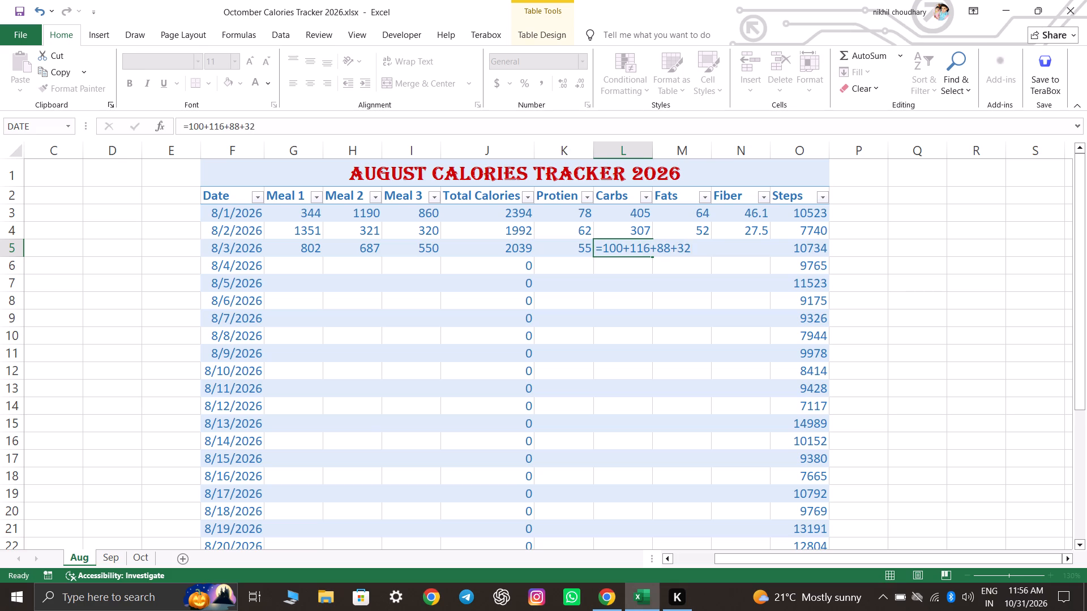
Enter the formula =41+22+16+5 in the Fats column for 8/3/2026.
key("equal")
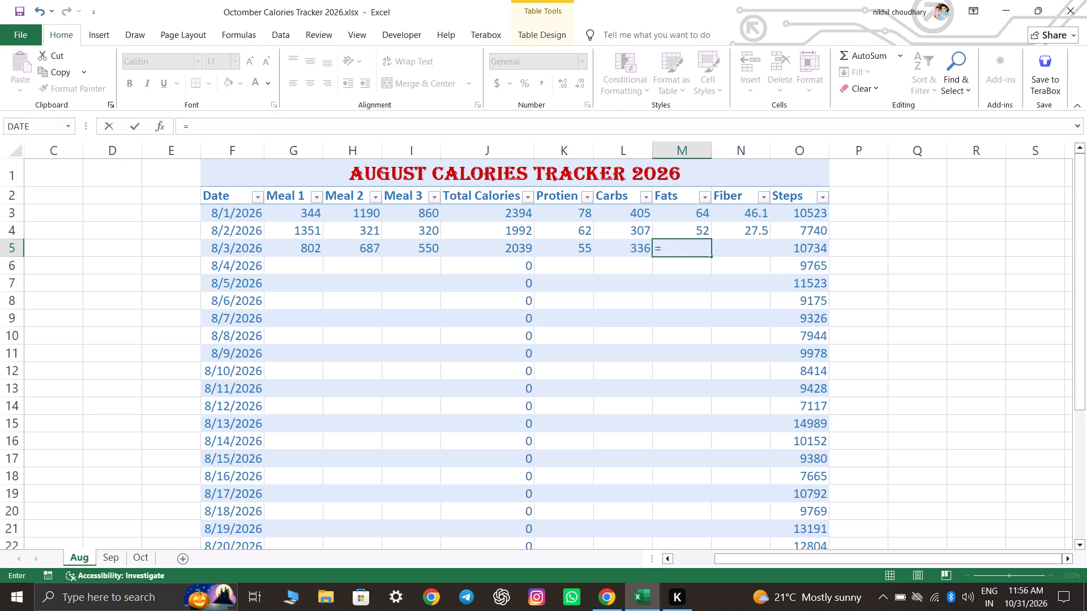
type("41+")
type("22+")
type("16")
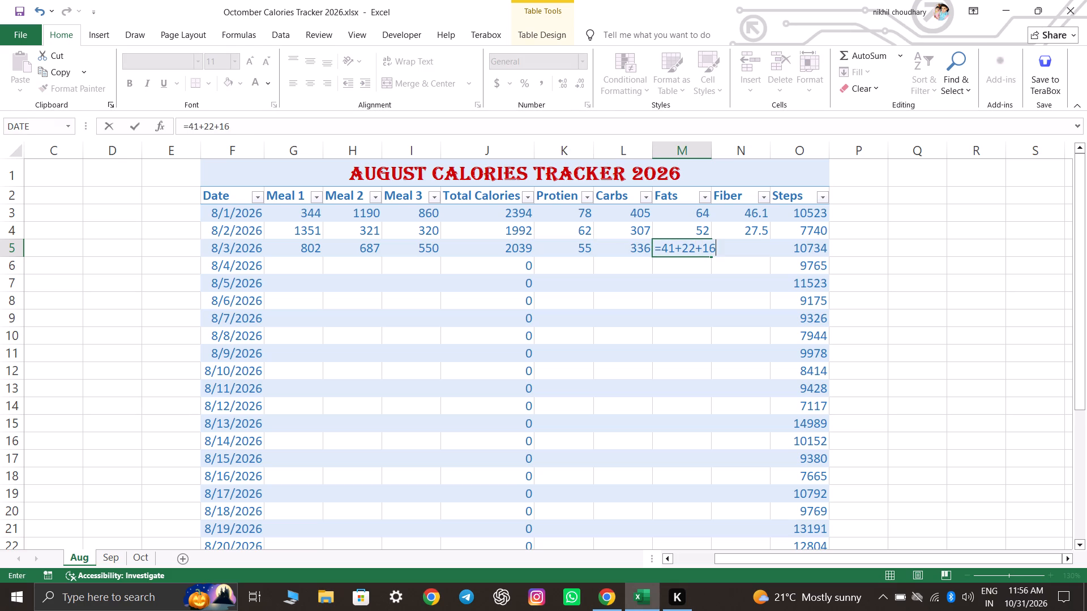
type("+5")
key("Right")
Enter the formula =7.4+3.8+14+1.6 in the Fiber column for 8/3/2026.
key("equal")
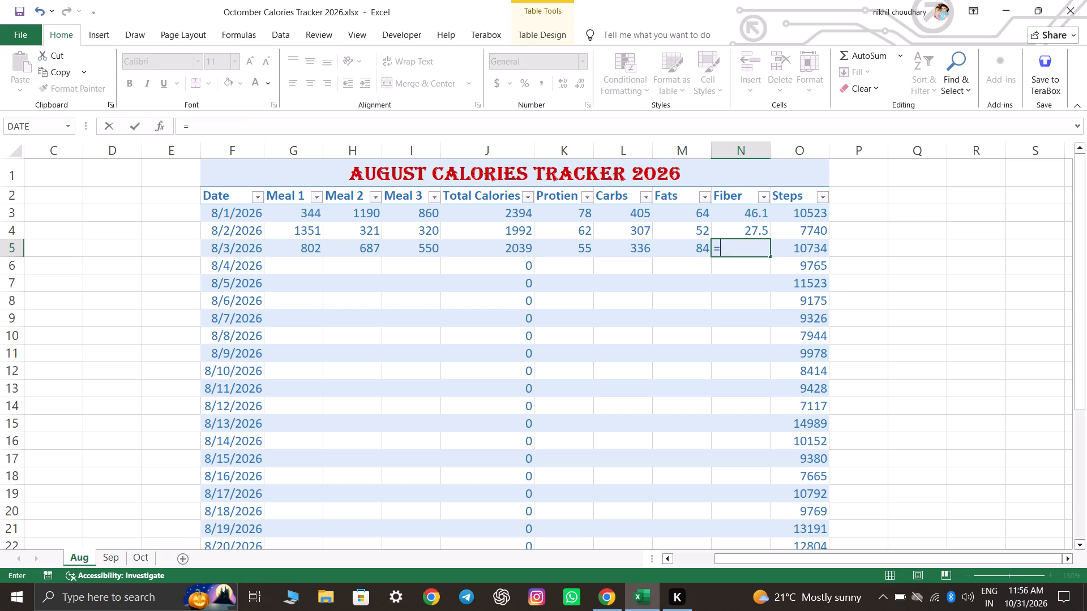
type("7.4+")
type("3.8+")
type("14+")
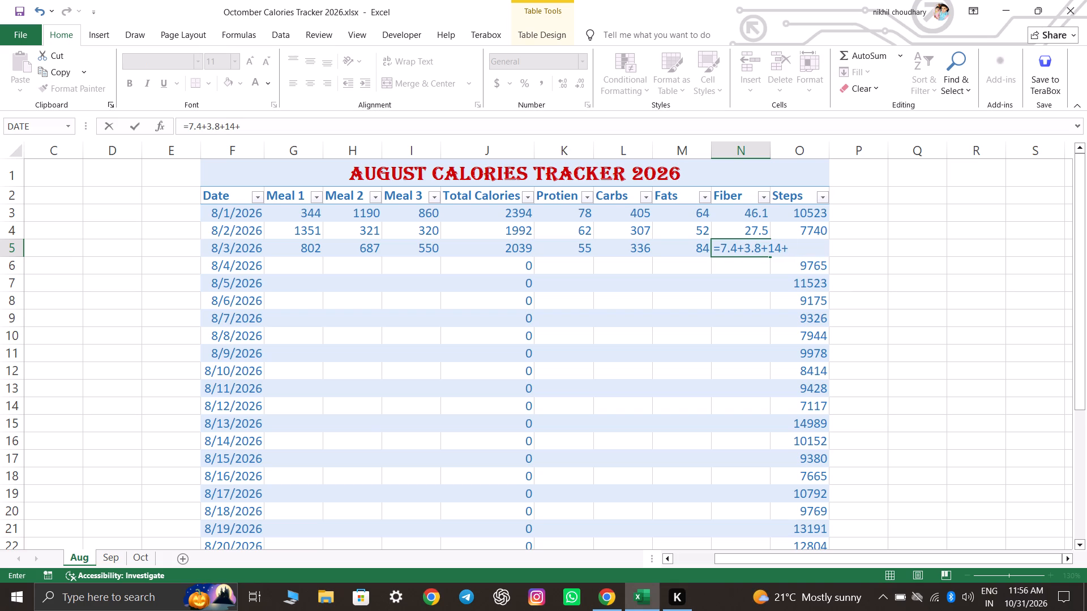
type("1.6")
key("Return")
Enter 353, 865 and 1206 as the Meal 1, Meal 2 and Meal 3 calories for 8/4/2026.
key("Left")
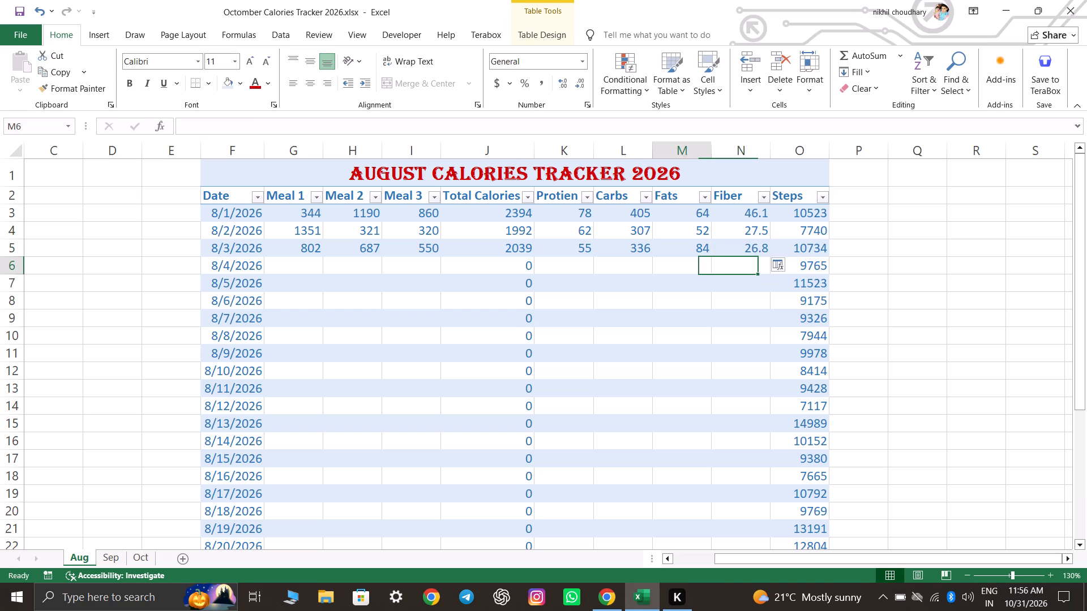
key("Left")
key("Left")
key("Left")
key("Left")
key("Left")
key("Left")
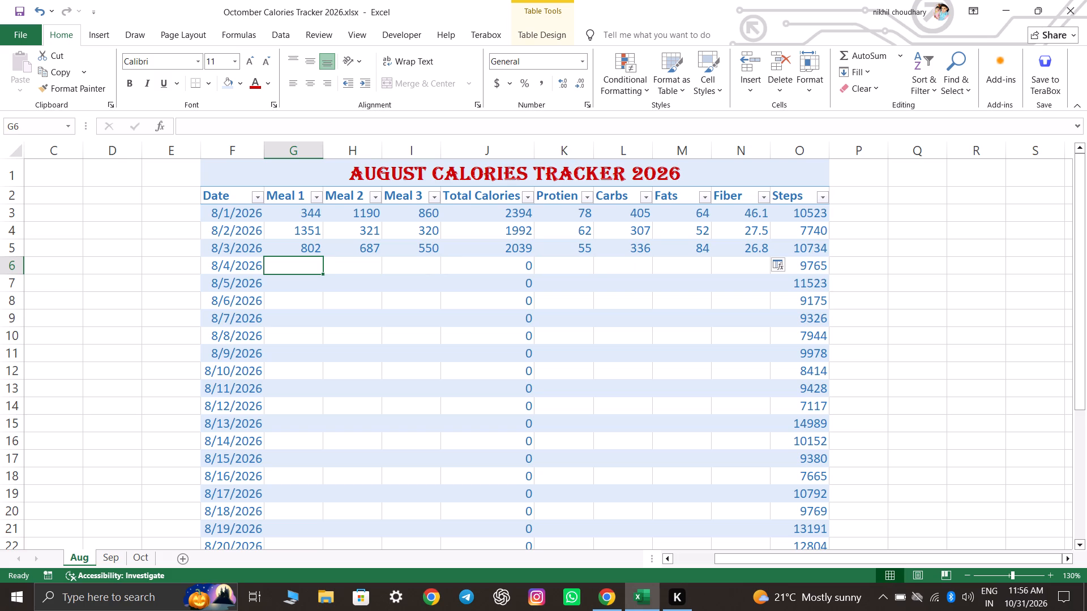
type("353")
key("Right")
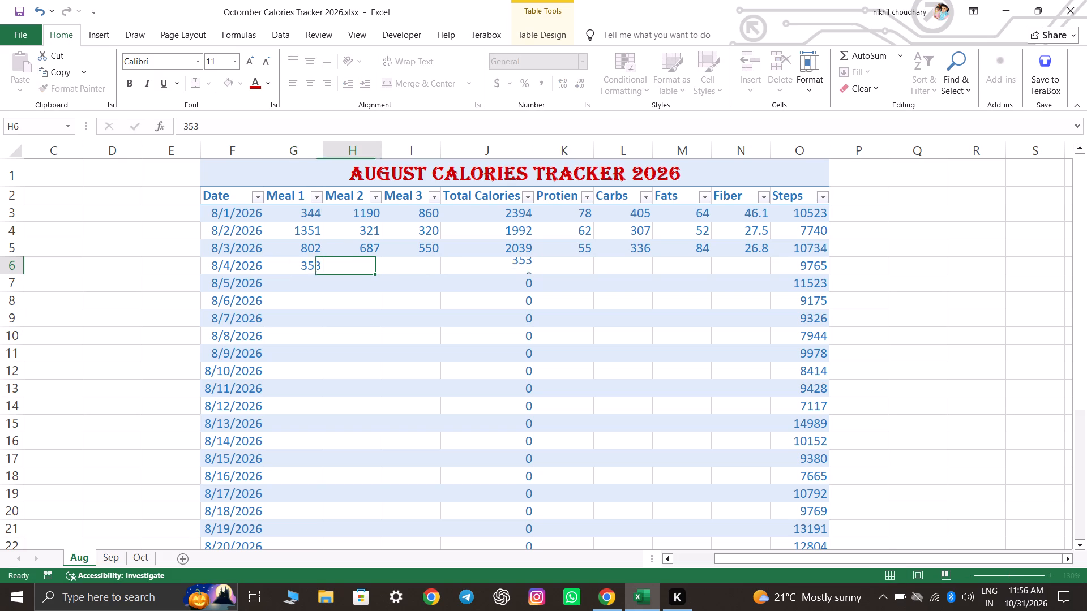
type("865")
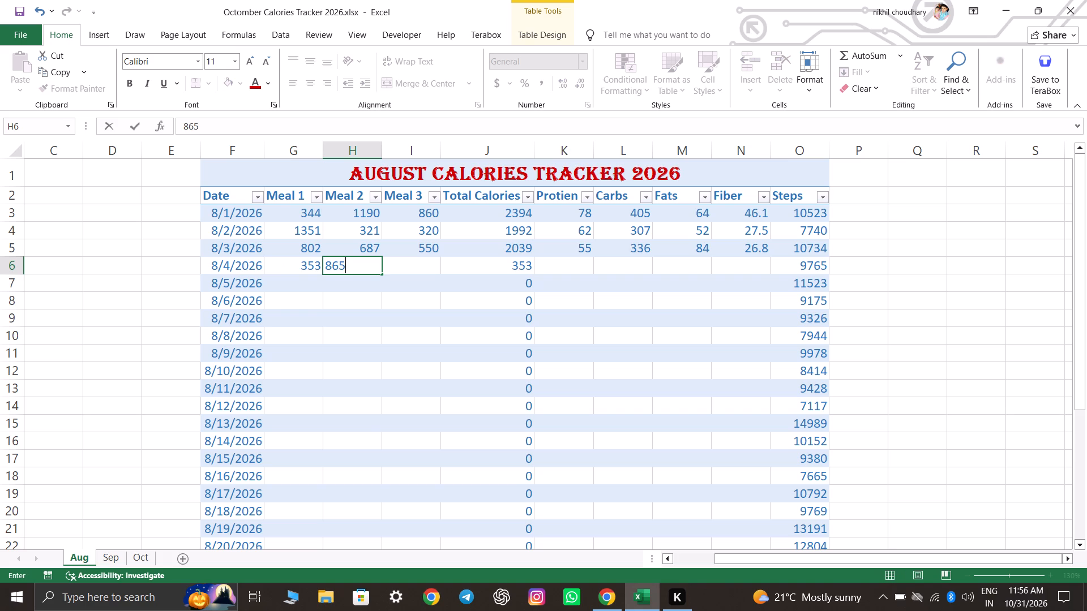
key("Right")
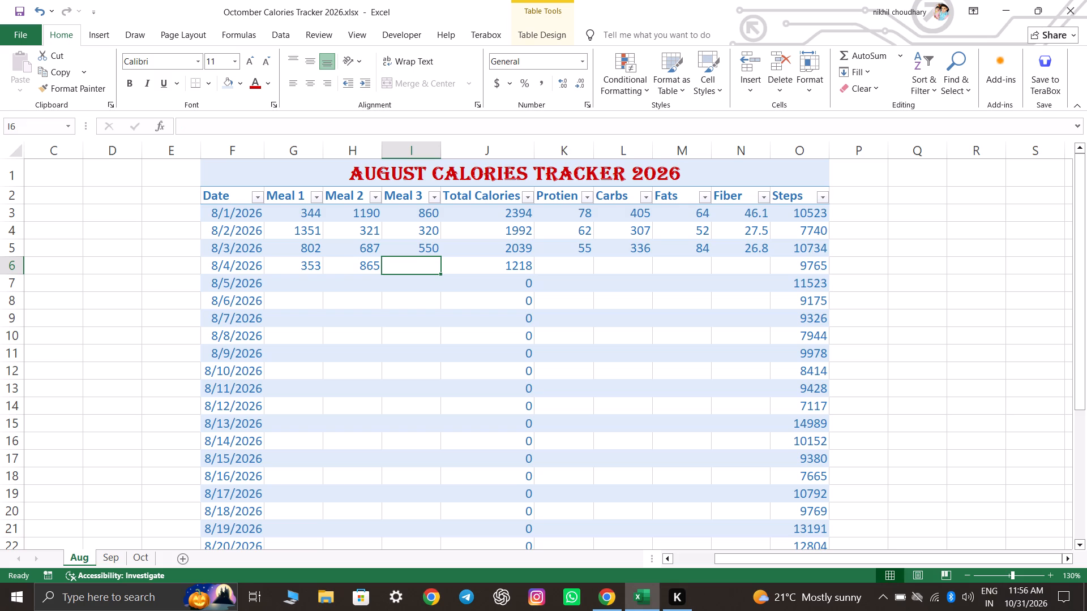
type("12")
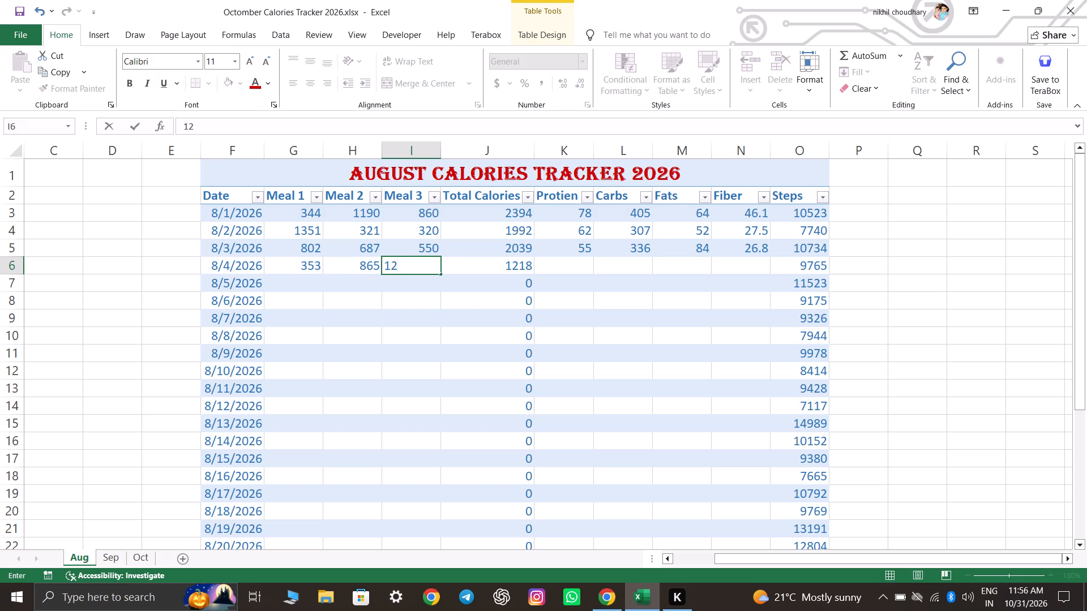
type("06")
key("Right")
Enter the formula =19+17+22+20 in the Protien column for 8/4/2026.
key("Right")
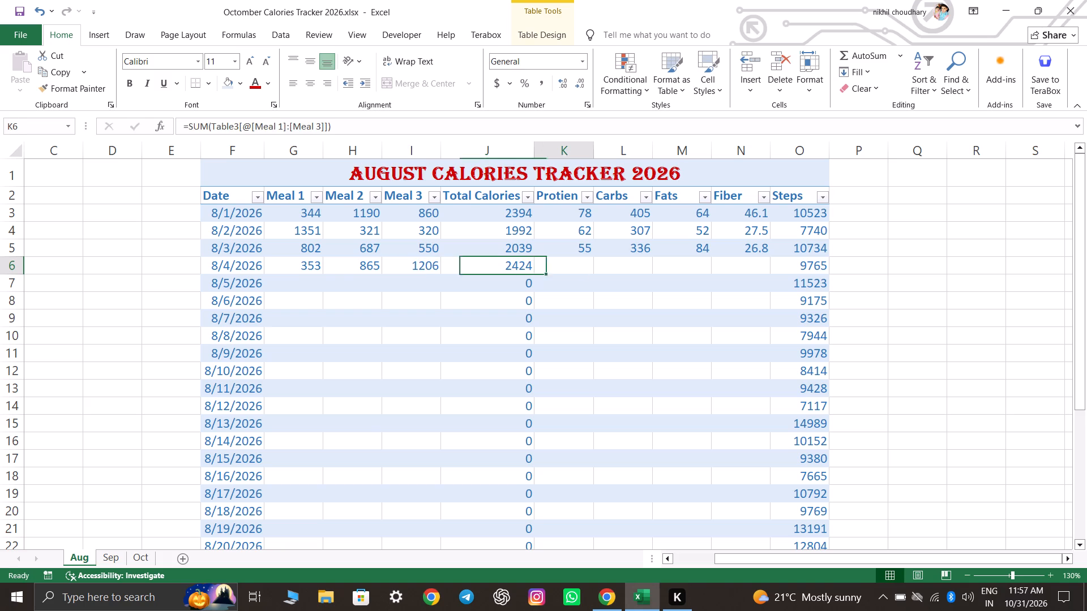
key("equal")
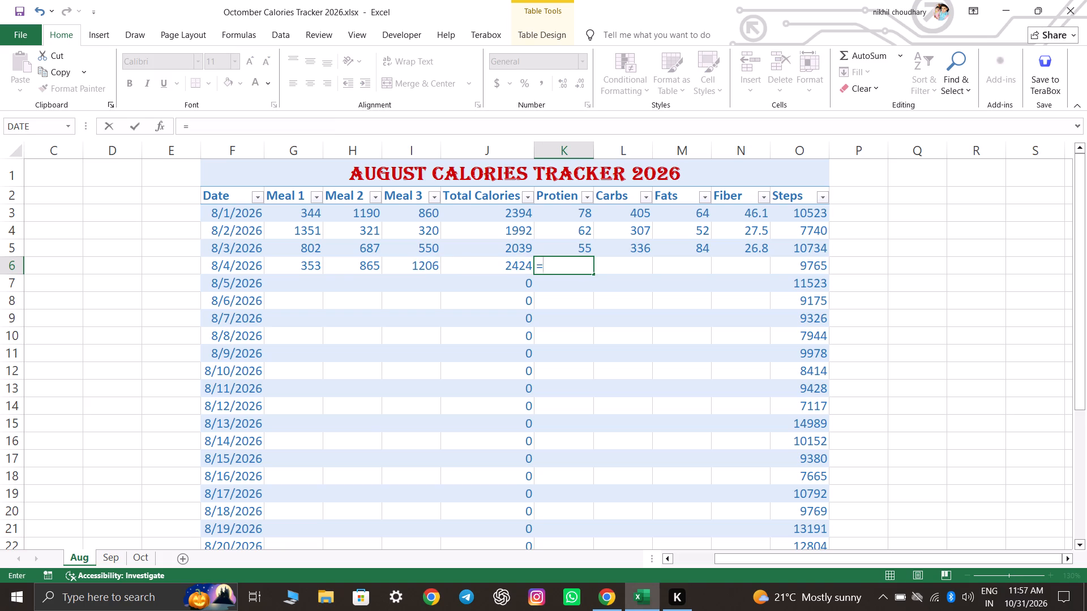
type("19+17")
type("+22")
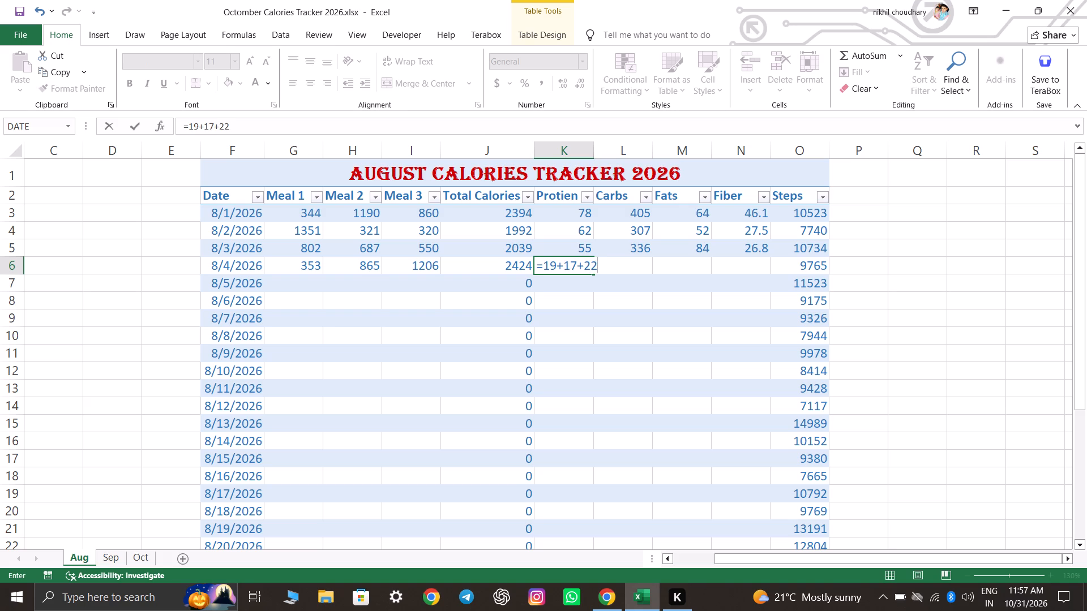
type("+20")
key("Right")
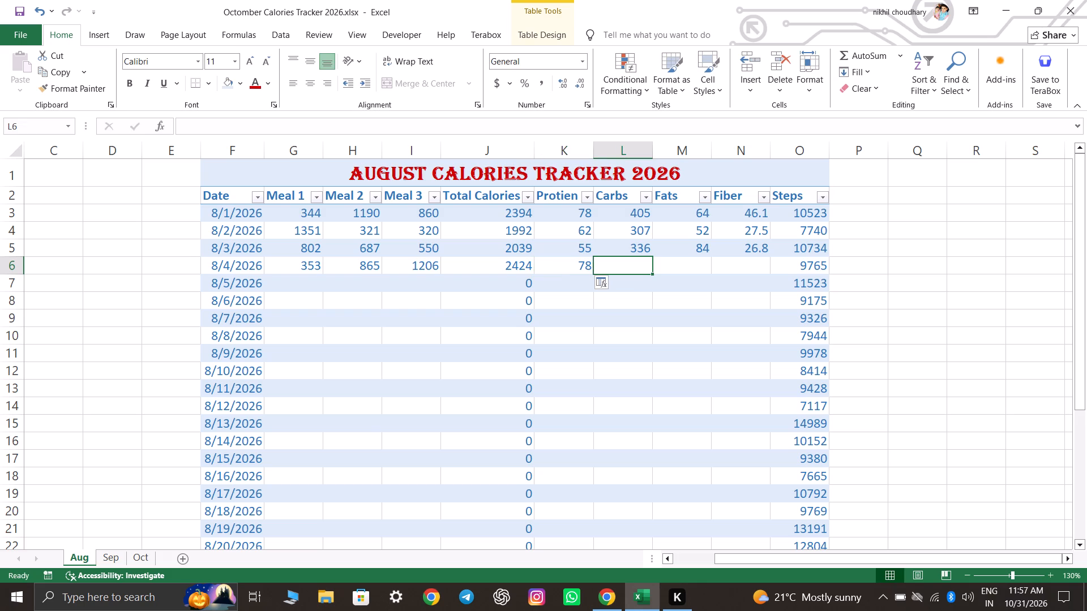
Enter the formula =106+66+142+53 in the Carbs column for 8/4/2026.
type("106")
type("+66+")
type("142")
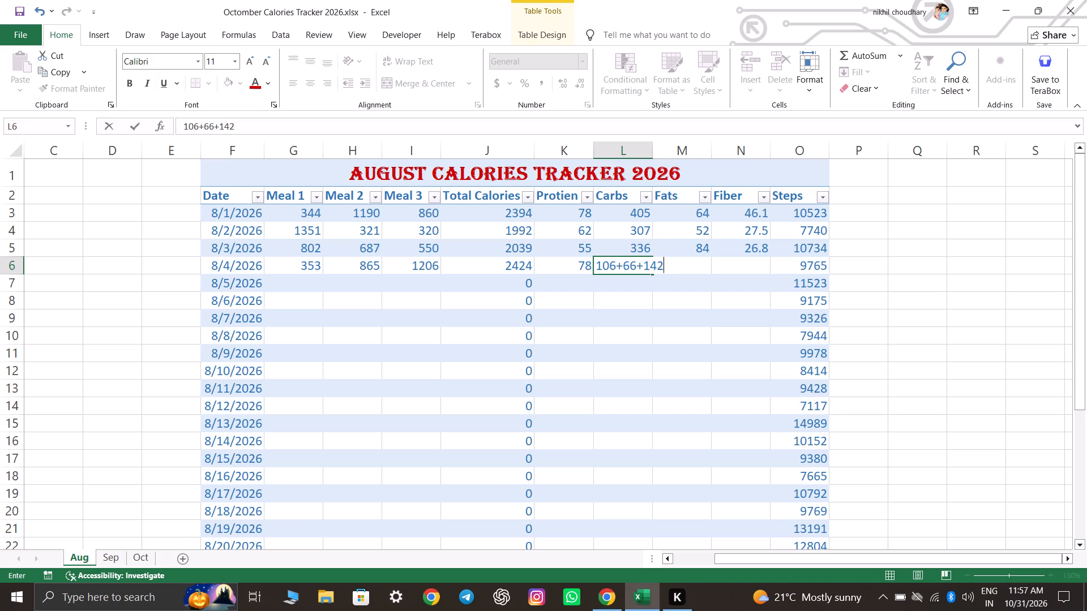
key("plus")
type("53")
key("Right")
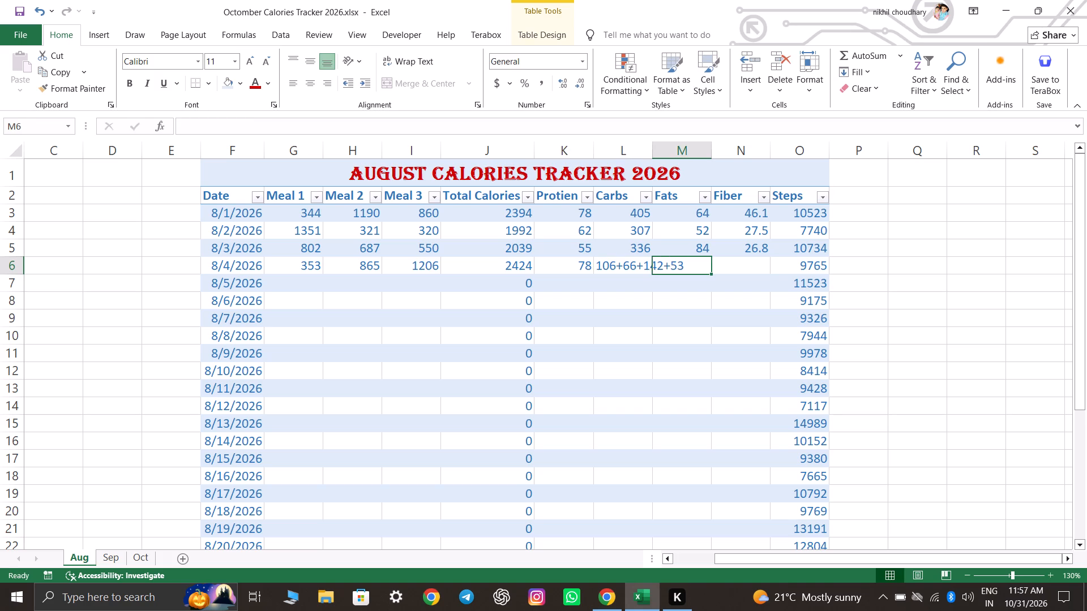
double_click(600, 266)
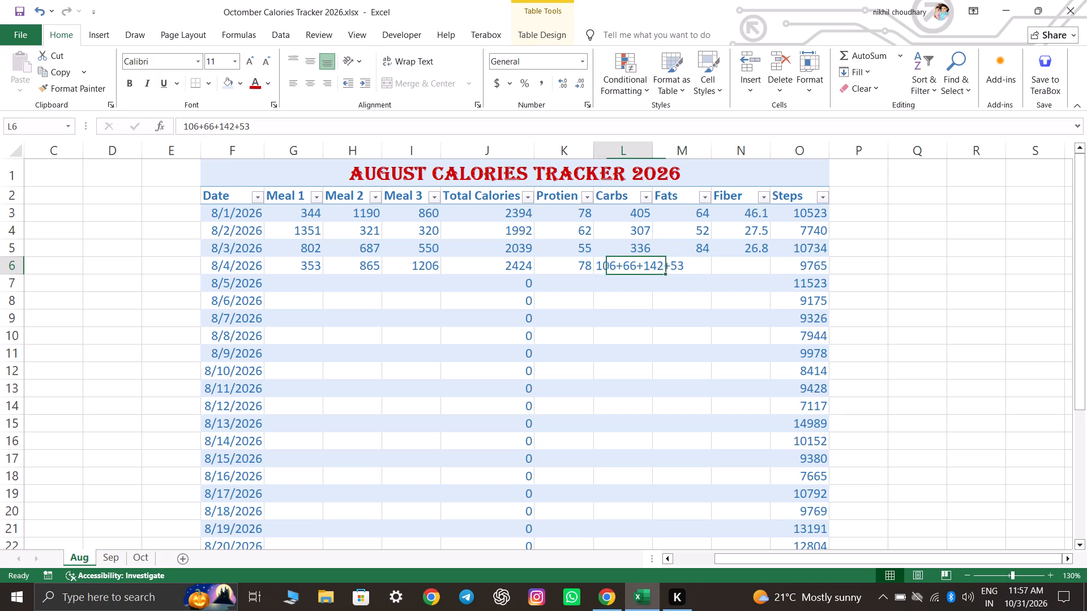
left_click(598, 266)
key("equal")
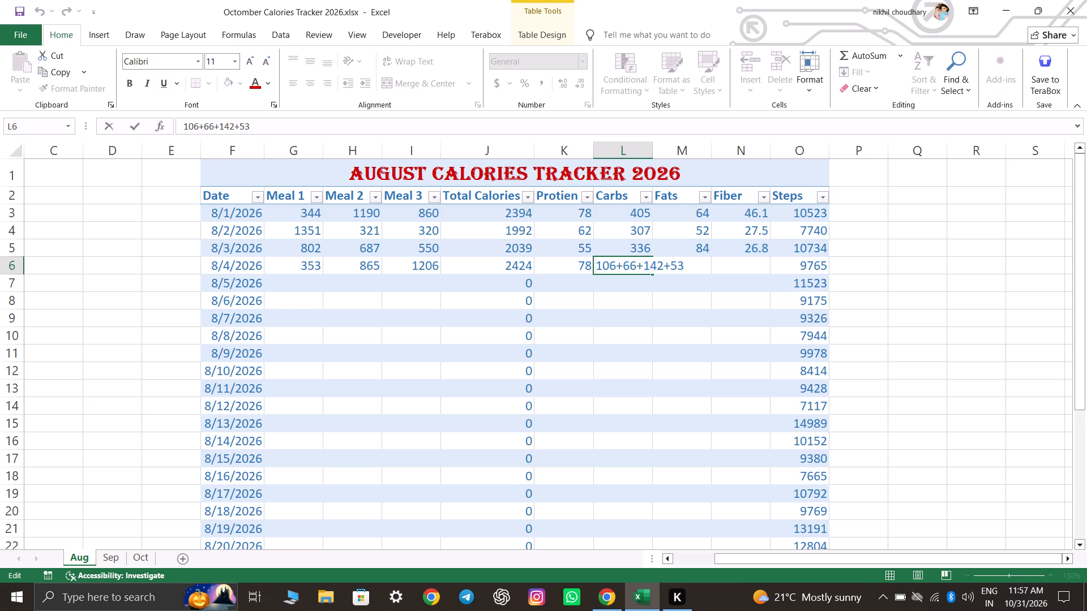
key("Right")
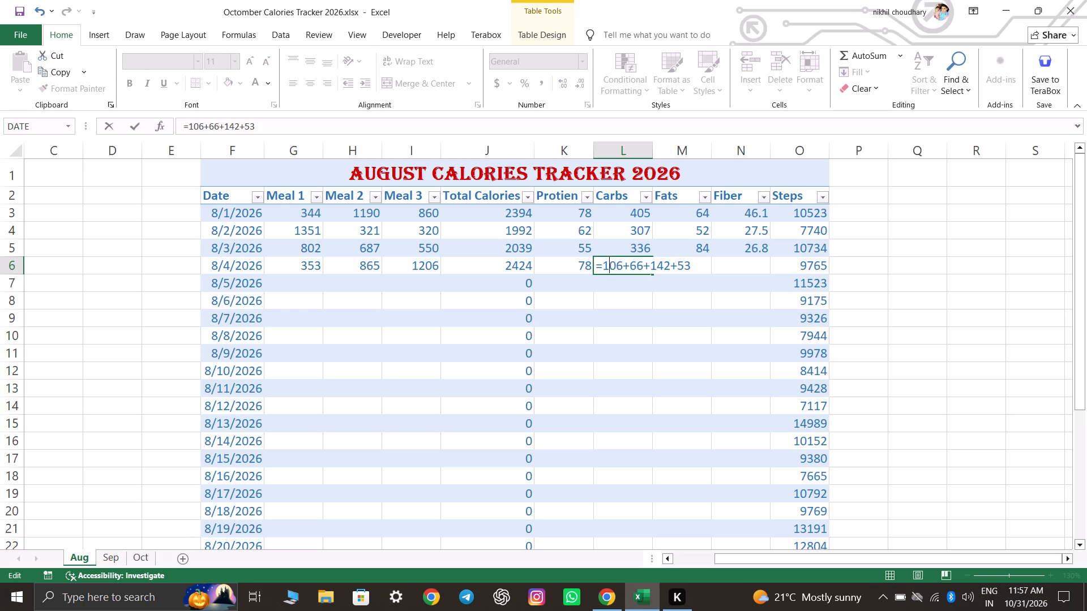
left_click(704, 266)
key("Return")
Enter the formula =11+35+26+8 in the Fats column for 8/4/2026.
key("Up")
key("Right")
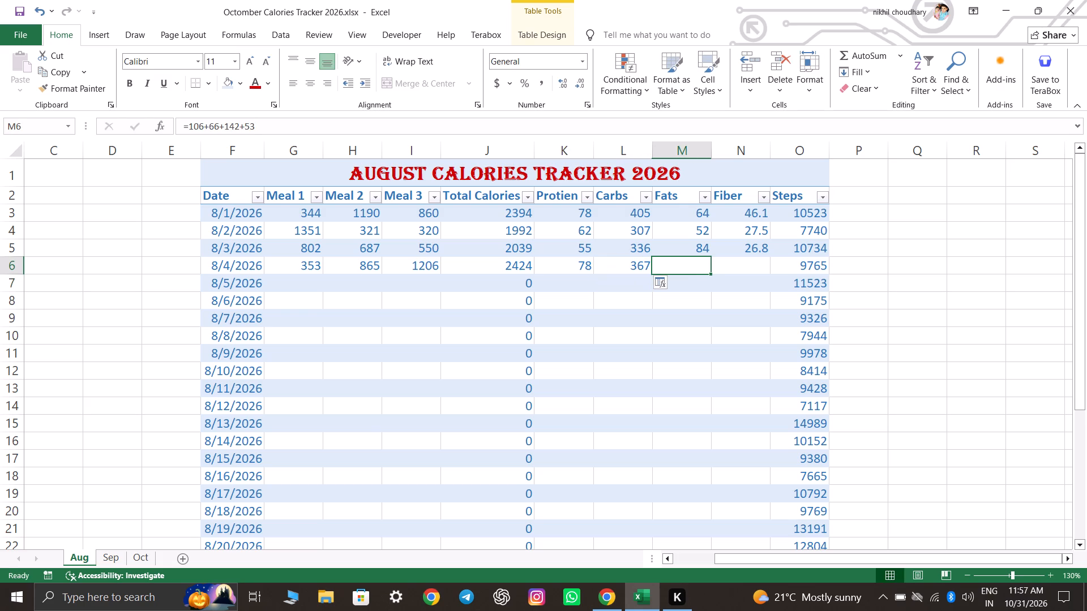
key("equal")
type("11+35+")
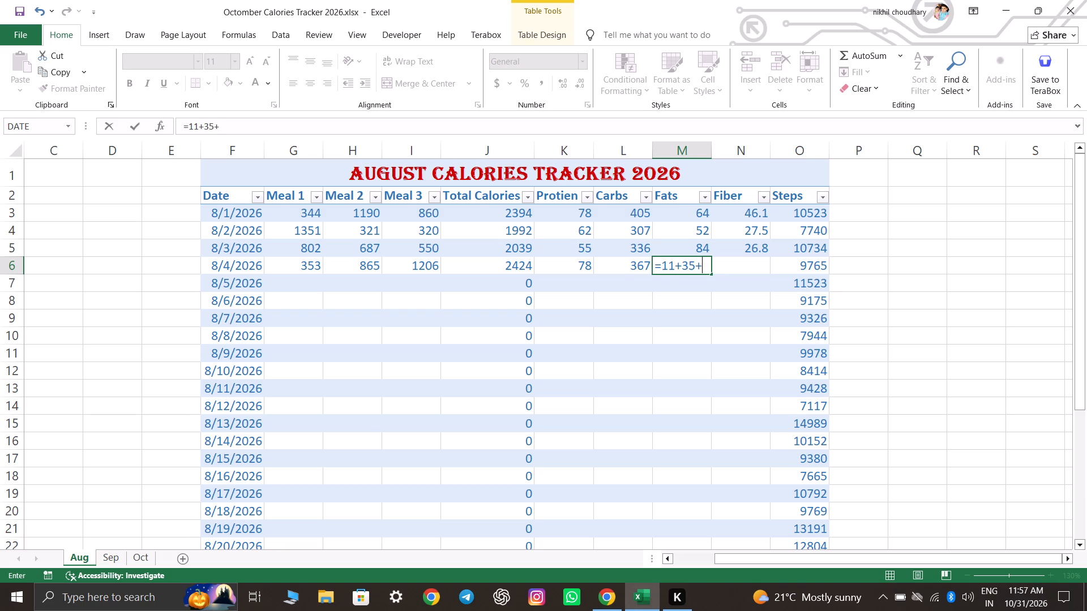
type("26+")
key("8")
key("Right")
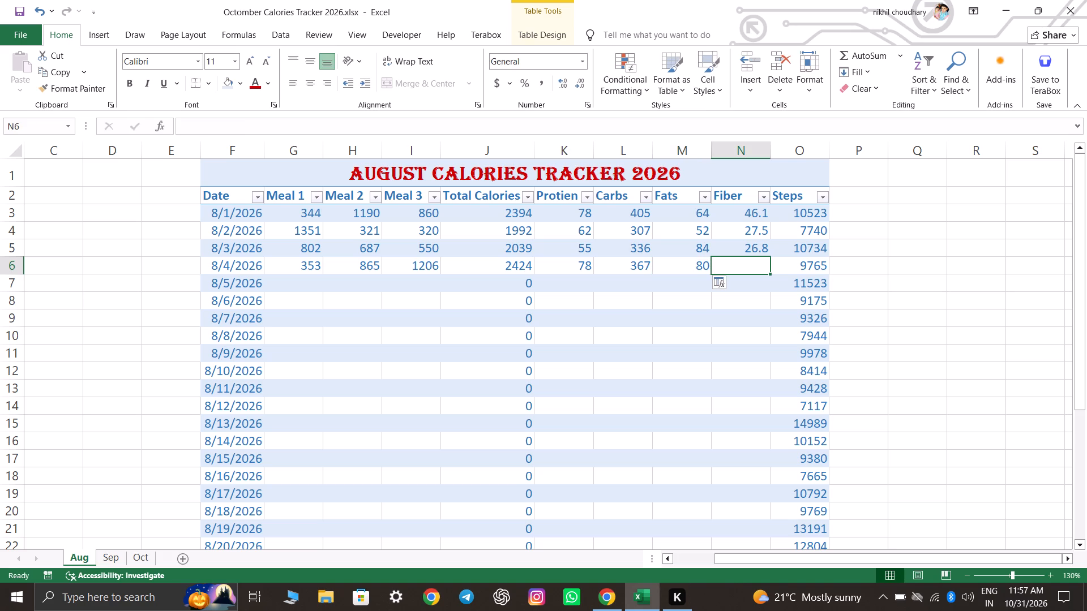
Enter the formula =13.5+7.9+4.3+16.4 in the Fiber column for 8/4/2026.
key("equal")
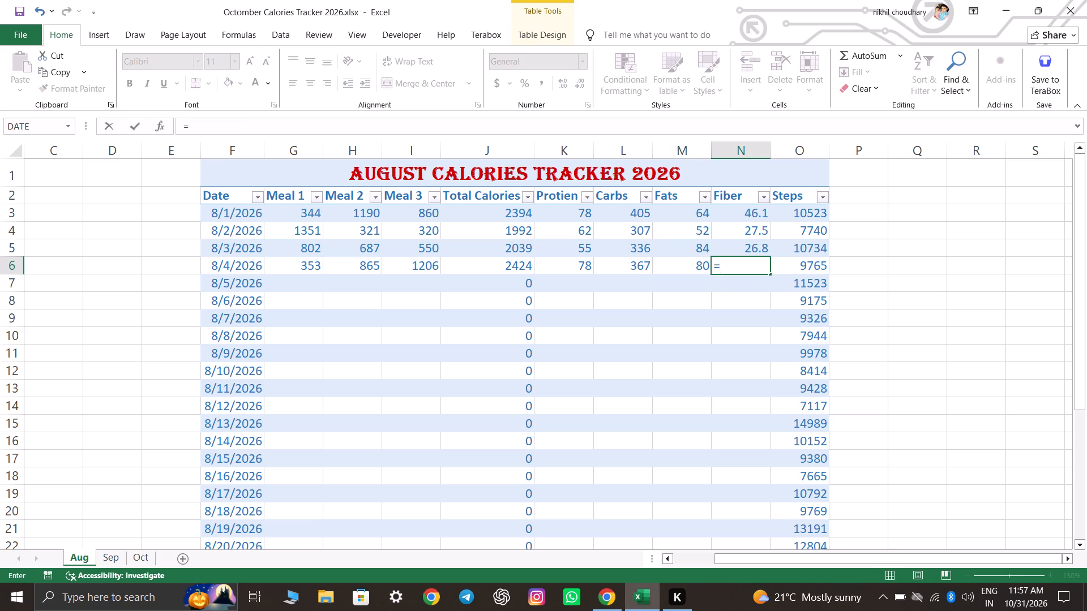
type("13.5")
key("plus")
type("7.9+")
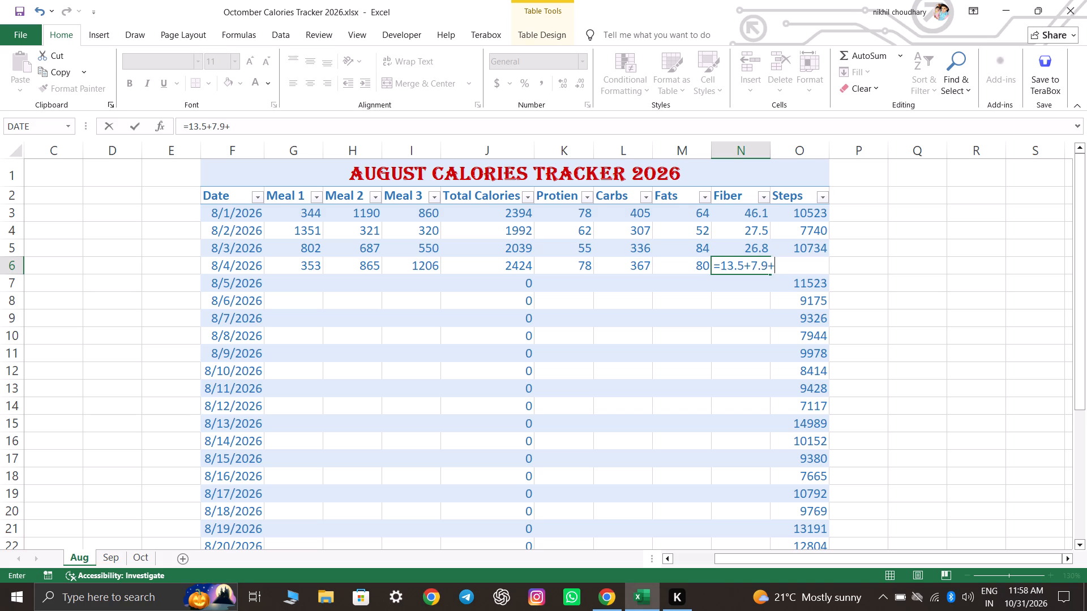
type("4.3+")
type("16.4")
key("Return")
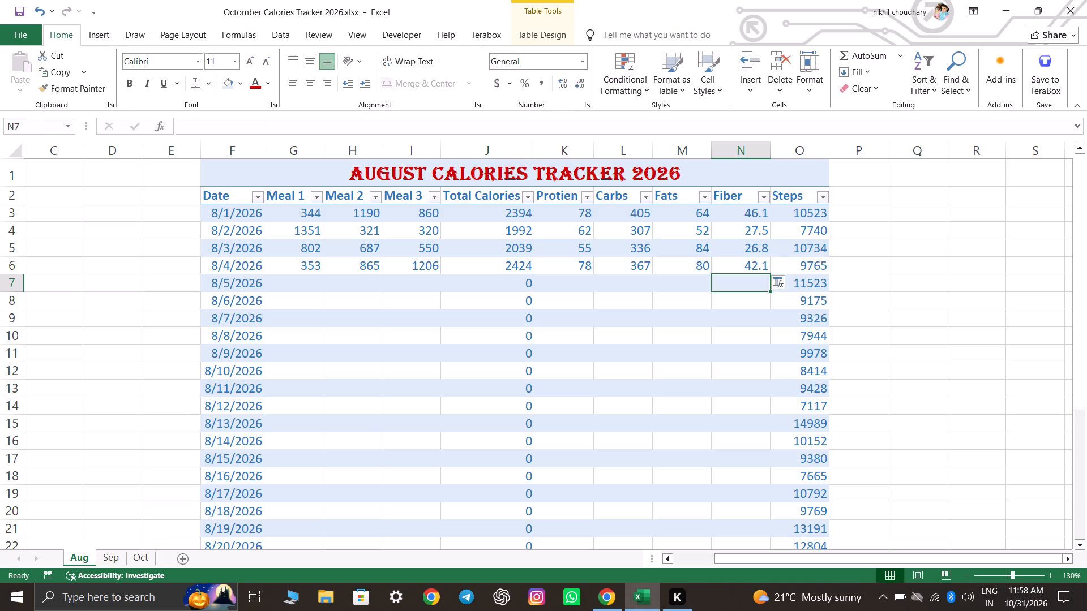
Enter 942, 719 and 770 as the Meal 1, Meal 2 and Meal 3 calories for 8/5/2026.
key("Left")
key("Left")
key("Left")
key("Left")
key("Left")
key("Left")
key("Left")
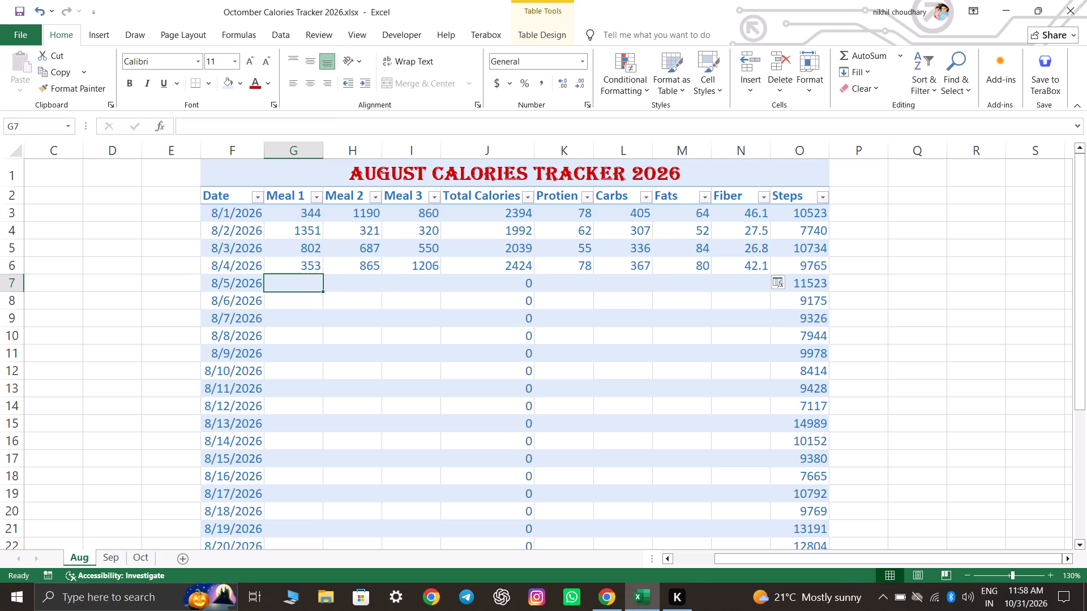
type("942")
key("Right")
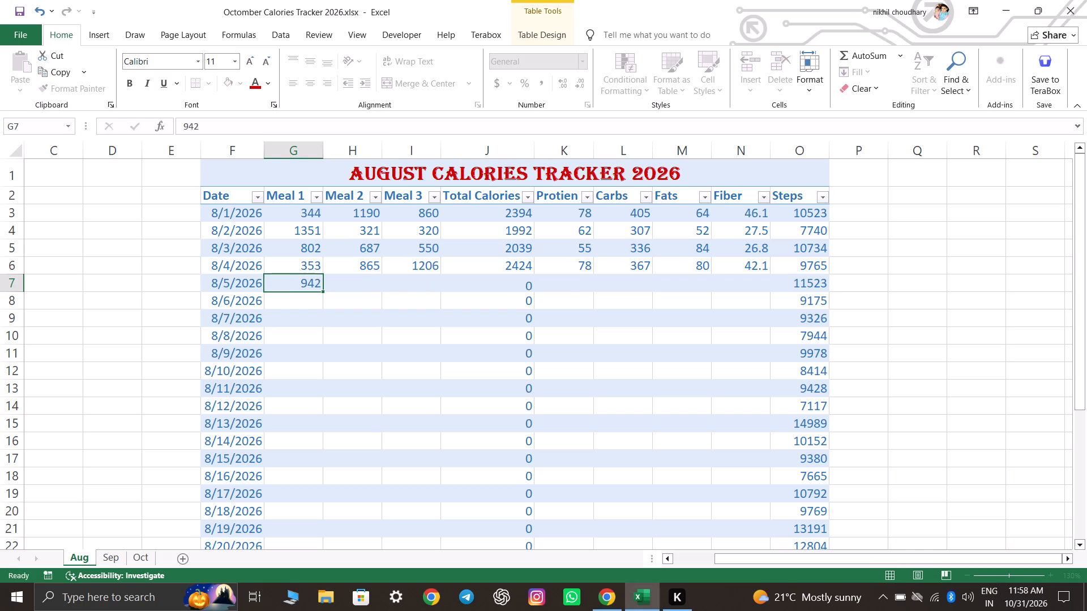
type("719")
key("Right")
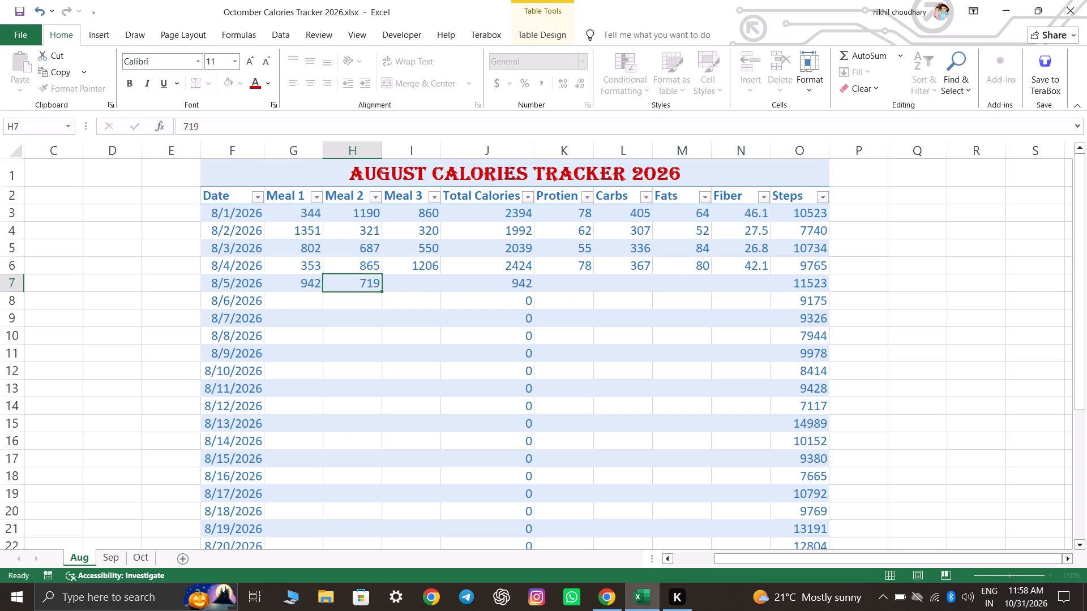
type("770")
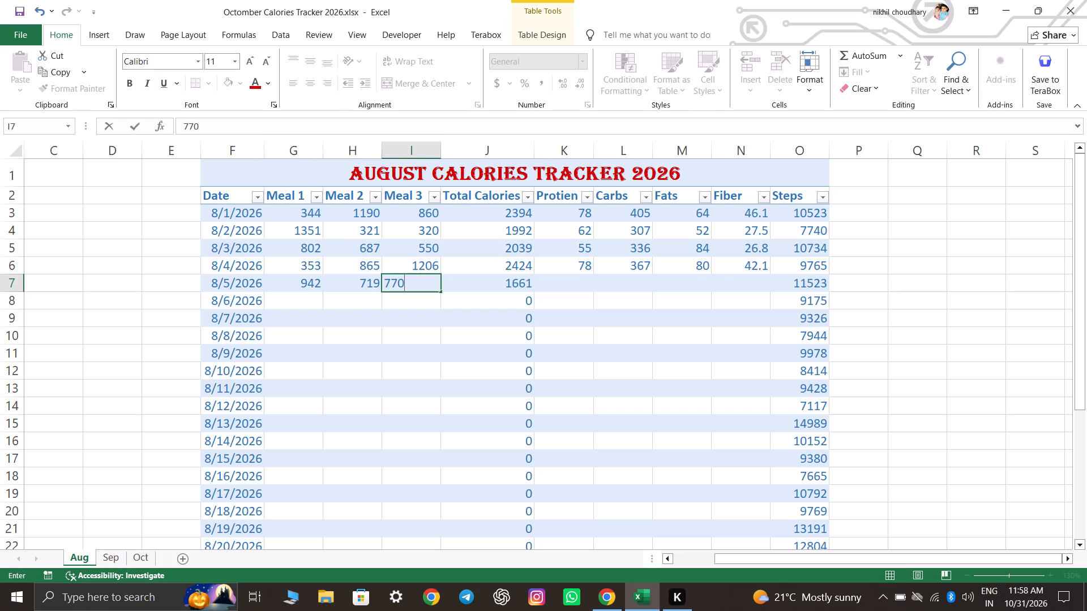
key("Right")
Enter the formula =29+28+16 in the Protien column for 8/5/2026.
key("Right")
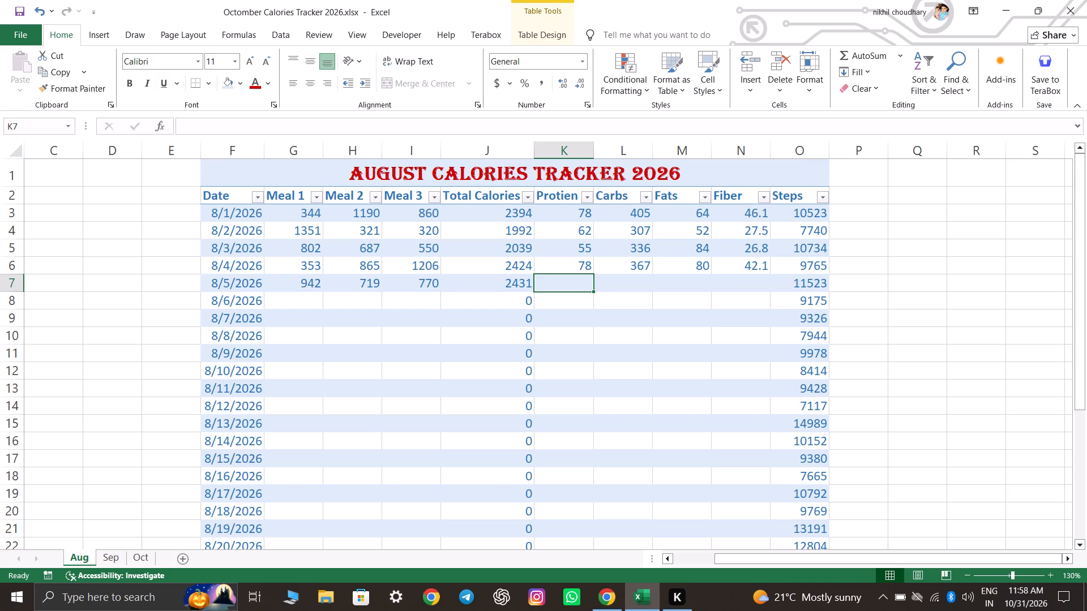
key("equal")
type("29+")
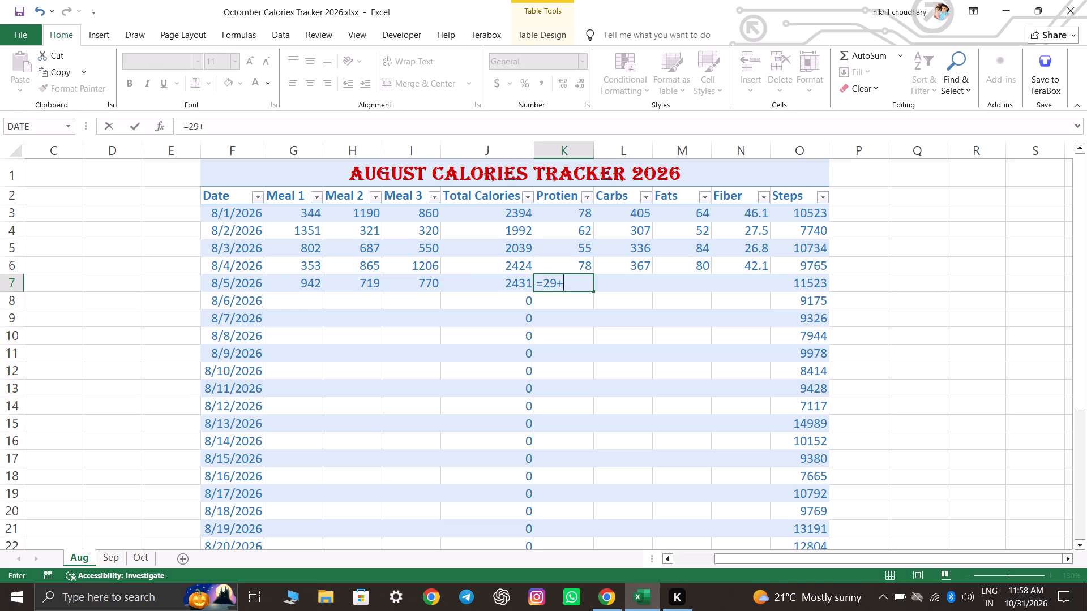
type("28+")
type("16")
key("Right")
Enter the formula =169+135 in the Carbs column for 8/5/2026.
key("equal")
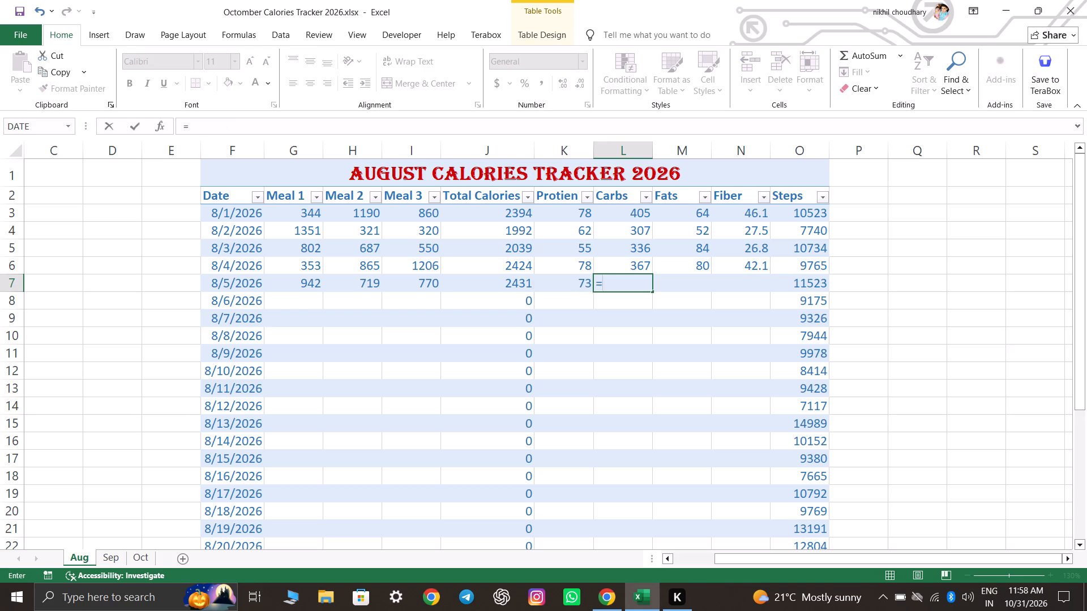
type("16")
key("9")
type("+135")
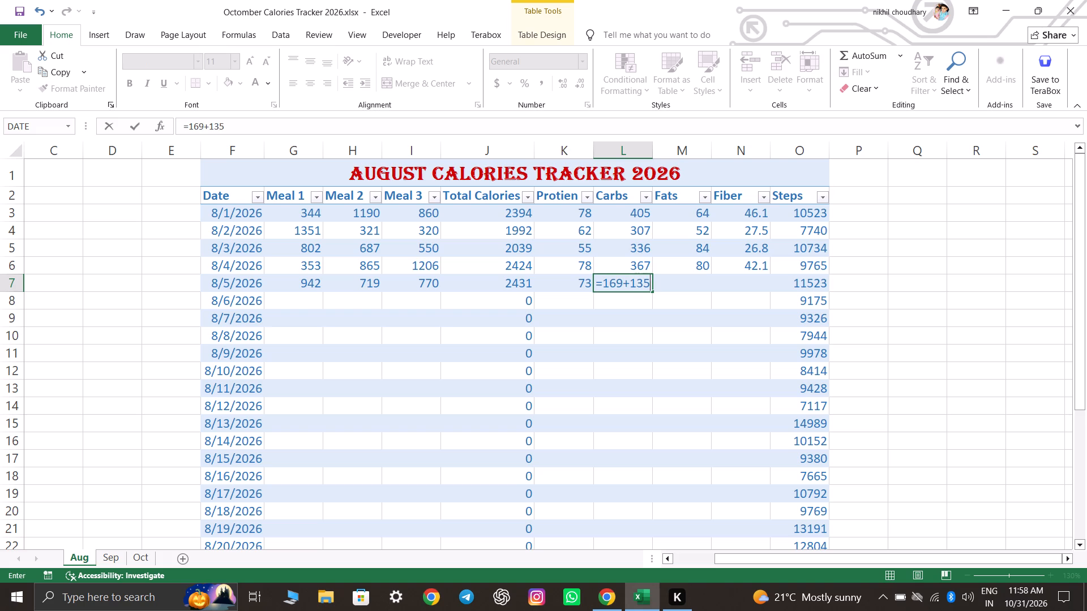
key("Right")
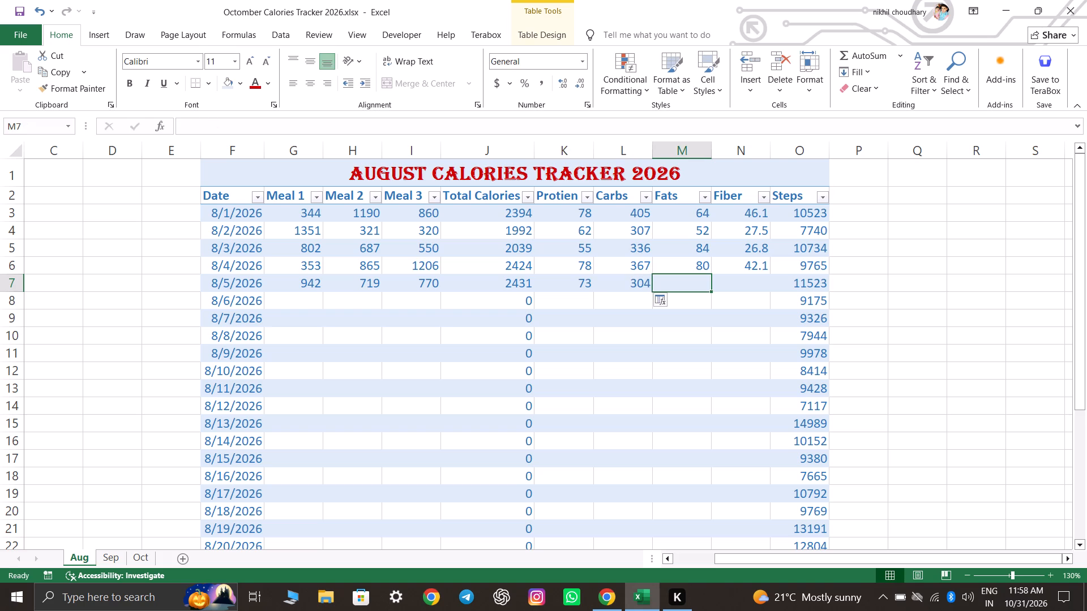
Enter the formula =19+10 in the Fats column for 8/5/2026.
key("equal")
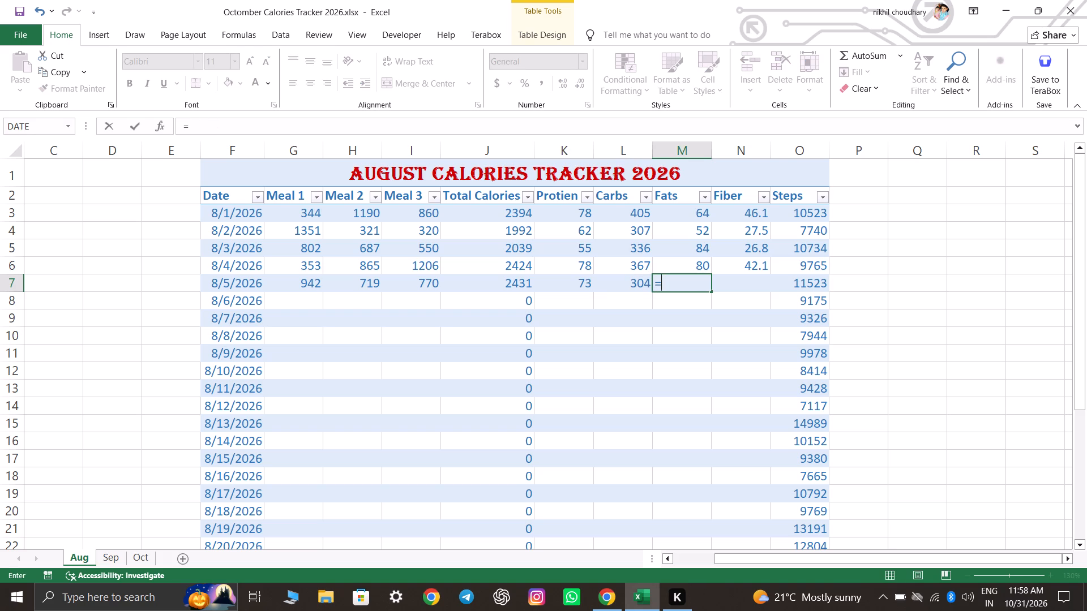
type("19+")
type("10")
key("Right")
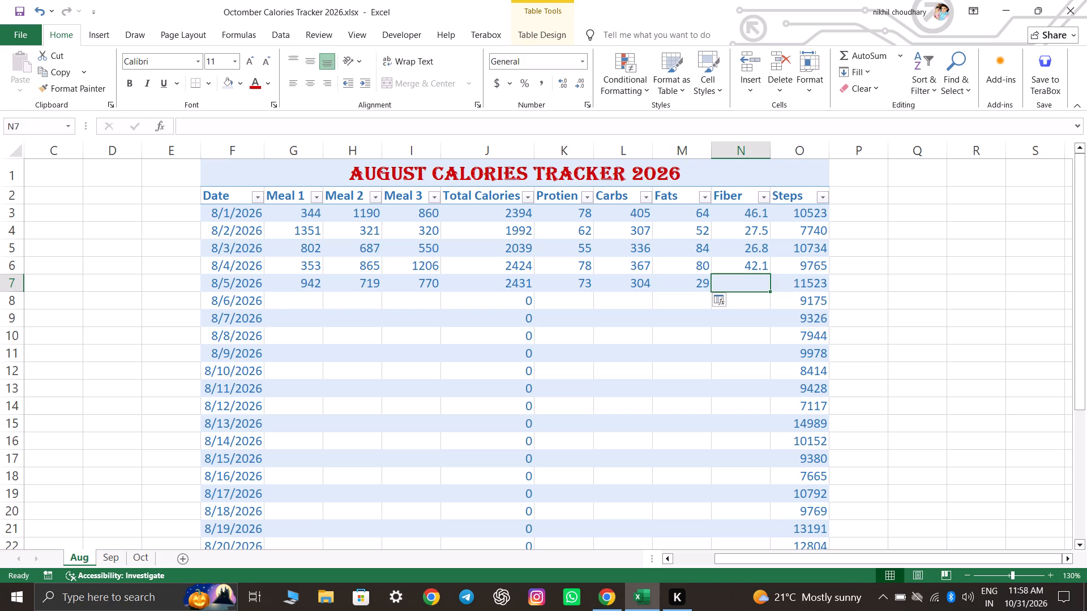
Enter the formula =19.6+38.2 in the Fiber column for 8/5/2026.
key("equal")
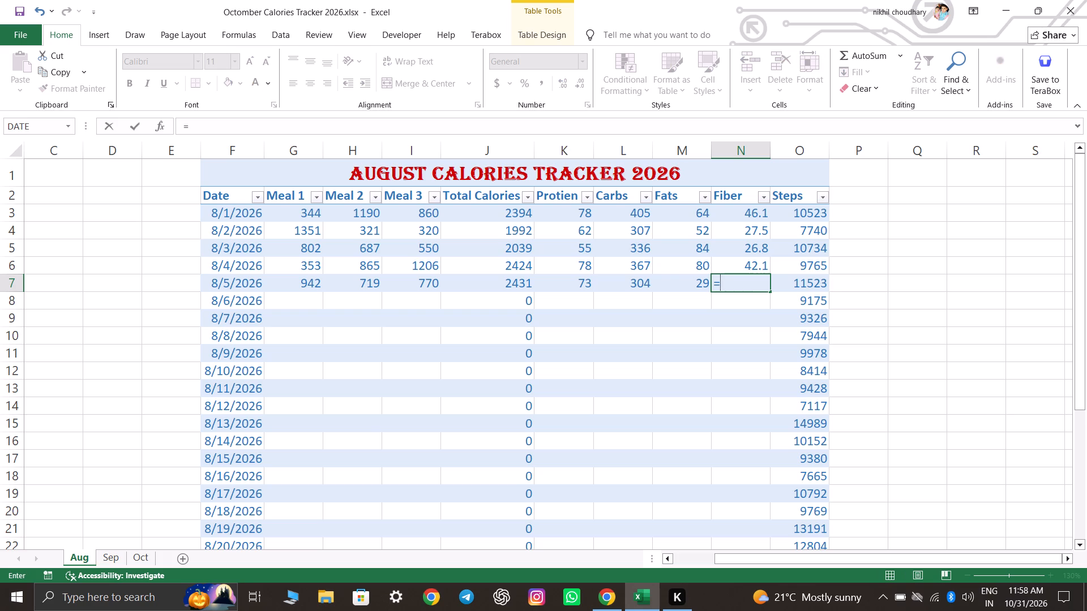
type("19.6+")
type("38.2")
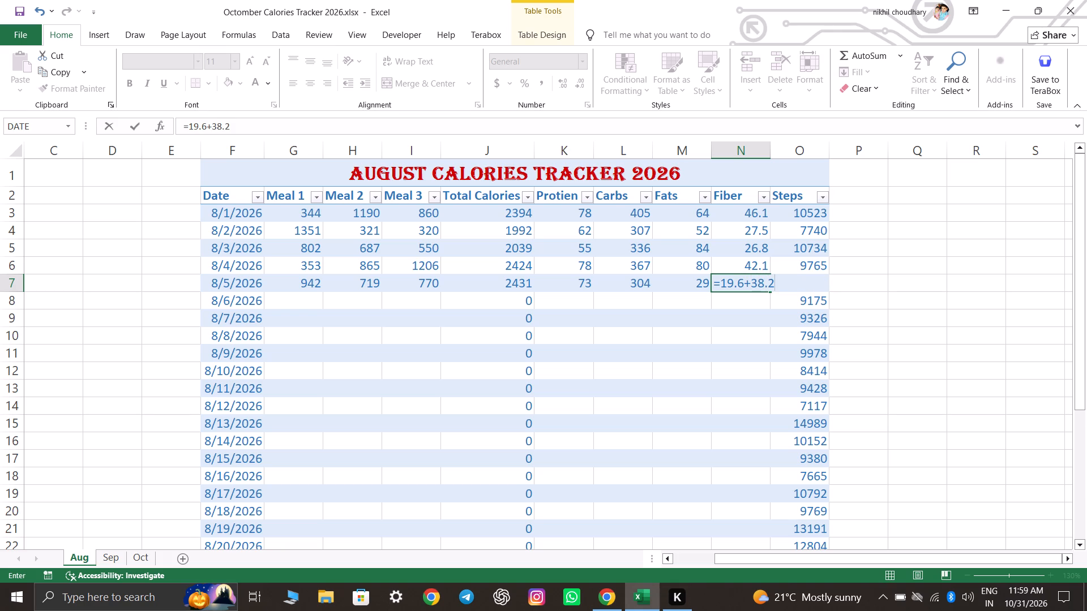
key("Return")
Enter 681, 912 and 633 as the Meal 1, Meal 2 and Meal 3 calories for 8/6/2026.
key("Left")
key("Left")
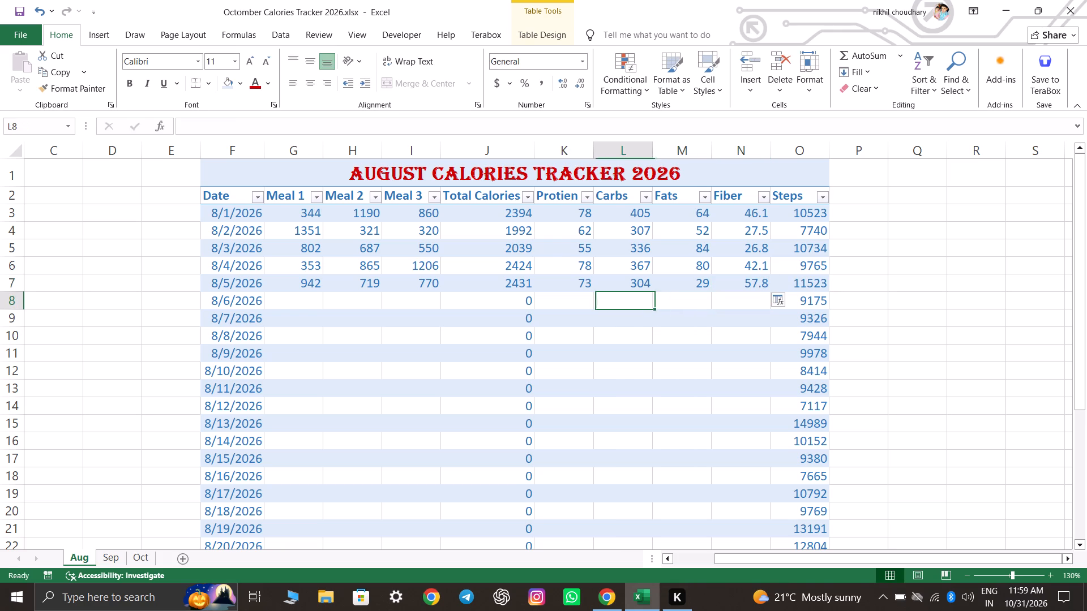
key("Left")
key("Left")
key("Left")
key("Left")
key("Left")
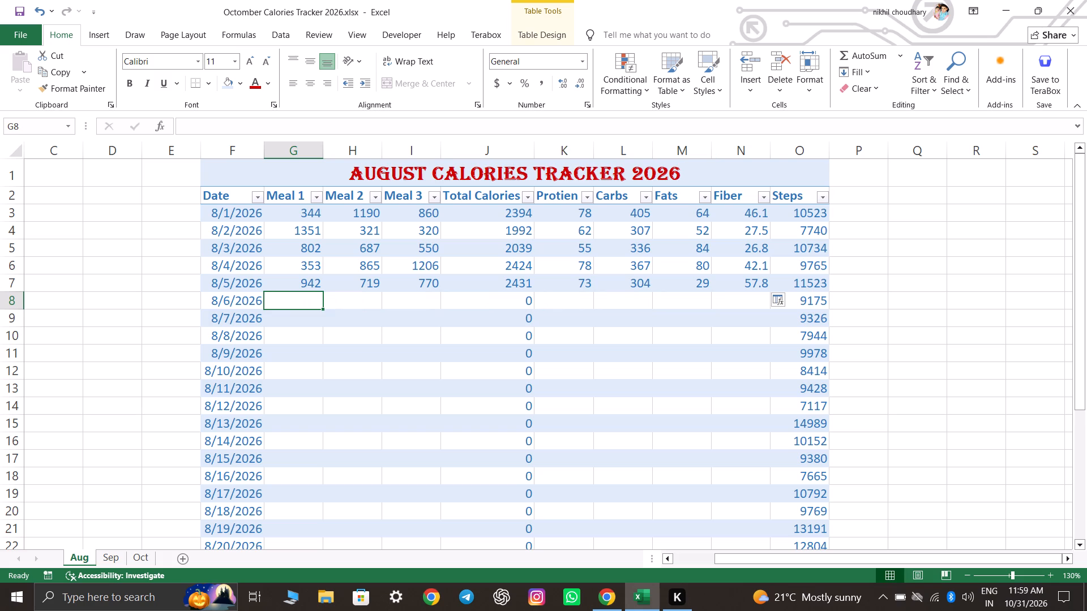
type("681")
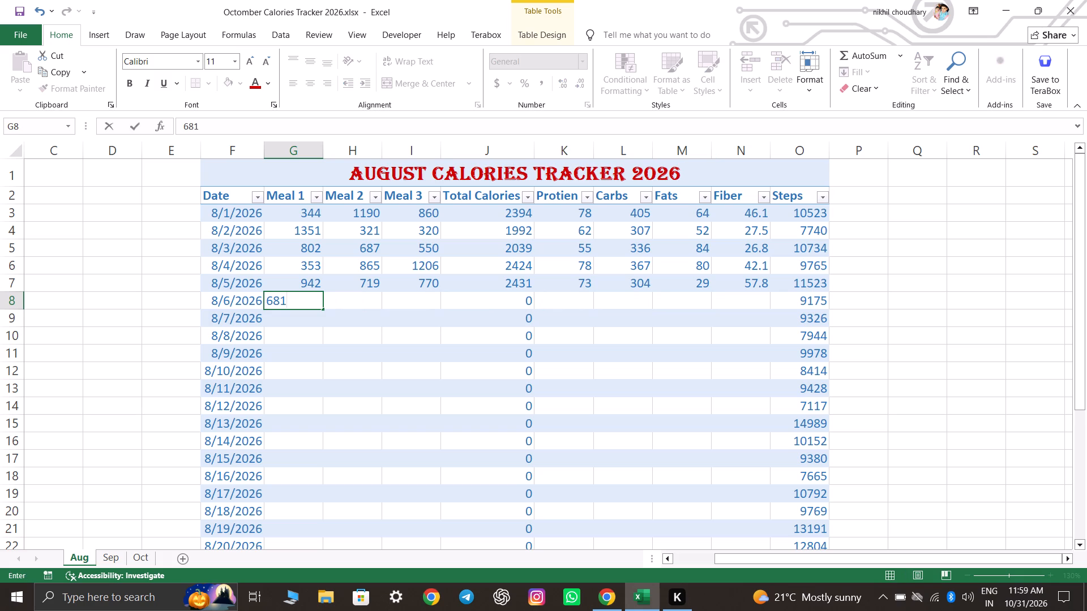
key("Right")
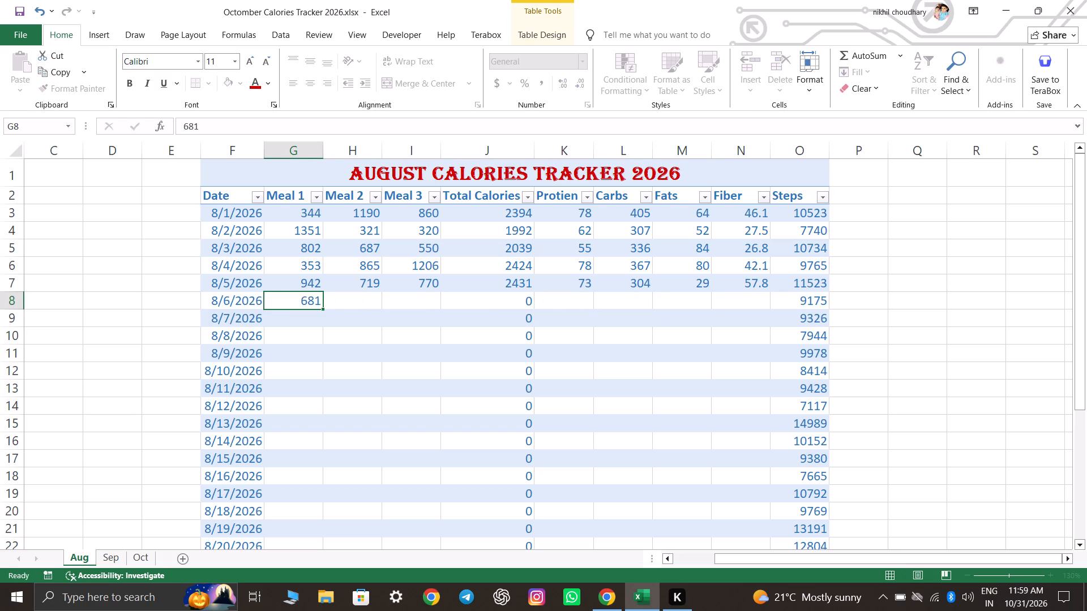
type("912")
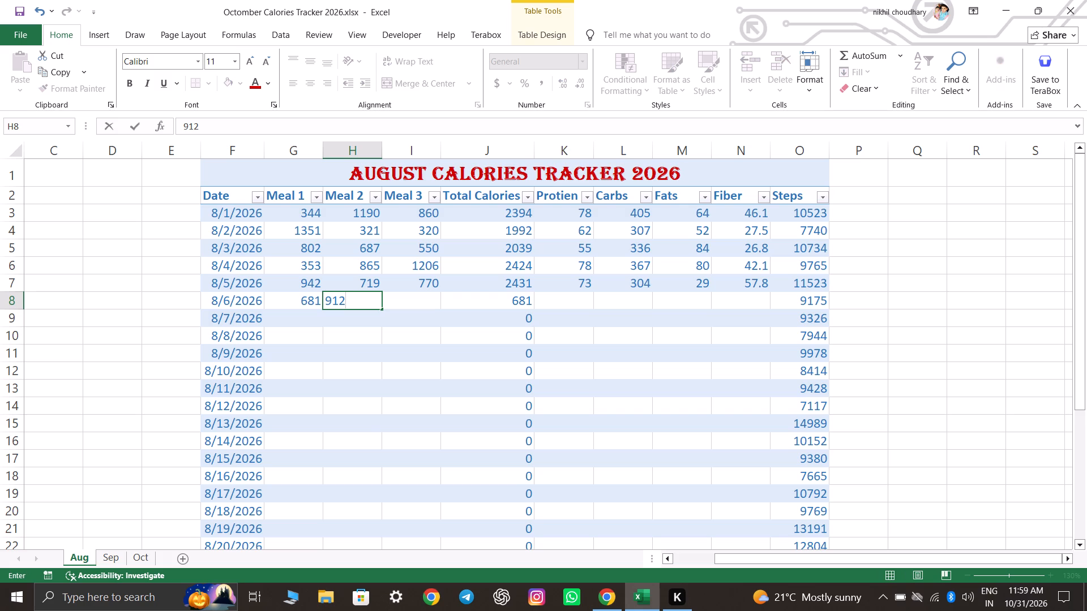
key("Right")
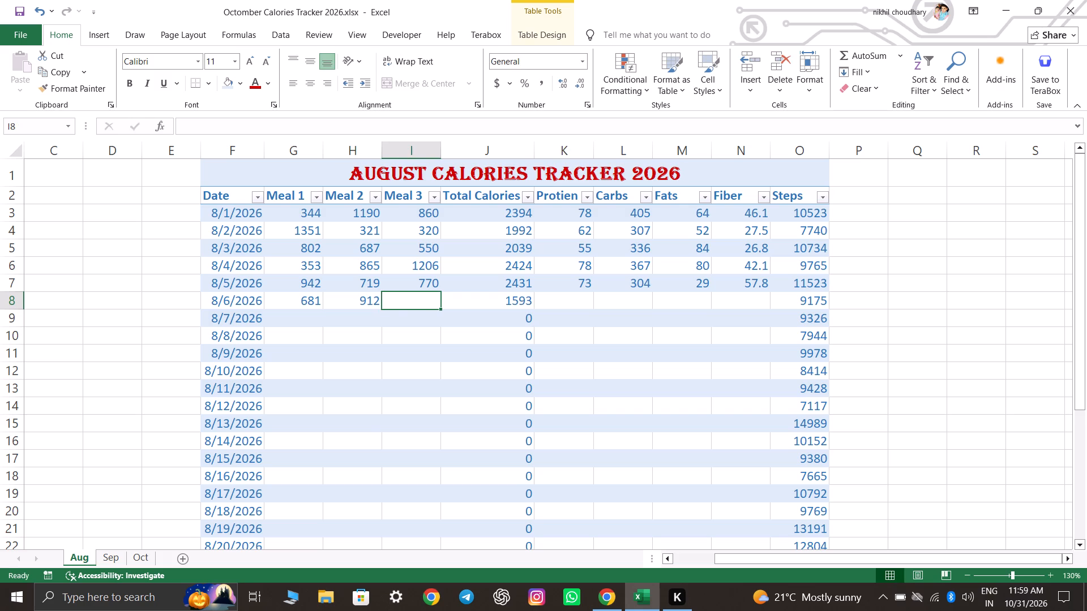
type("633")
key("Right")
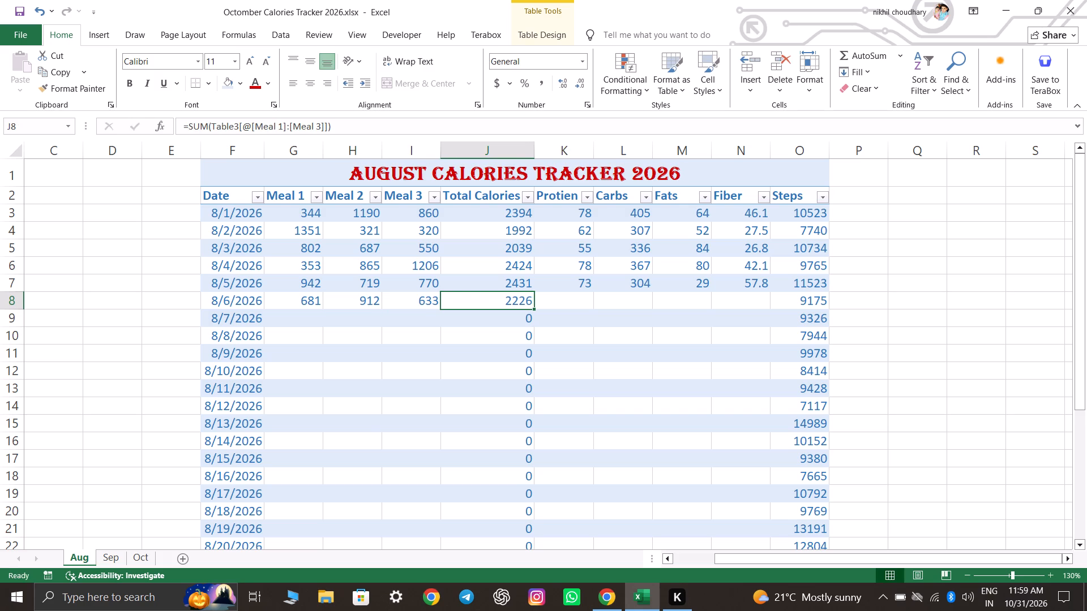
Enter the formula =29+31+17 in the Protien column for 8/6/2026.
key("Right")
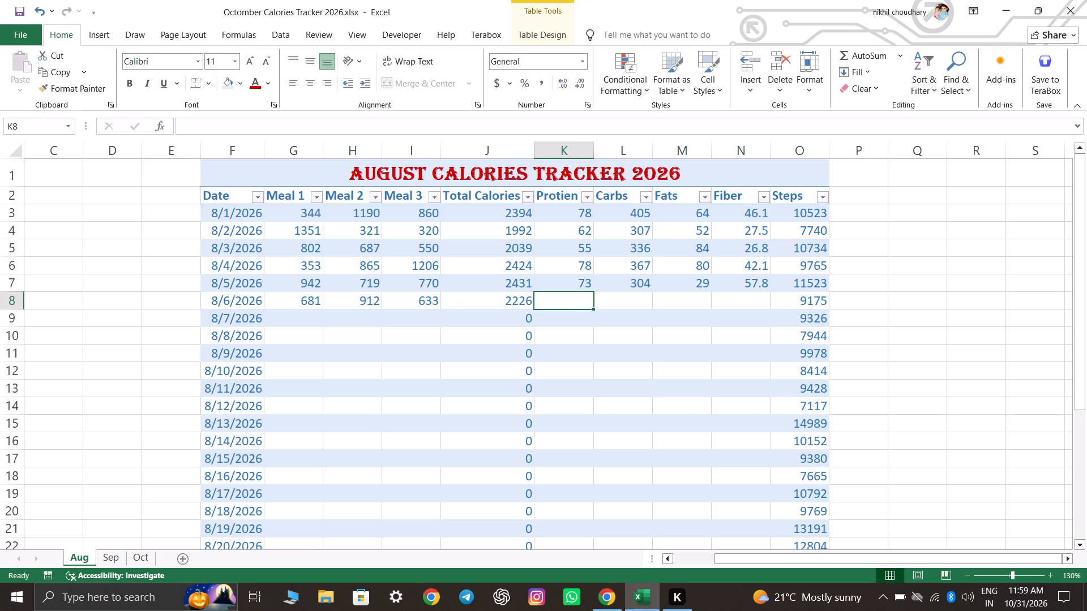
key("equal")
type("29")
type("+31+")
type("17")
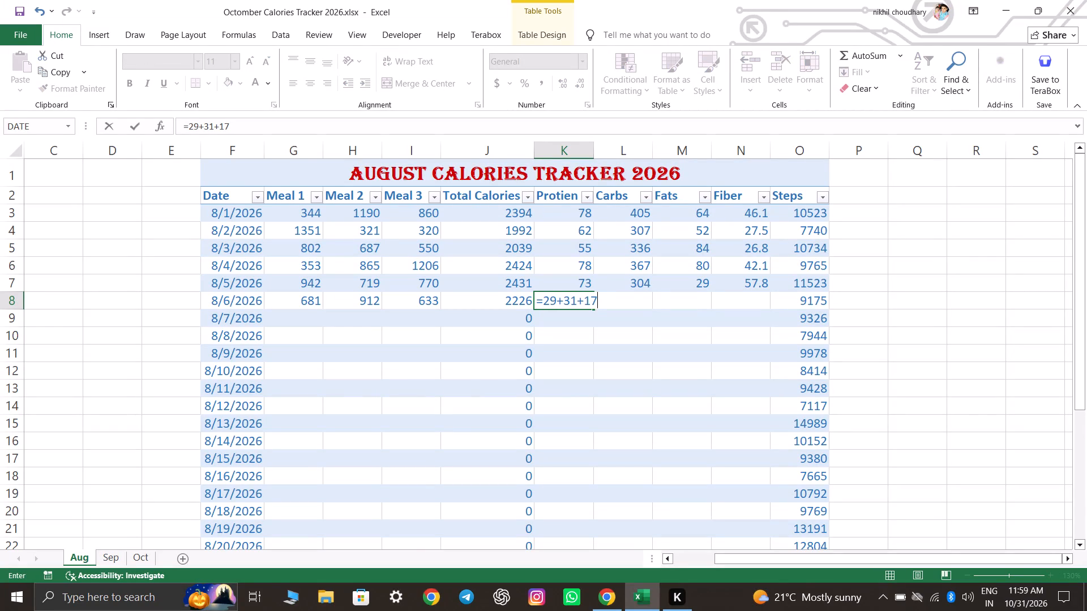
key("Right")
Enter the formula =111+137+40 in the Carbs column for 8/6/2026.
key("equal")
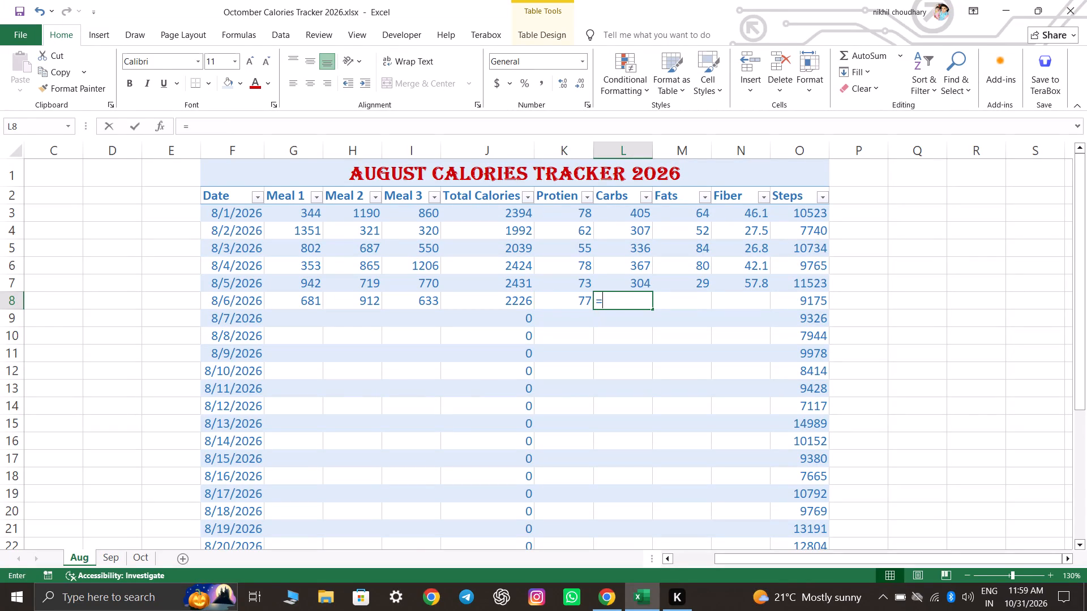
type("111+")
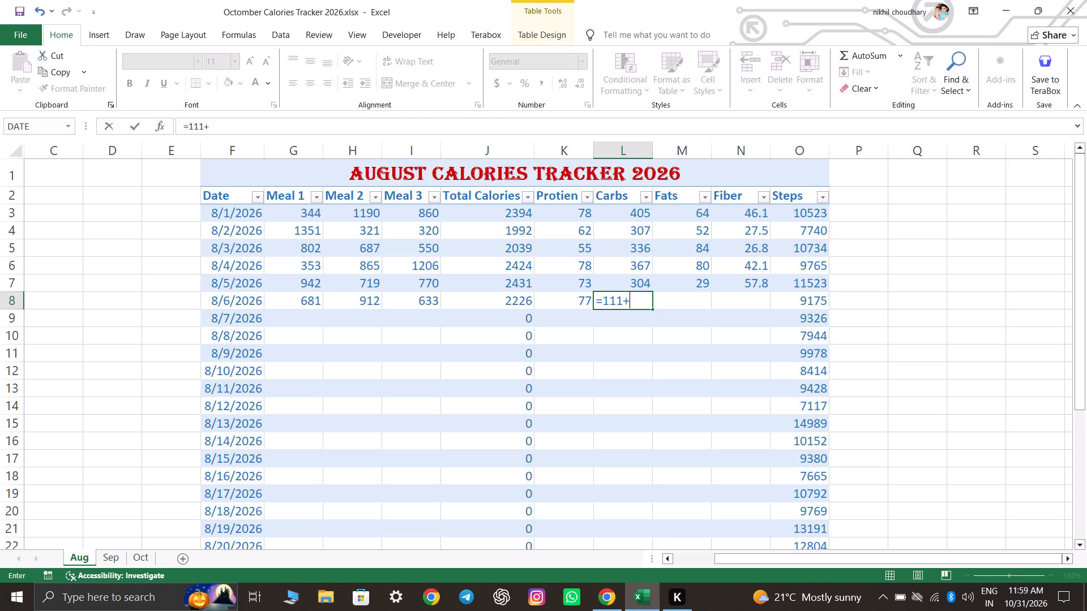
type("137+")
type("40")
key("Right")
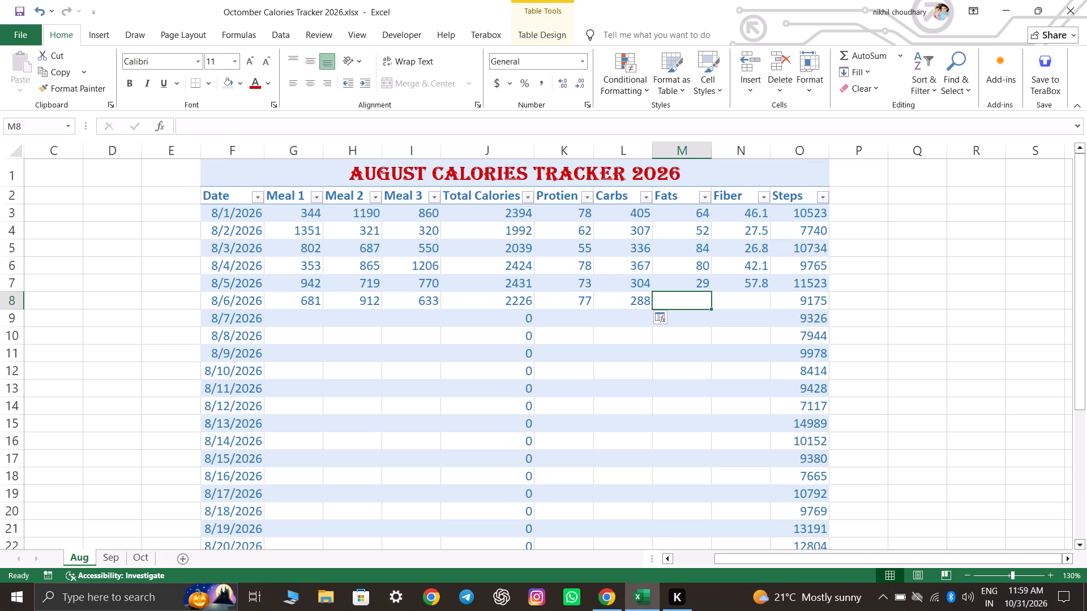
Enter the formula =14+27+2 in the Fats column for 8/6/2026.
key("equal")
type("14+")
type("27+")
key("2")
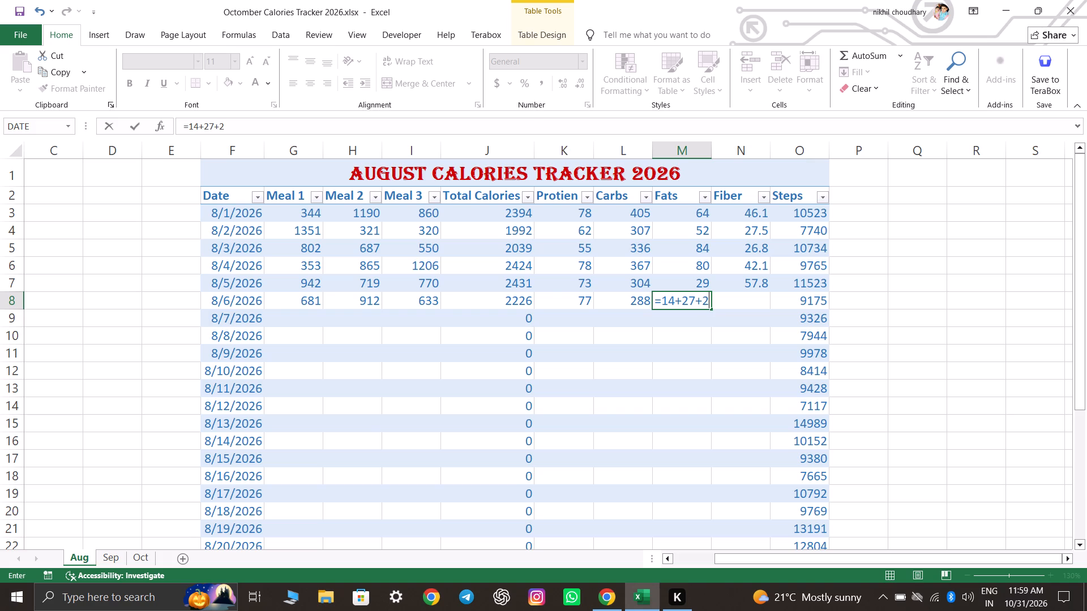
key("Right")
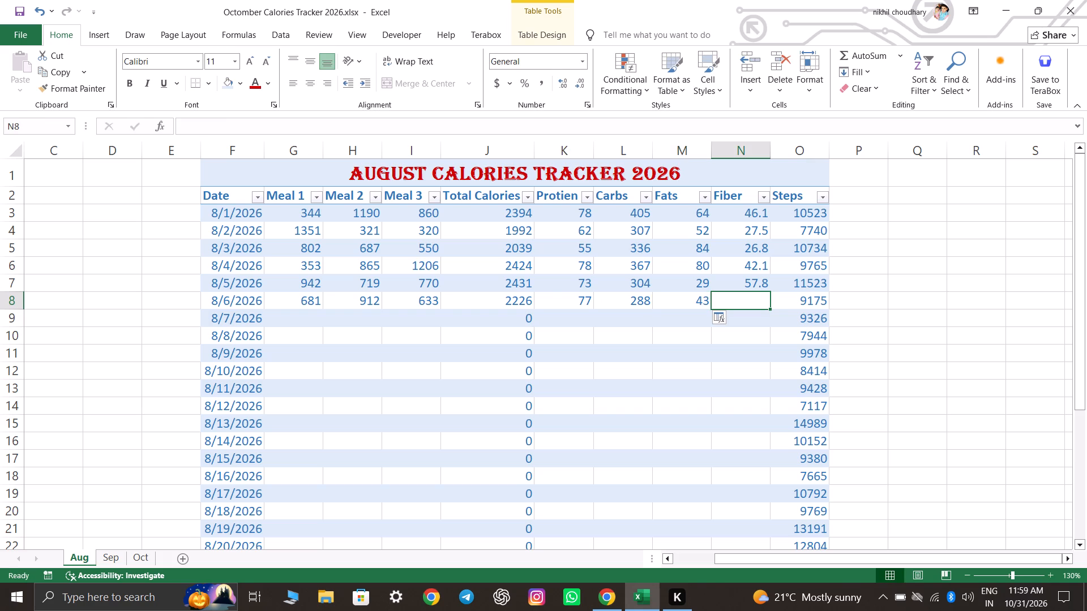
Enter the formula =33.6+15.4+4 in the Fiber column for 8/6/2026.
key("equal")
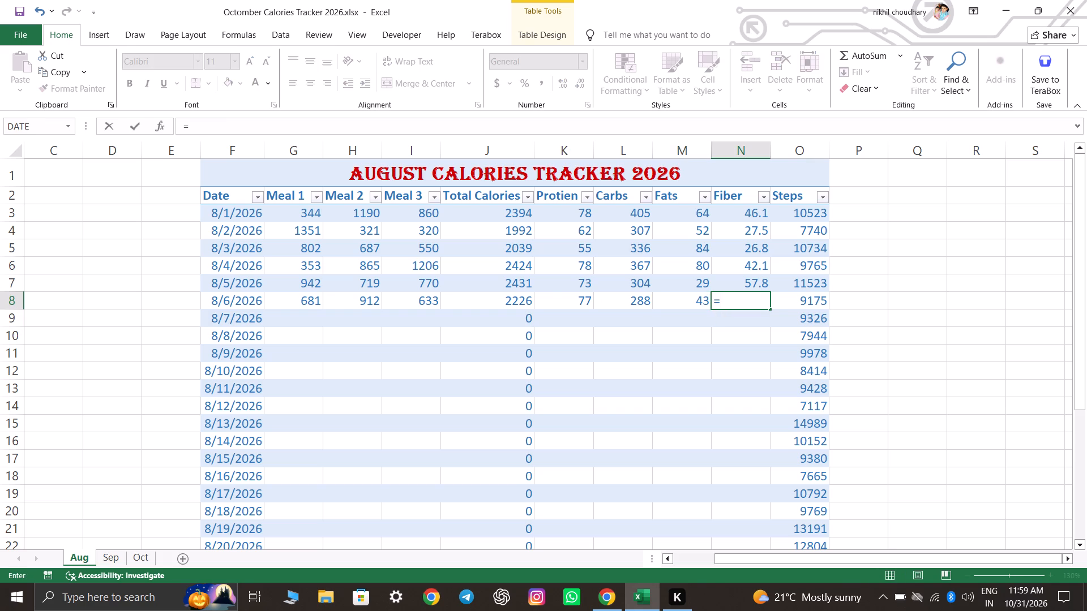
type("33.6+")
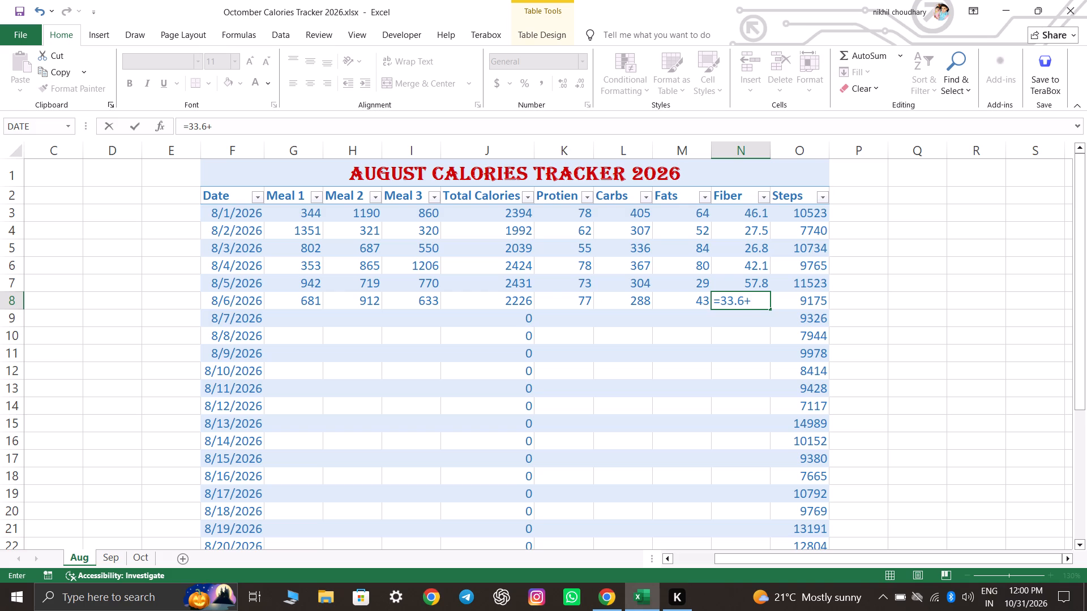
type("15.4")
key("plus")
key("4")
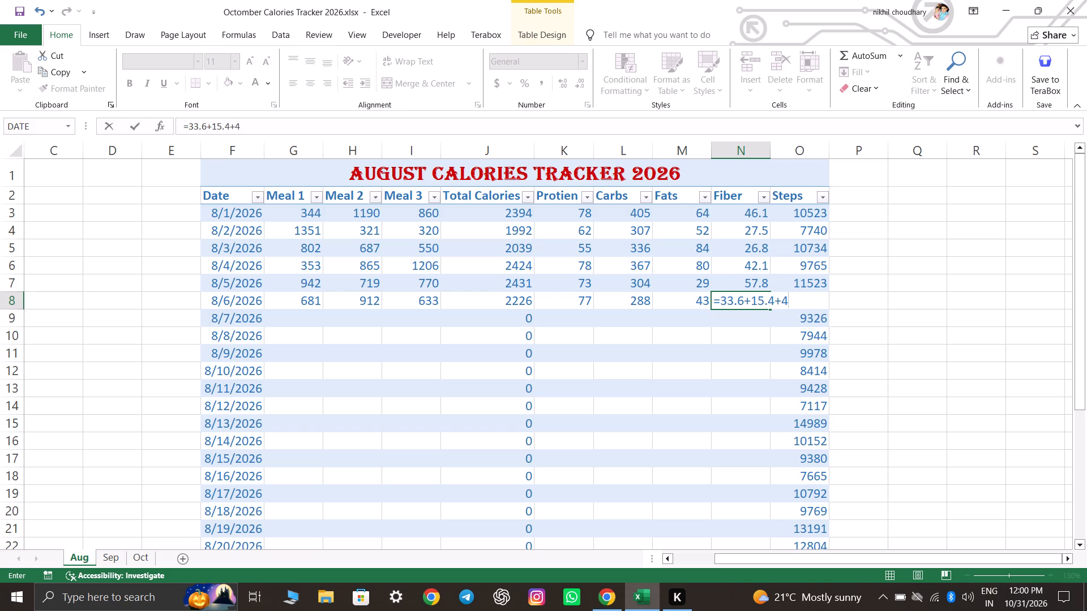
key("Return")
Go back along the 8/7/2026 row to its meal calorie cells.
key("Left")
key("Left")
key("Left")
key("Left")
key("Left")
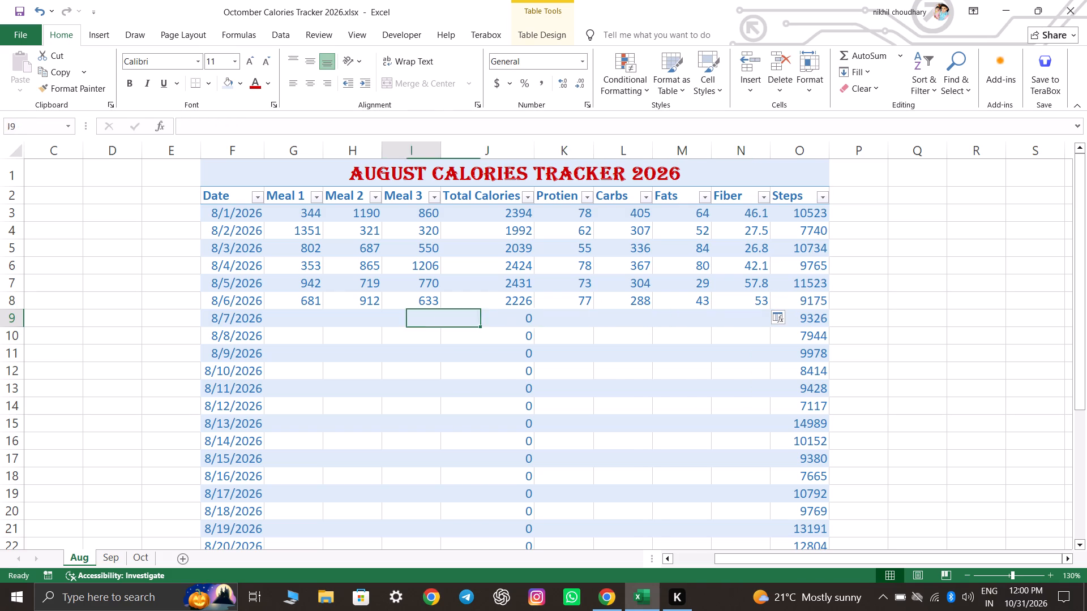
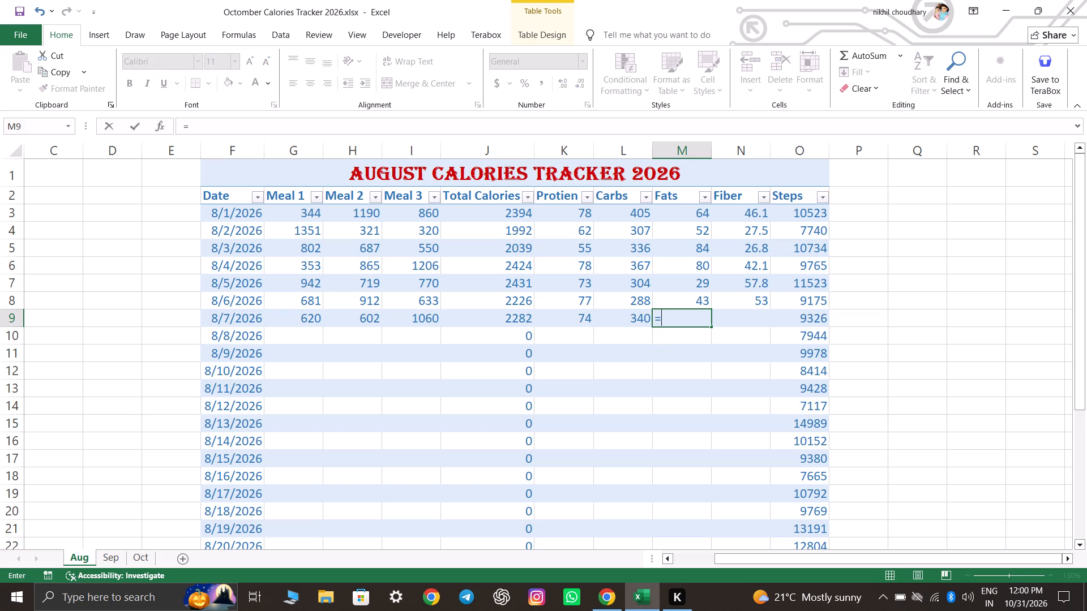
Complete the Fats formula for 8/7/2026 as =46+29.
type("46+")
type("29")
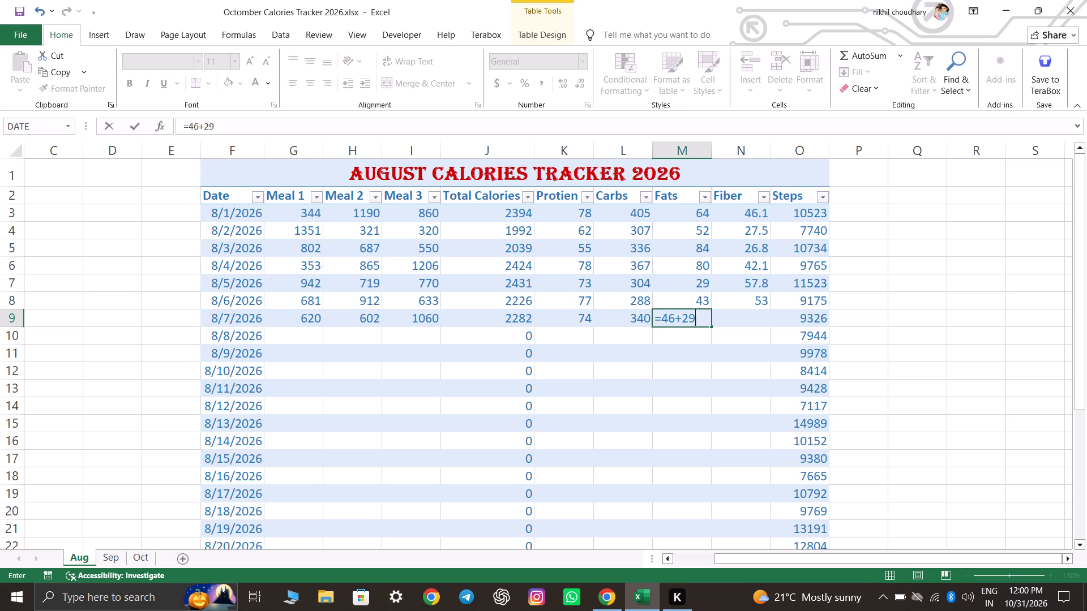
key("Right")
Enter the formula =19.3+29 in the Fiber column for 8/7/2026.
key("equal")
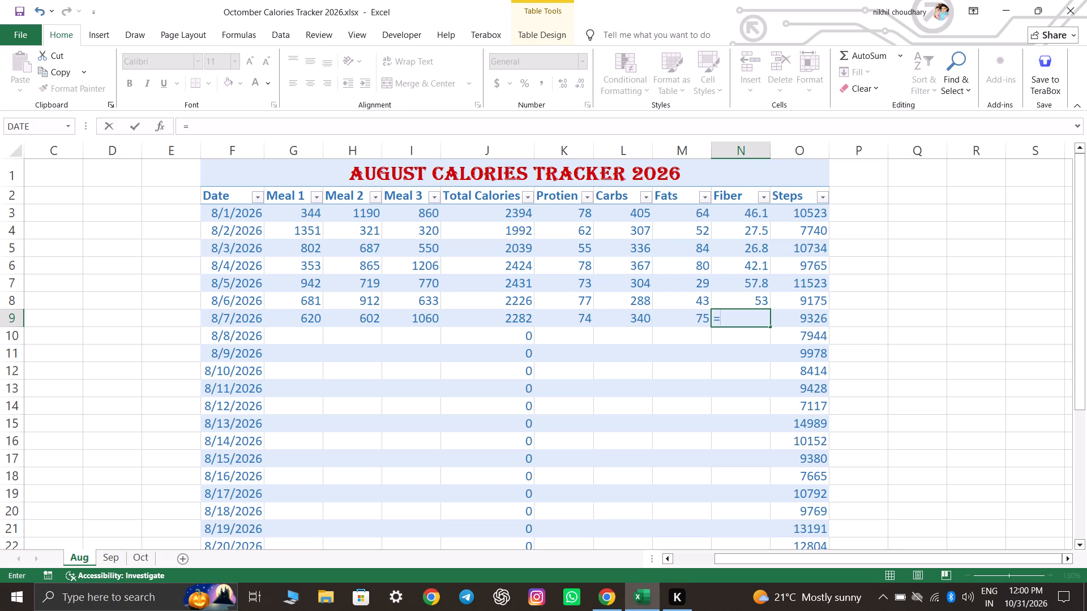
type("19.3")
key("plus")
type("29")
key("Return")
Enter the 8/8/2026 meal calories: 925 for Meal 1, 531 for Meal 2 and 850 for Meal 3.
key("Left")
key("Left")
key("Left")
key("Left")
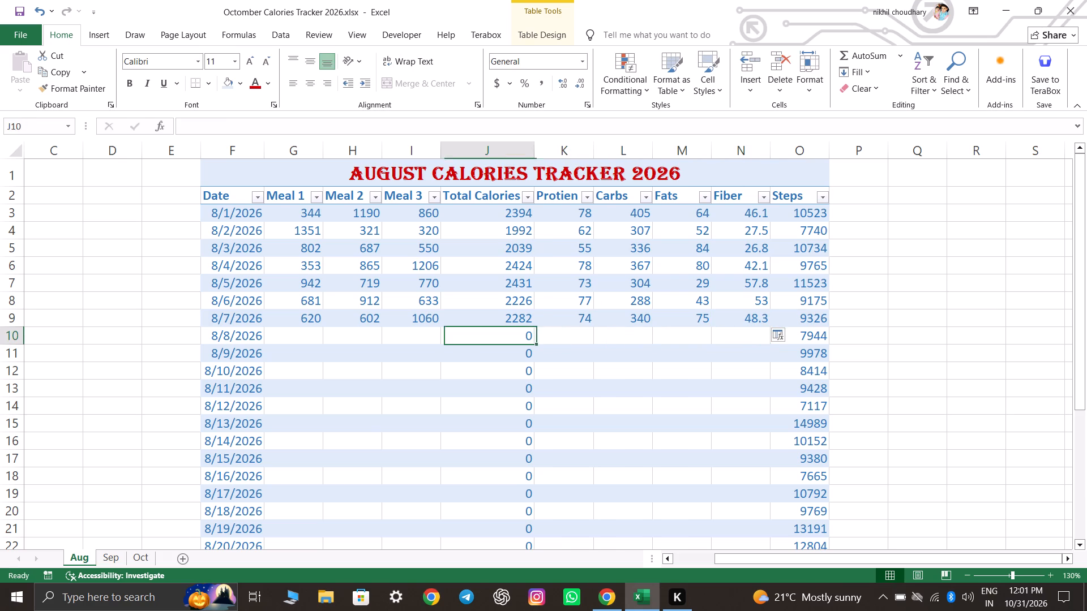
key("Left")
key("Left")
key("Left")
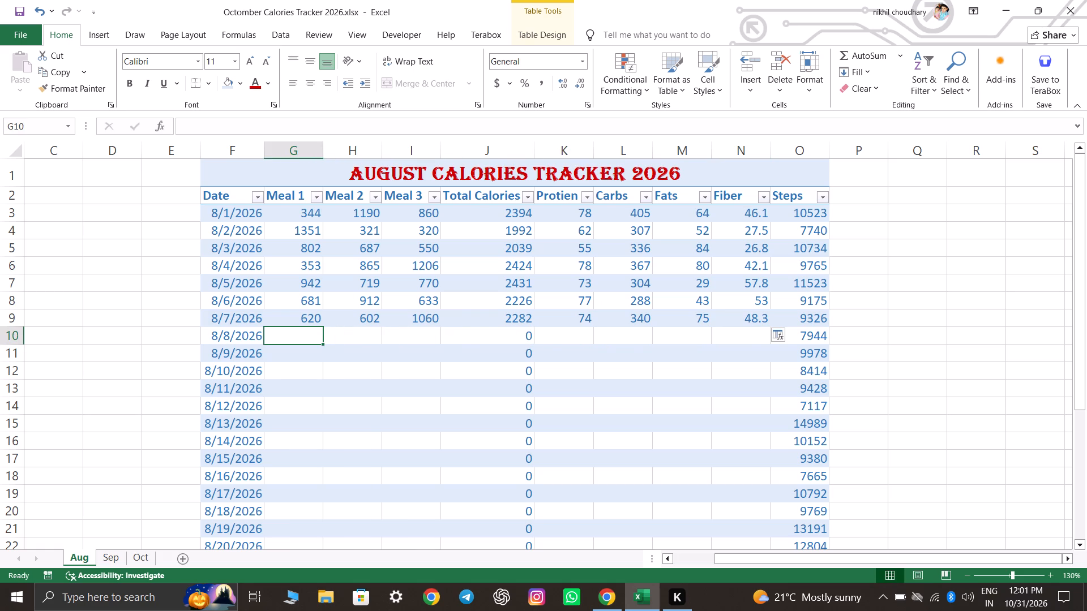
type("925")
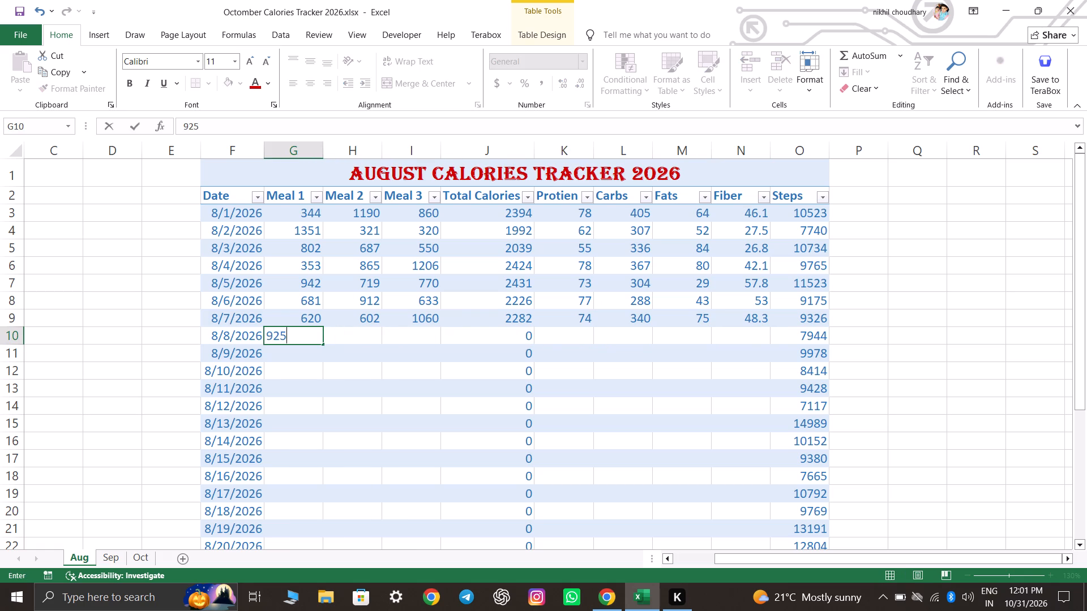
key("Right")
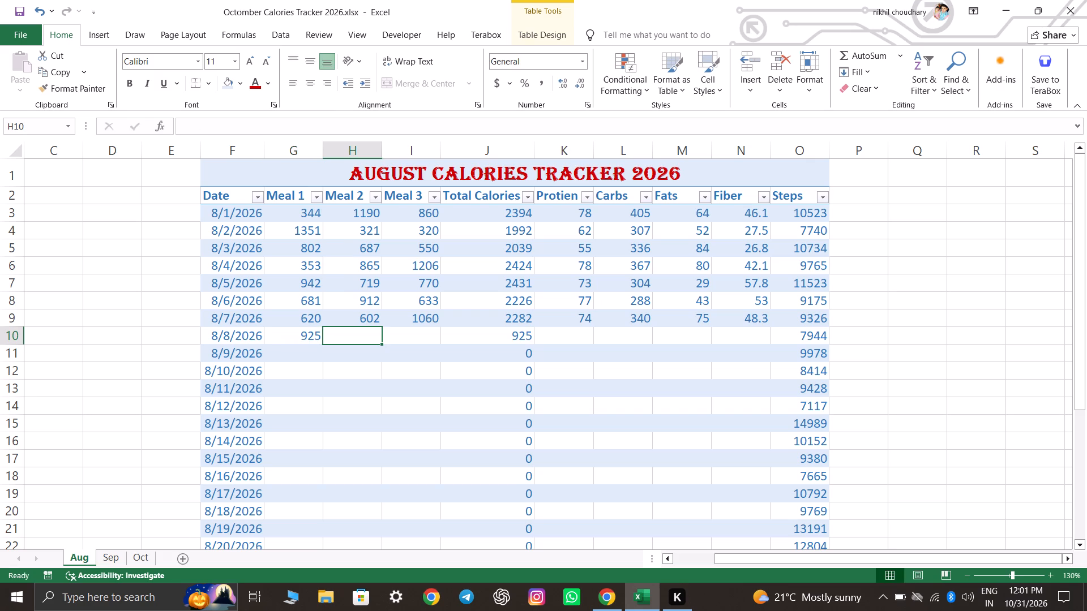
type("531")
key("Right")
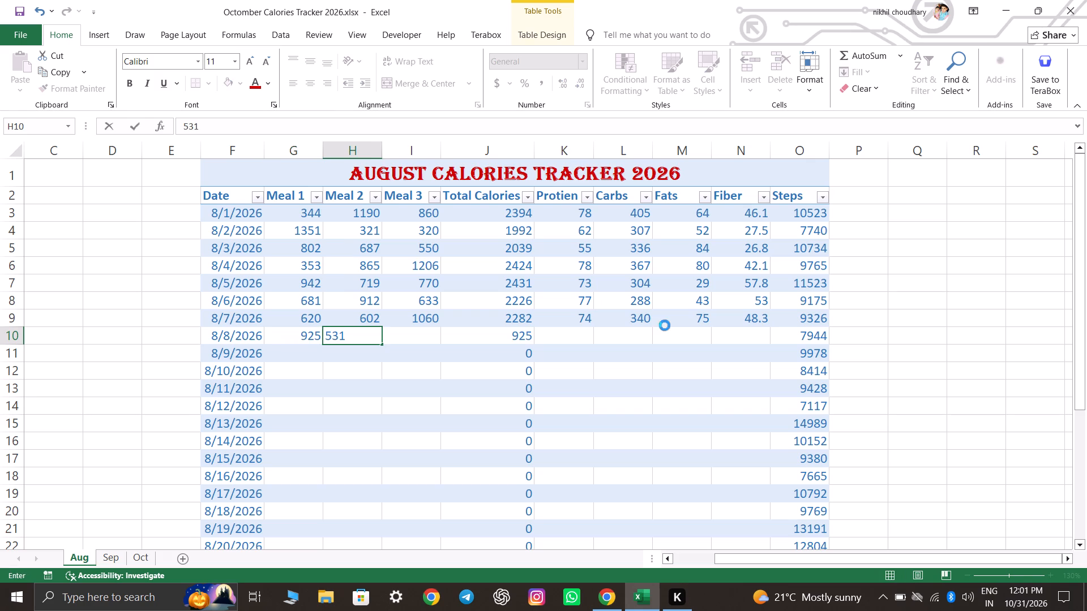
type("850")
key("Right")
Enter the formula =30+19+15 in the Protien column for 8/8/2026.
key("Right")
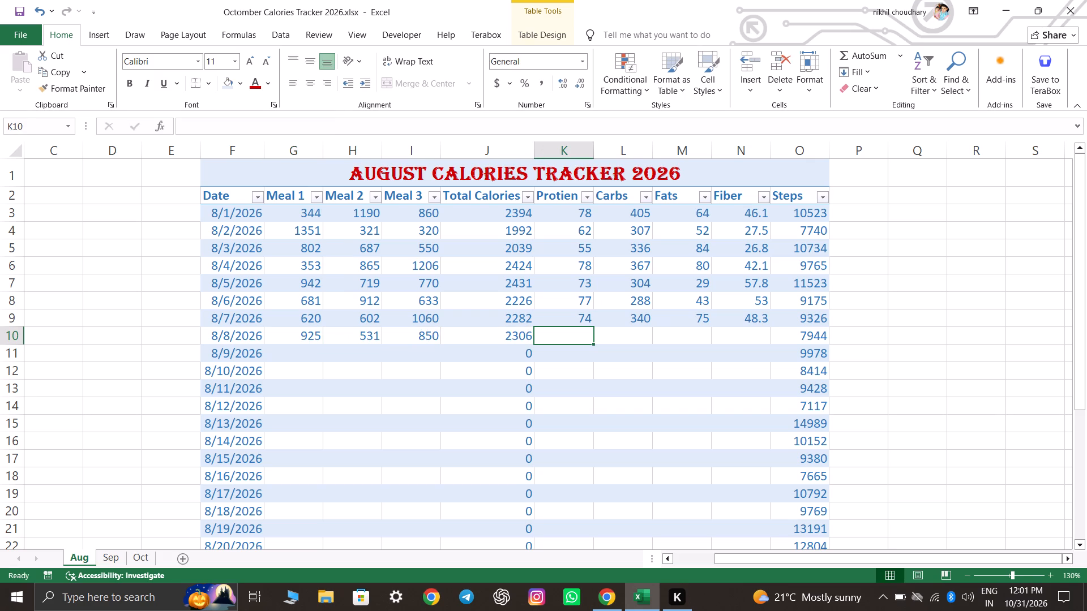
key("equal")
type("30")
key("plus")
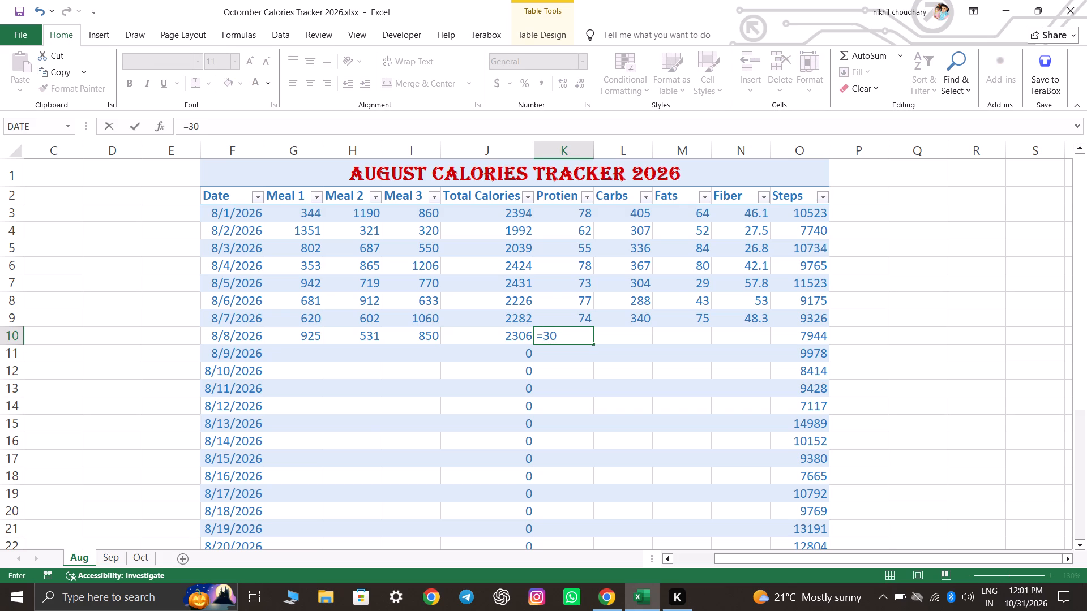
type("19+")
type("15")
key("Right")
Enter the formula =139+89+126 in the Carbs column for 8/8/2026.
key("equal")
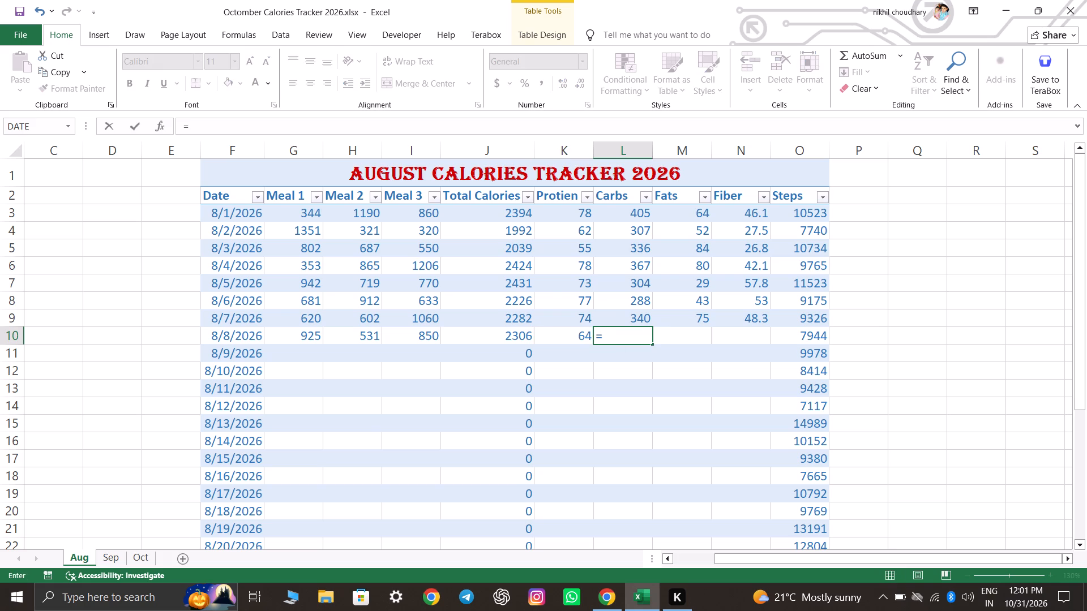
type("139+")
type("89+")
type("126")
key("Right")
Enter the formula =26+11+30 in the Fats column for 8/8/2026.
key("equal")
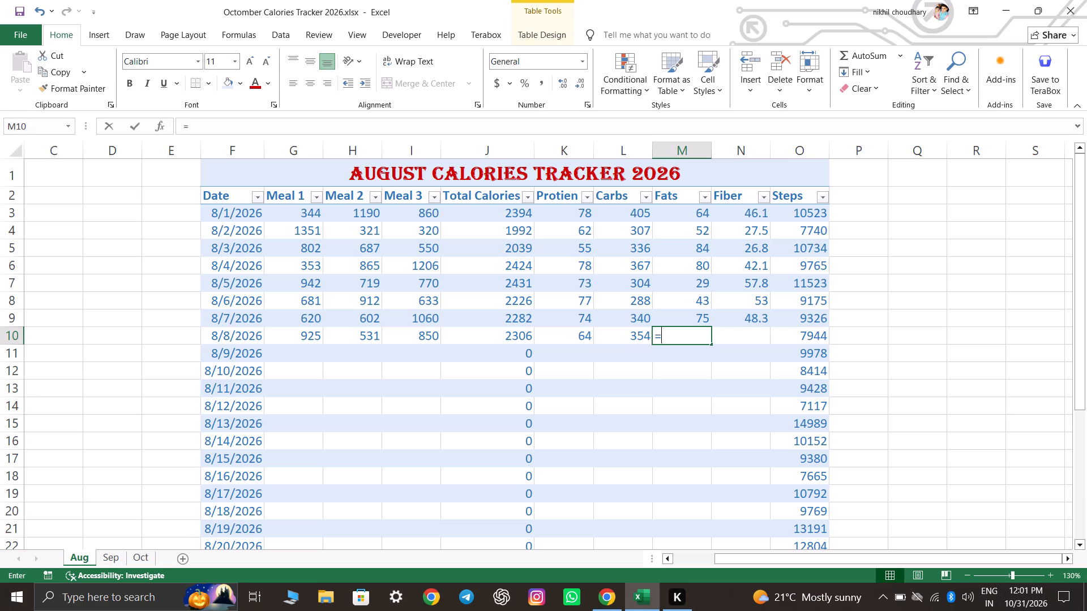
type("26+")
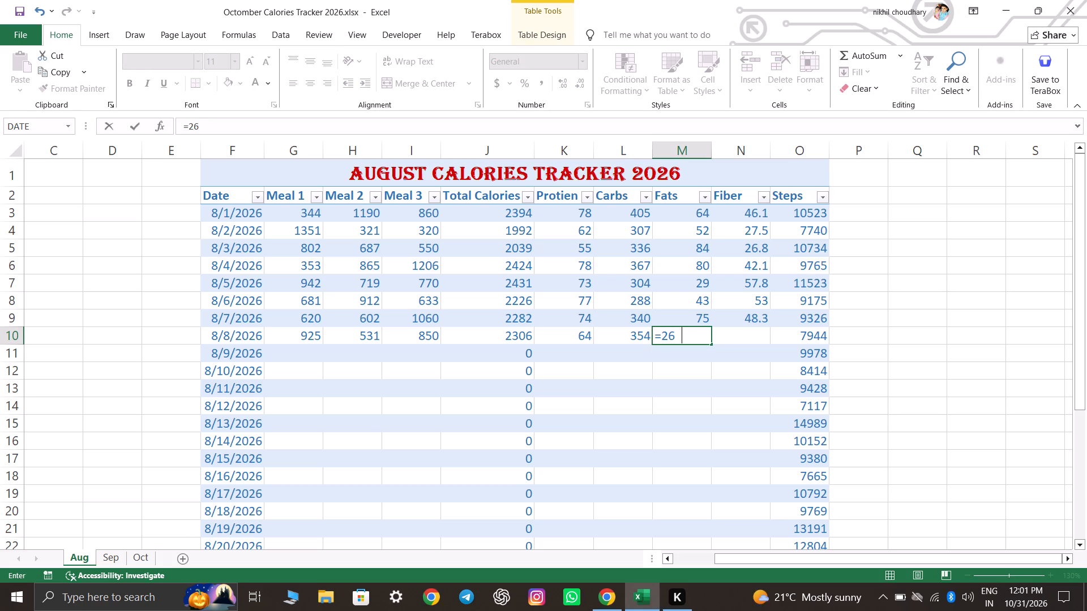
type("11+")
type("30")
key("Right")
Enter the formula =14.1+26.3+10 in the Fiber column for 8/8/2026.
key("equal")
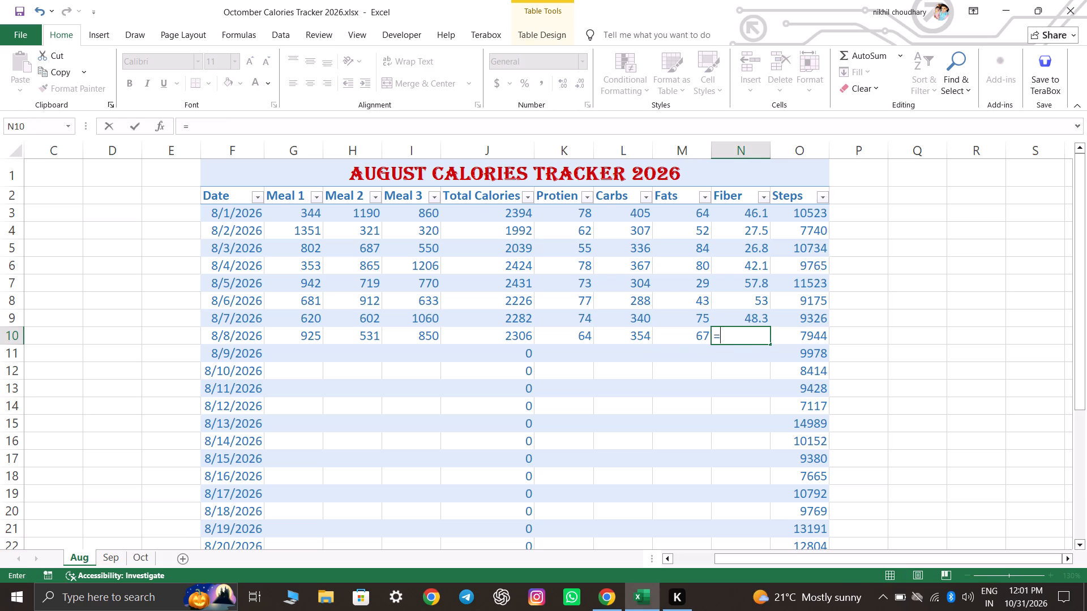
type("14.1+")
type("26.3+")
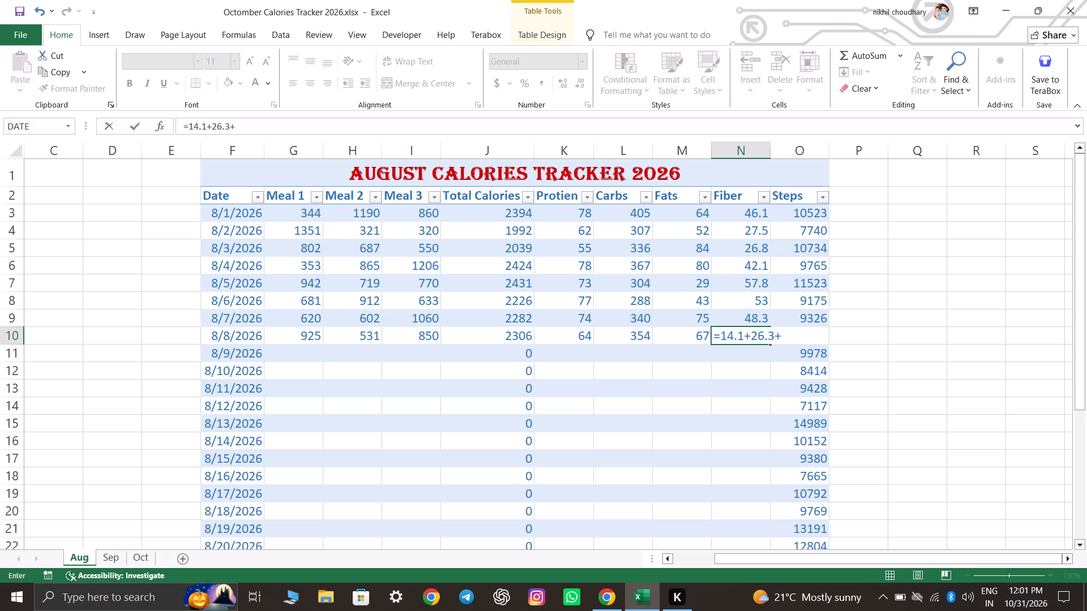
type("10")
key("backslash")
key("Insert")
key("BackSpace")
key("BackSpace")
key("0")
key("Return")
Enter the 8/9/2026 meal calories: 920 for Meal 1, 693 for Meal 2 and 705 for Meal 3.
key("Left")
key("Left")
key("Left")
key("Left")
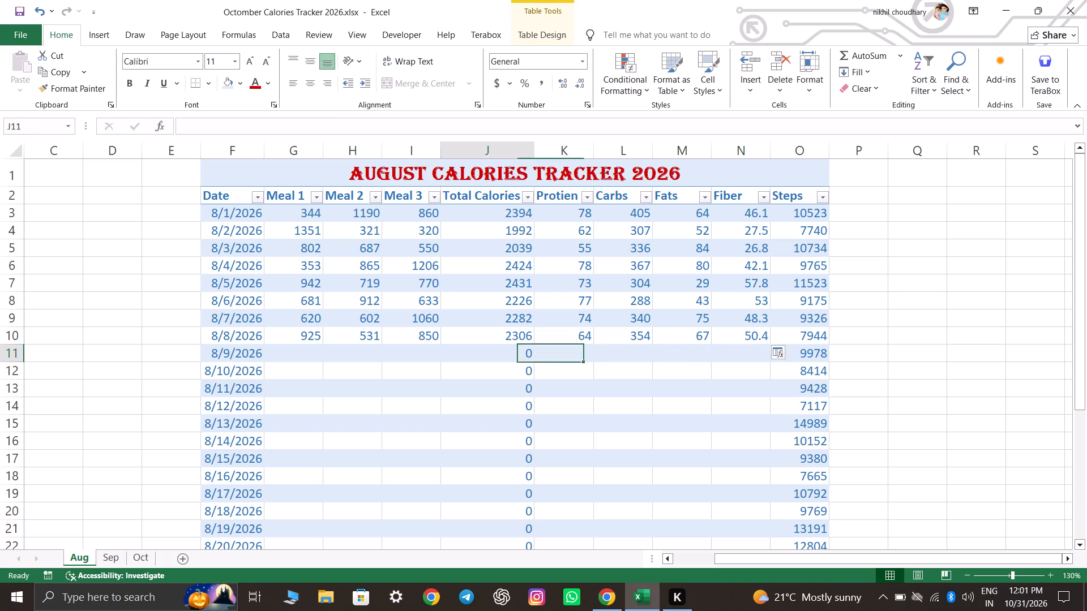
key("Left")
key("Left")
key("Left")
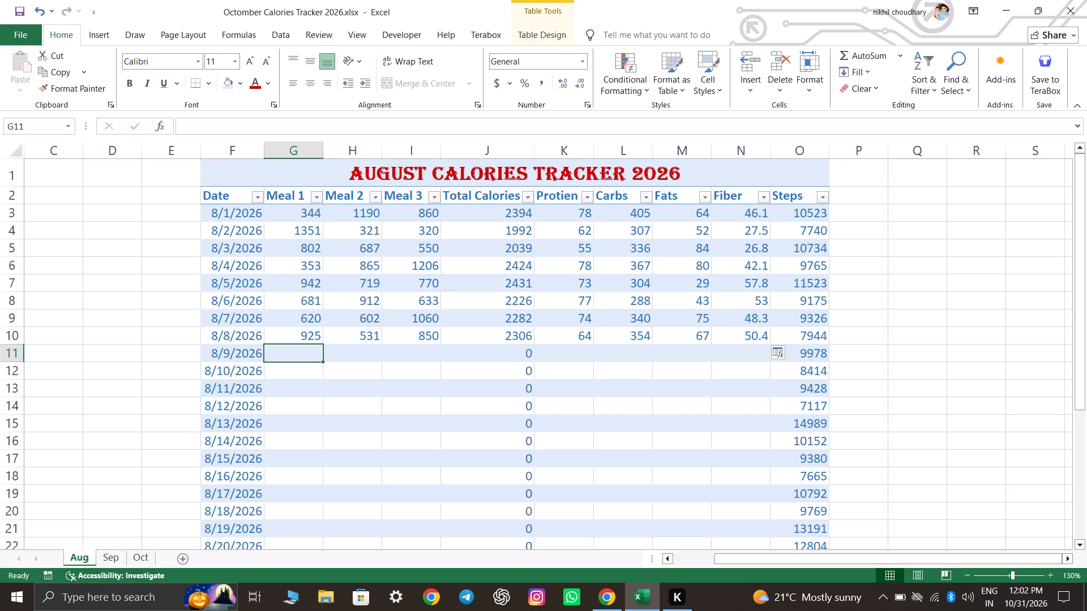
type("920")
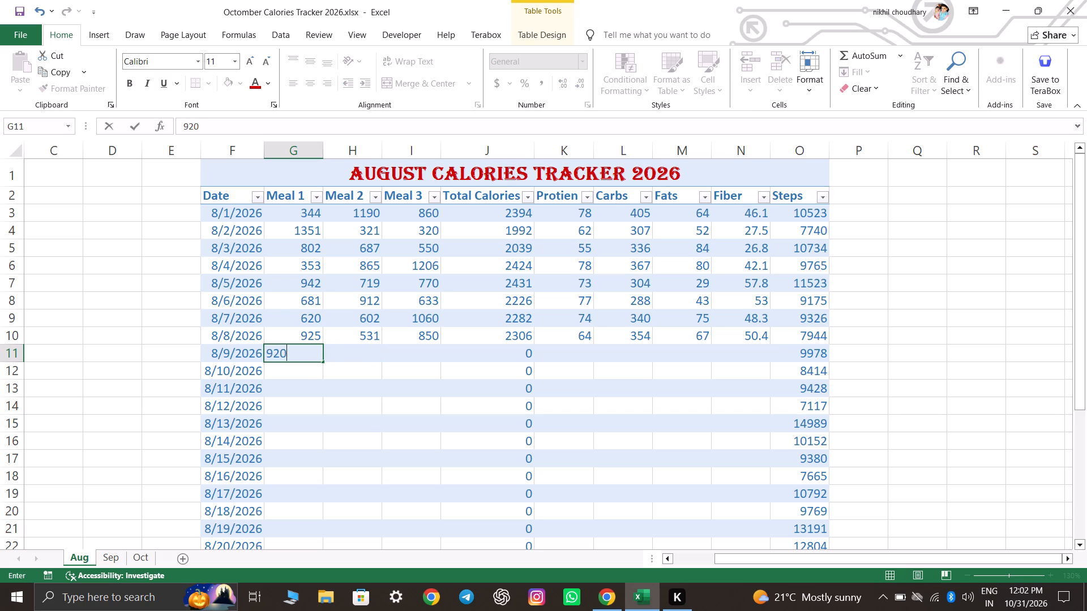
key("Right")
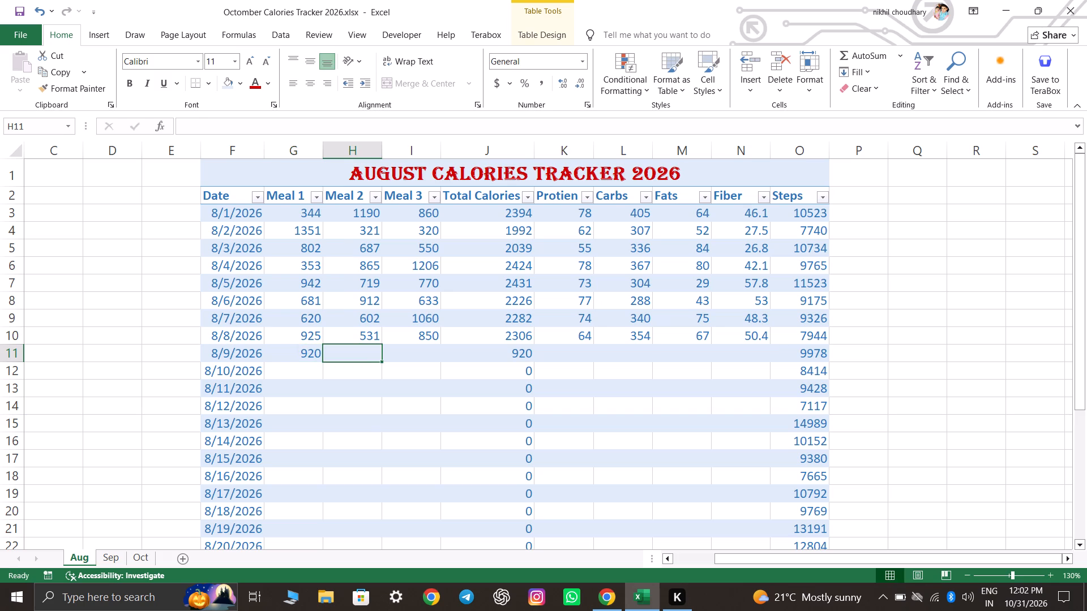
type("693")
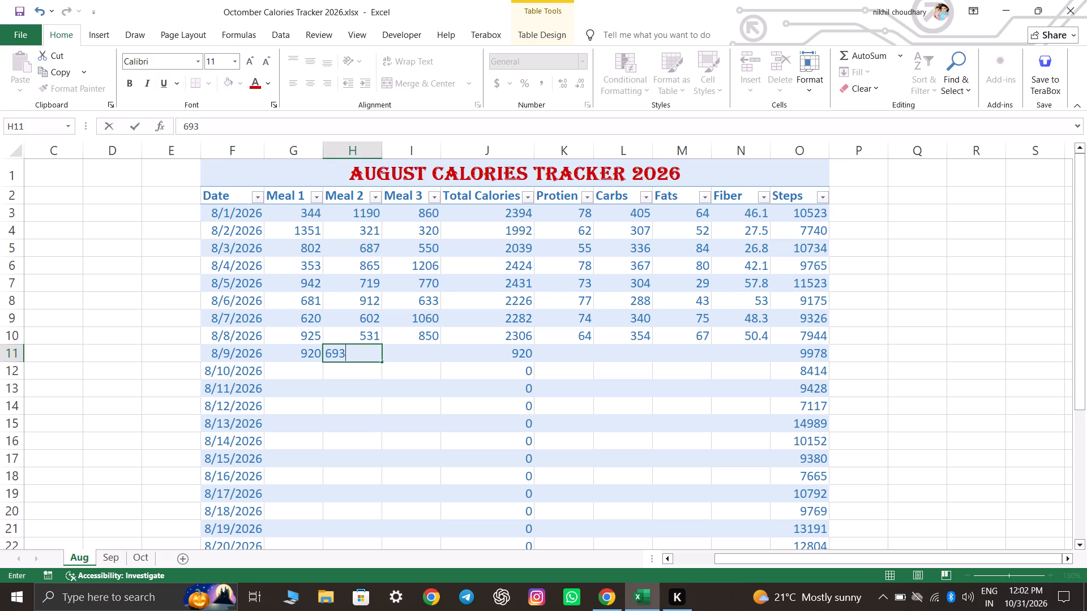
key("Right")
type("705")
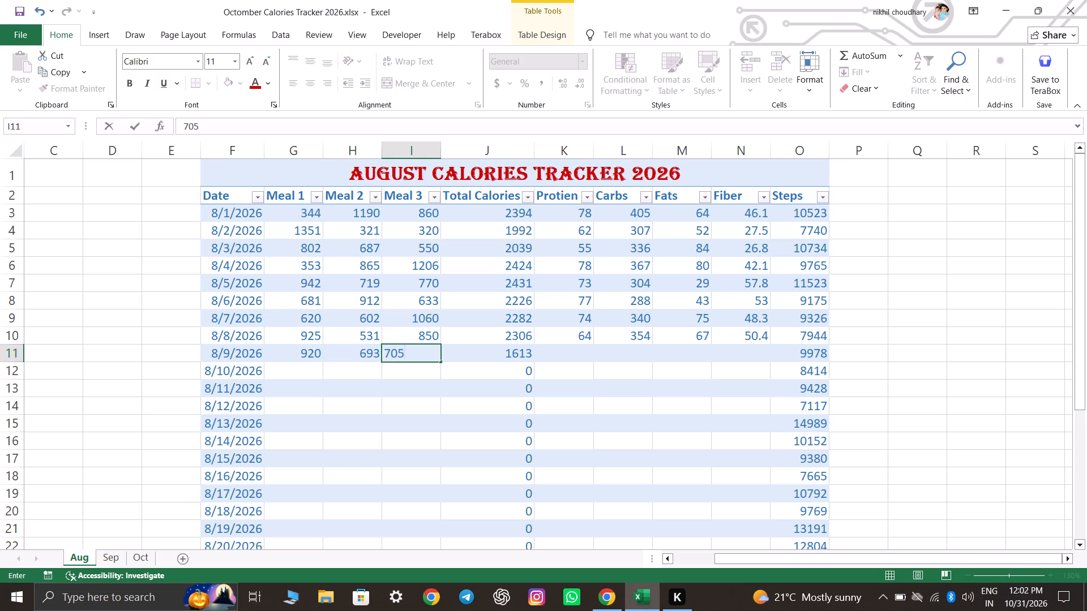
key("Right")
Enter the formula =24+15+18 in the Protien column for 8/9/2026.
key("Right")
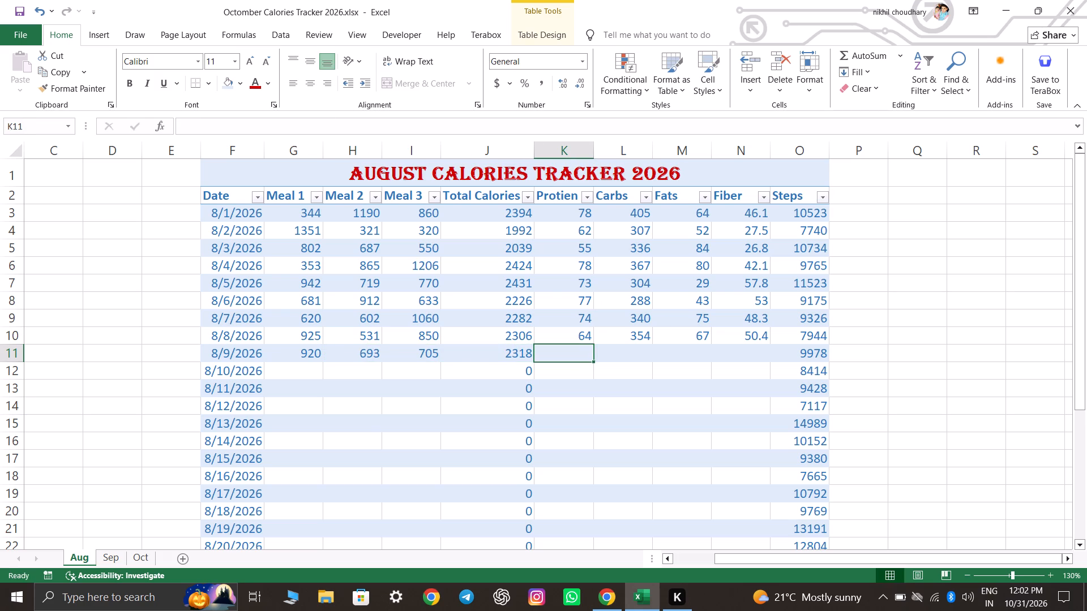
key("equal")
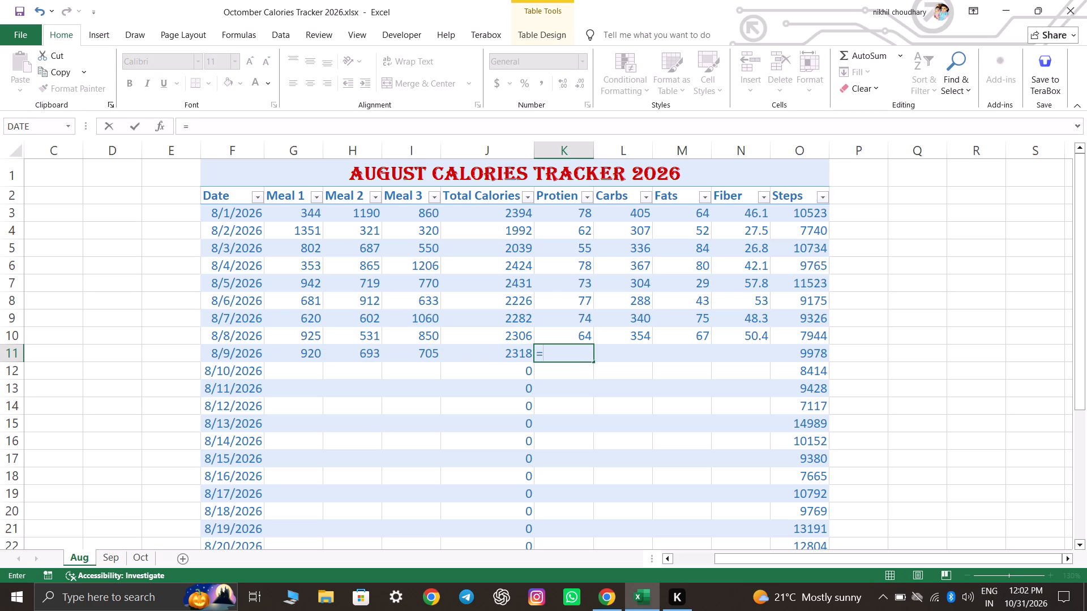
type("24+")
type("15+")
type("18")
key("Right")
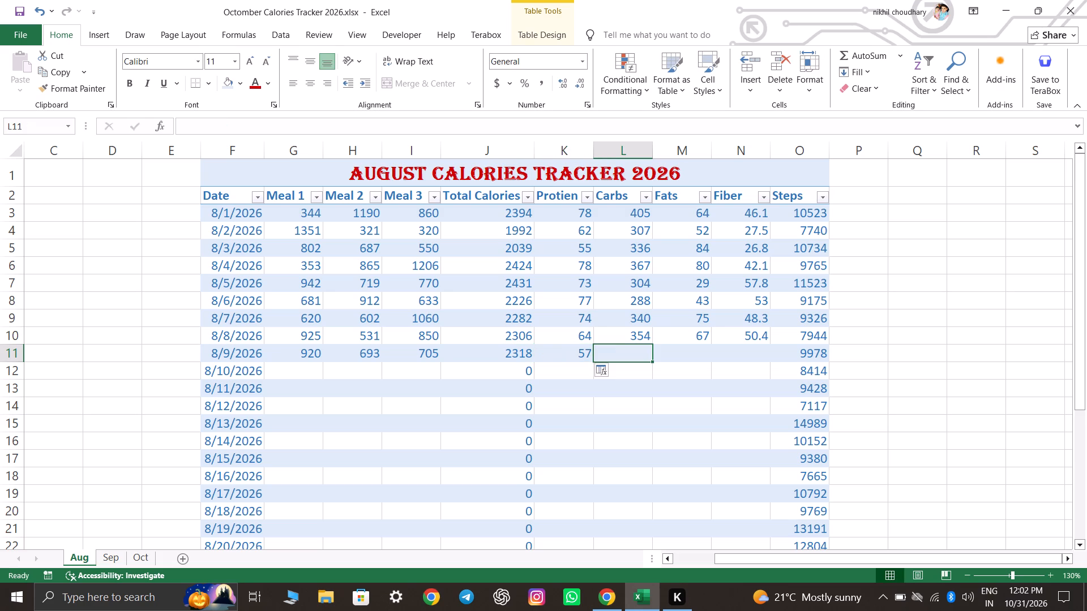
Enter the formula =158+133+108 in the Carbs column for 8/9/2026.
key("equal")
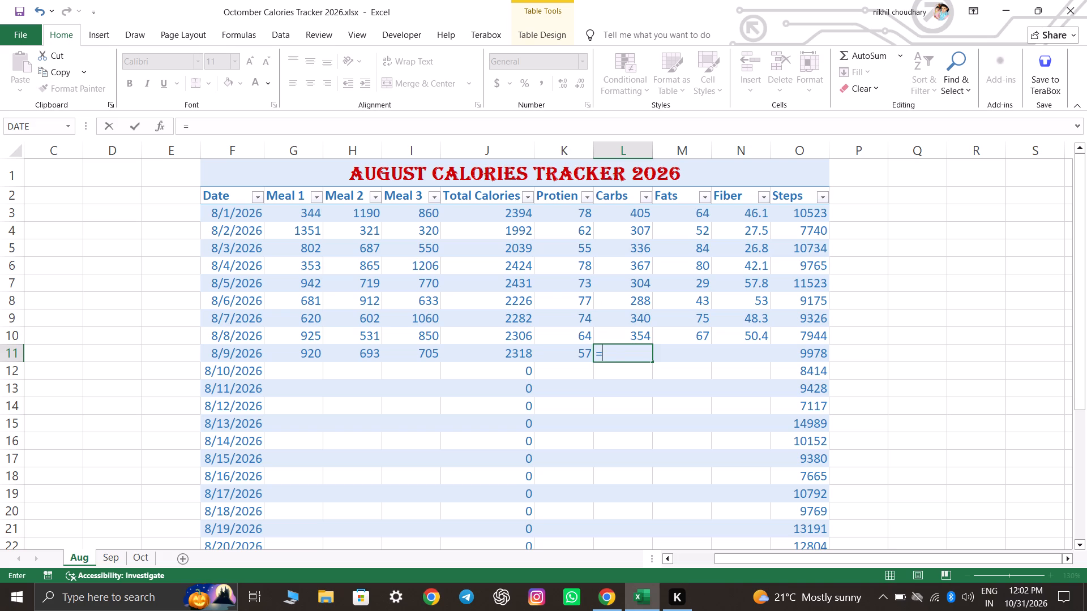
type("158")
type("+133+")
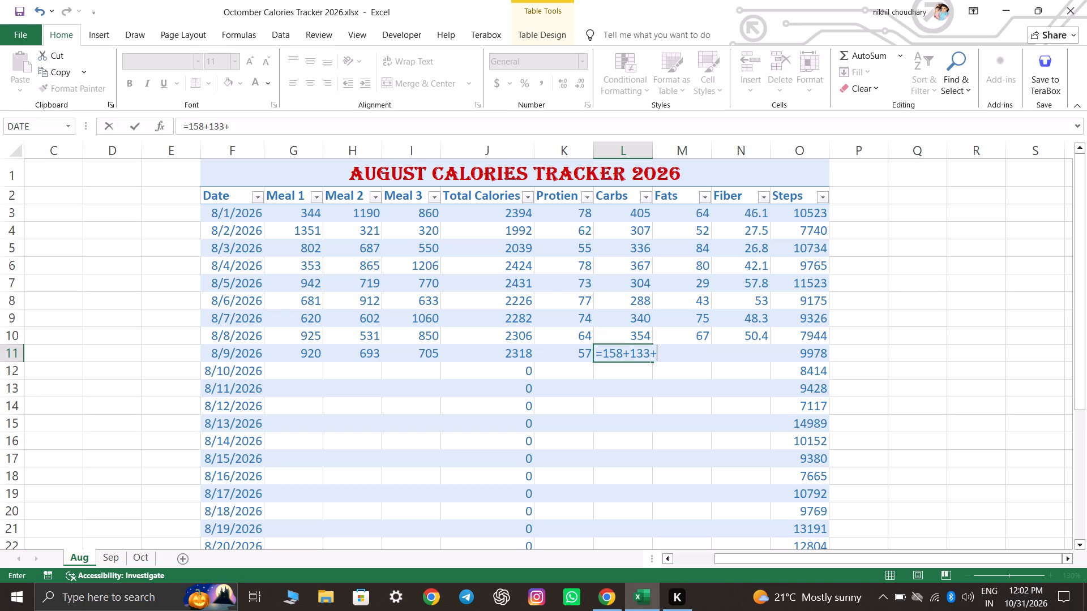
type("108")
key("Right")
Enter the formula =22+23+14 in the Fats column for 8/9/2026.
key("equal")
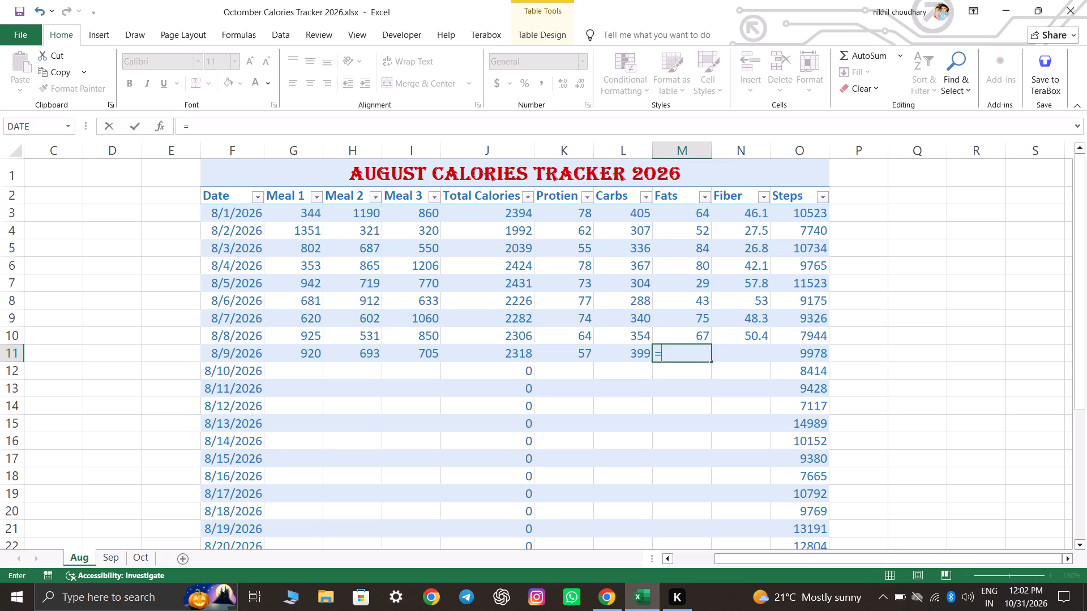
type("22+")
type("23+")
type("14")
key("Right")
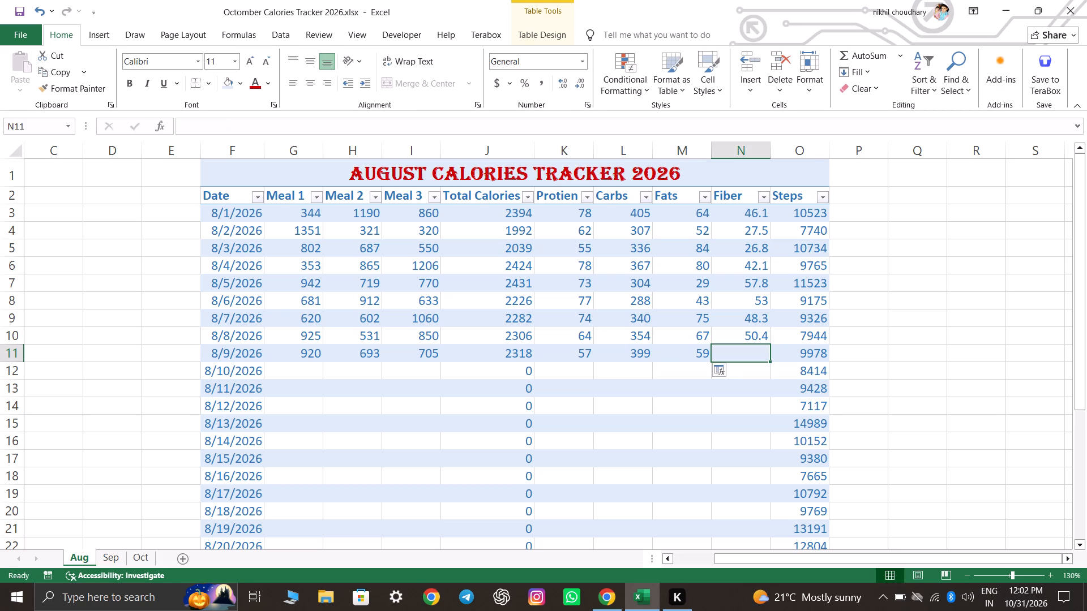
Enter the formula =13.6+13.8+19.5 in the Fiber column for 8/9/2026.
type("13.")
key("BackSpace")
key("BackSpace")
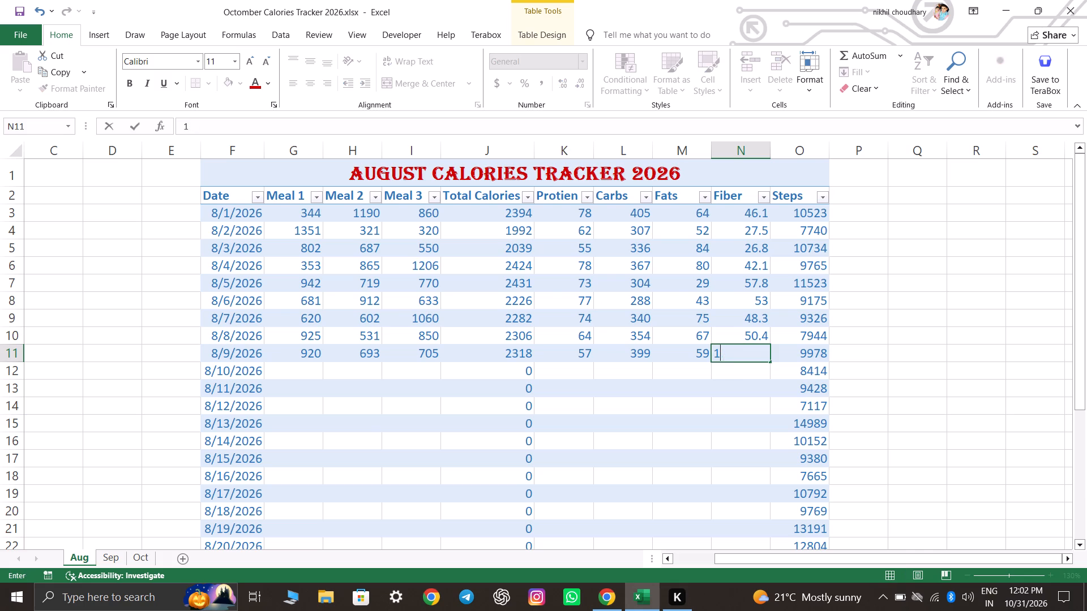
key("BackSpace")
key("equal")
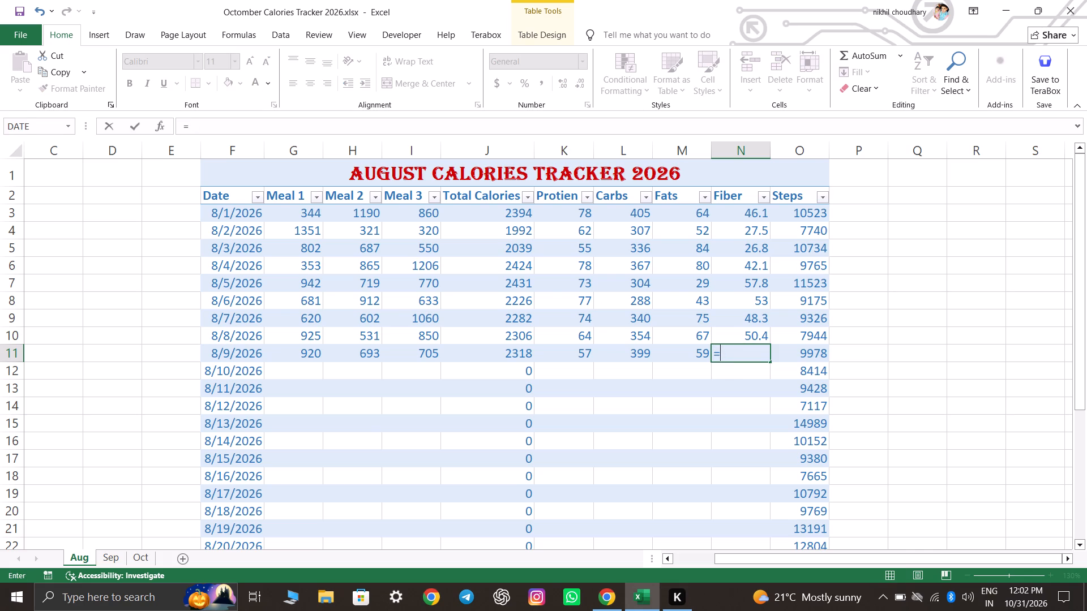
type("13.6")
key("plus")
type("13.8")
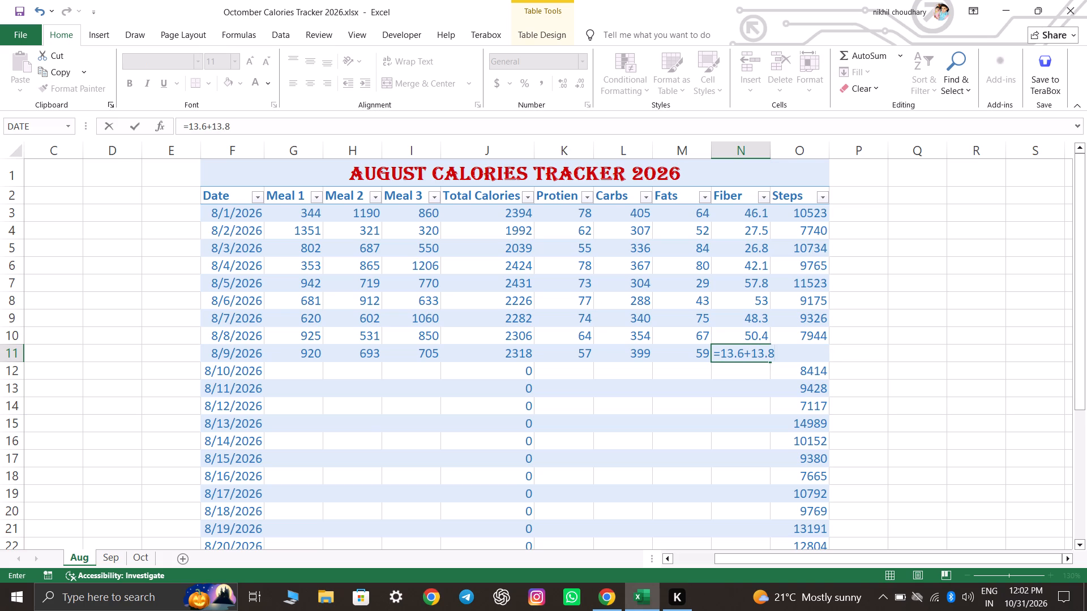
key("plus")
type("18")
key("BackSpace")
type("9.5")
key("Return")
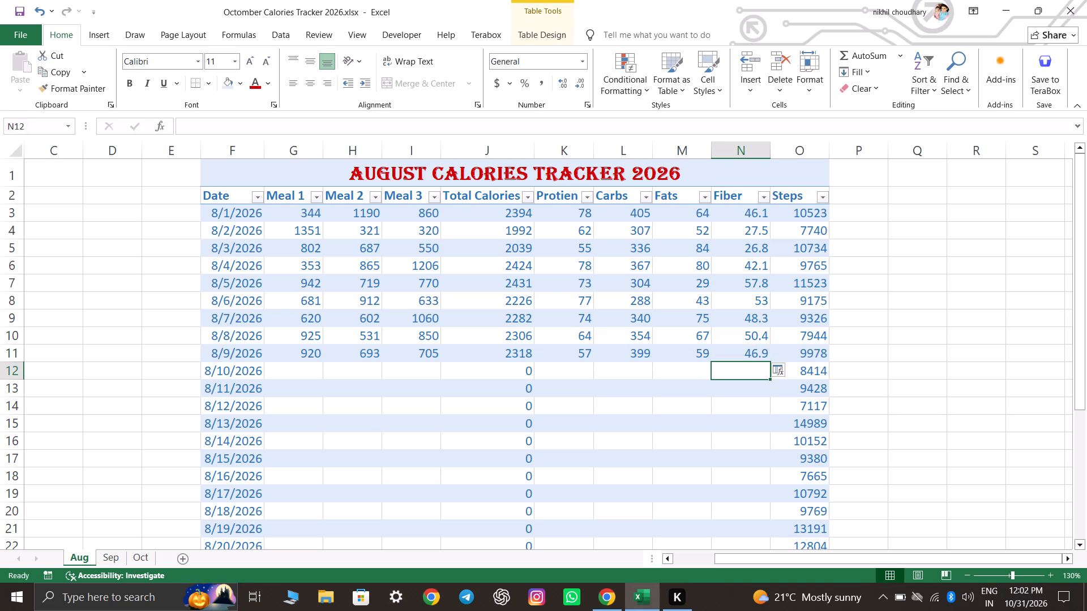
Enter the 8/10/2026 meal calories: 479 for Meal 1, 1167 for Meal 2 and 650 for Meal 3.
key("Left")
key("Left")
key("Left")
key("Left")
key("Left")
key("Left")
key("Left")
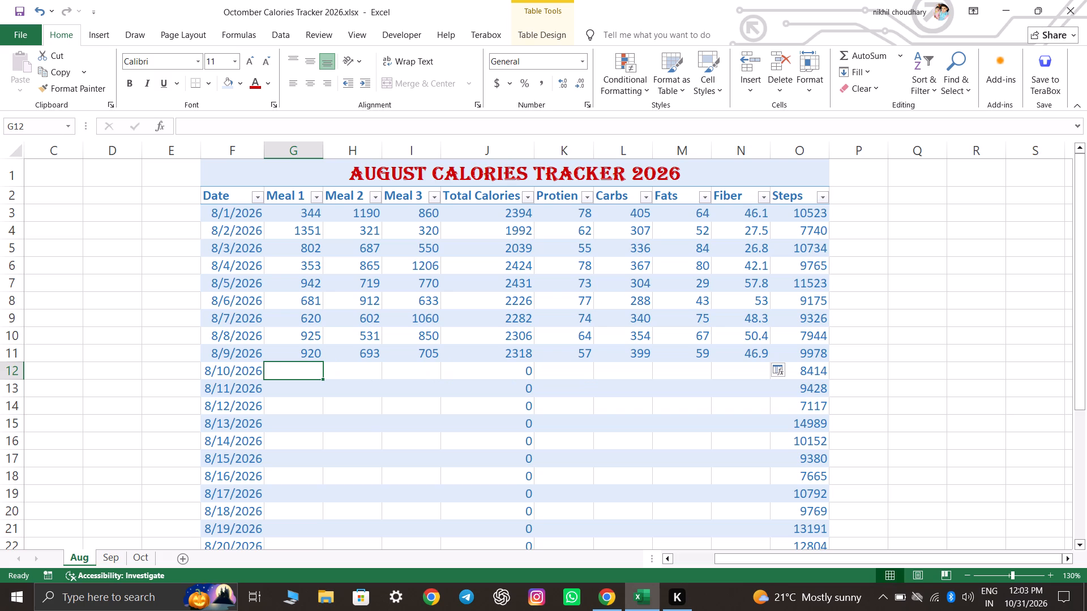
key("4")
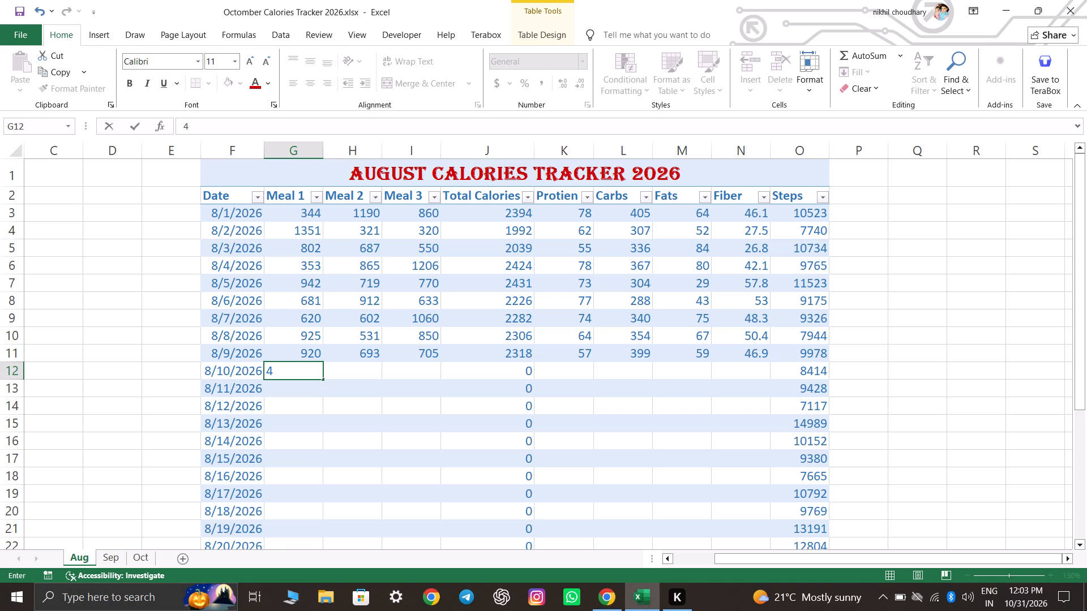
type("79")
key("Right")
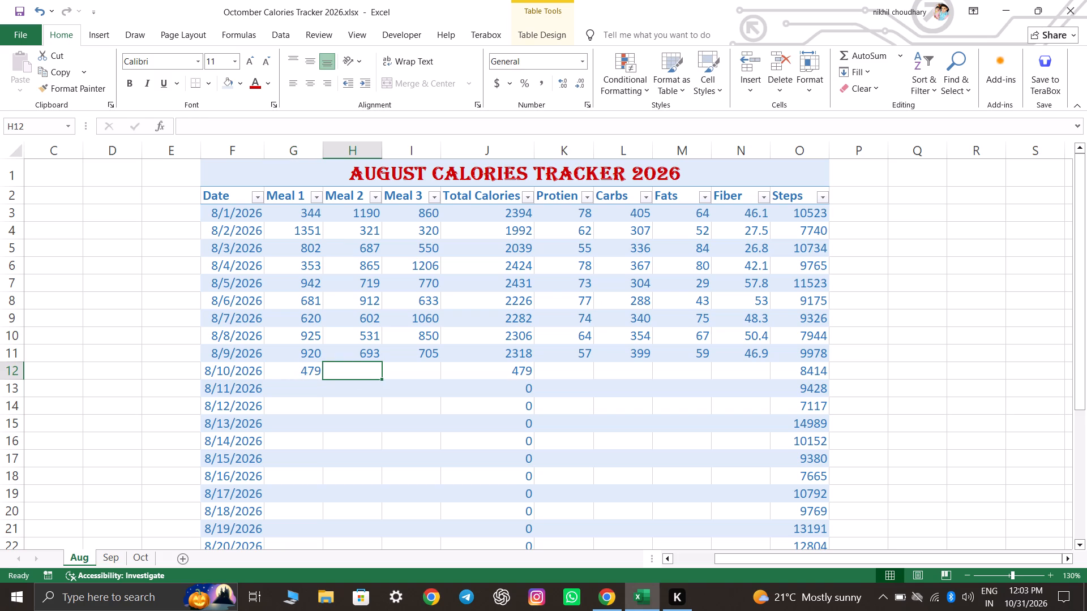
type("1167")
key("Right")
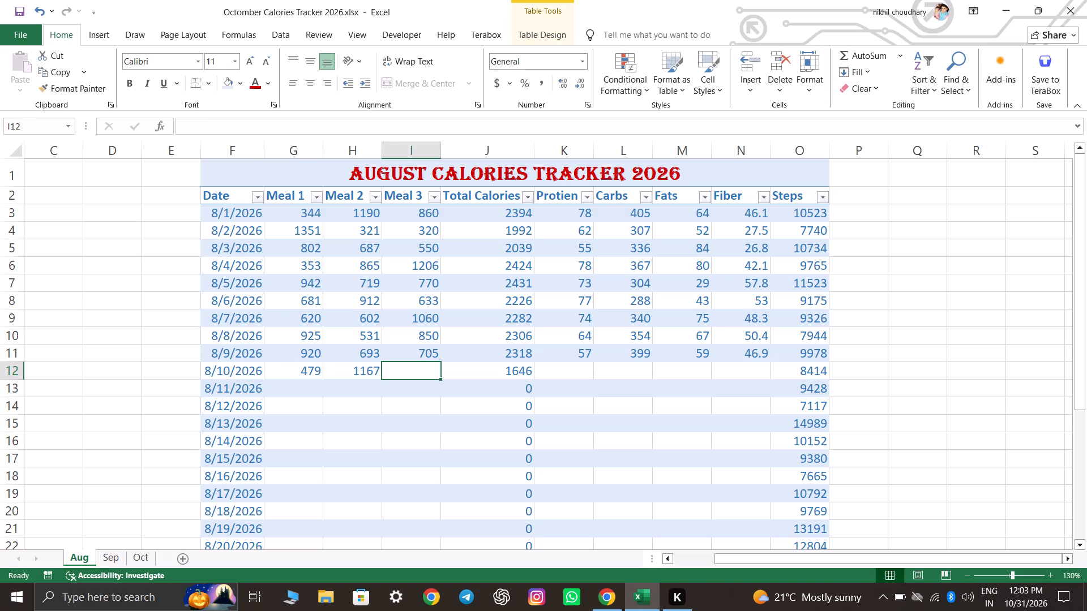
key("6")
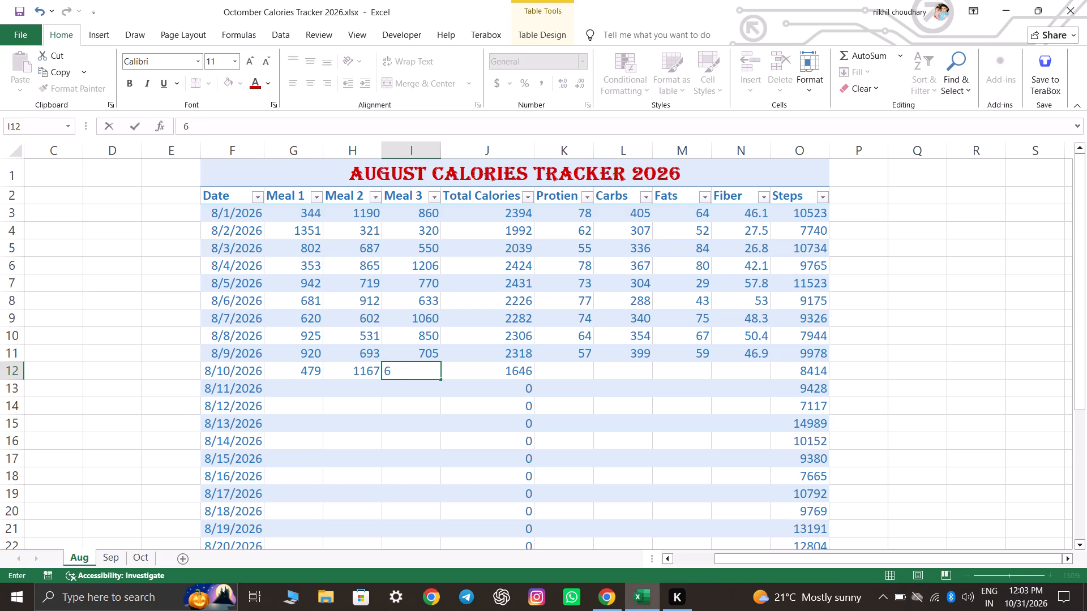
type("50")
key("Right")
key("Right")
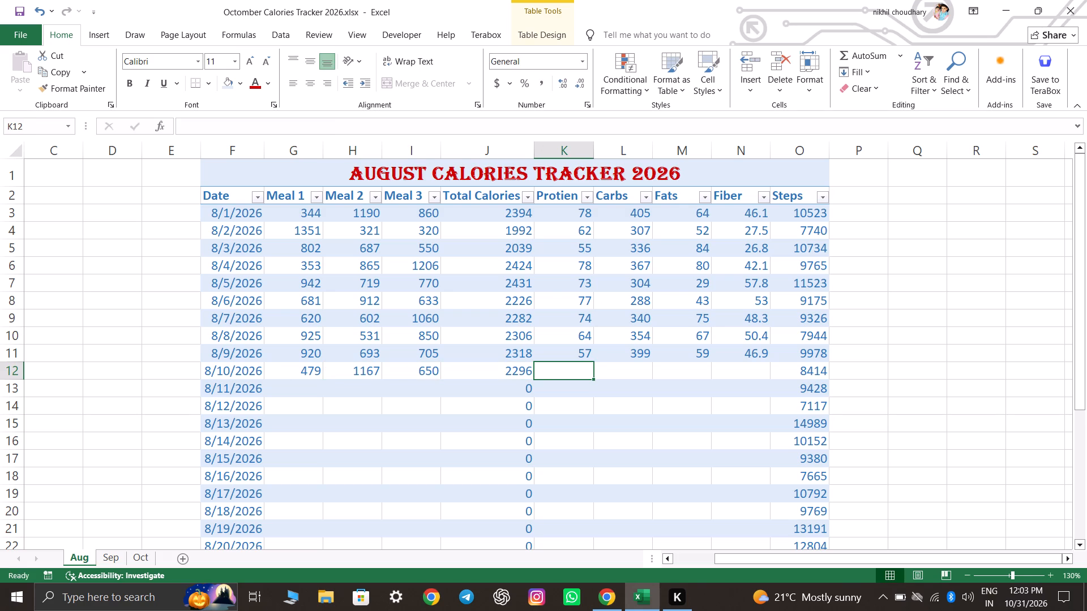
Enter the formula =13+21+20 in the Protien column for 8/10/2026.
key("equal")
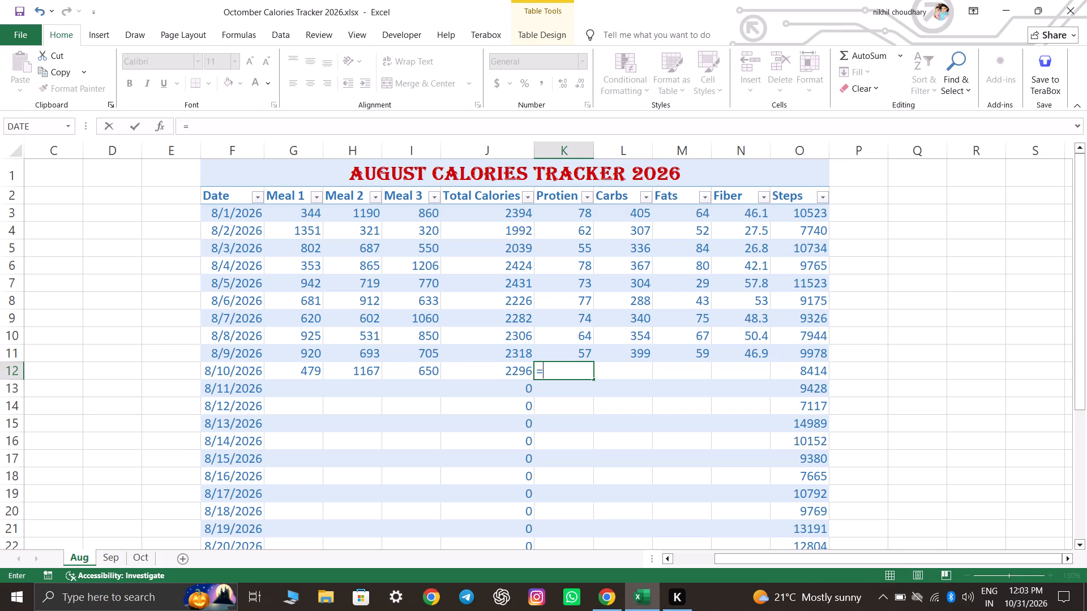
type("13+")
type("21+")
type("20")
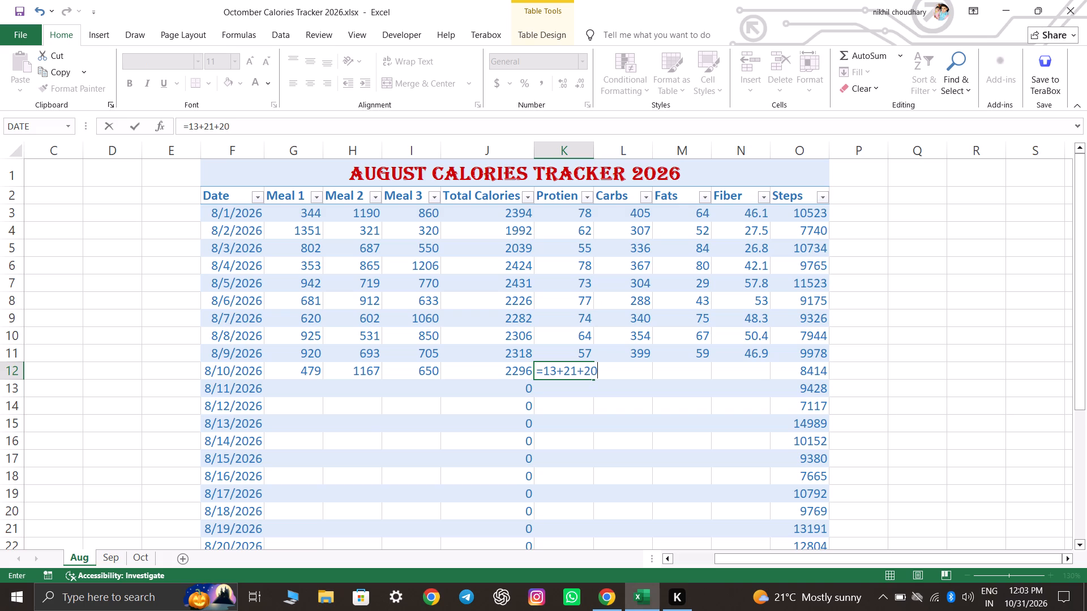
key("Right")
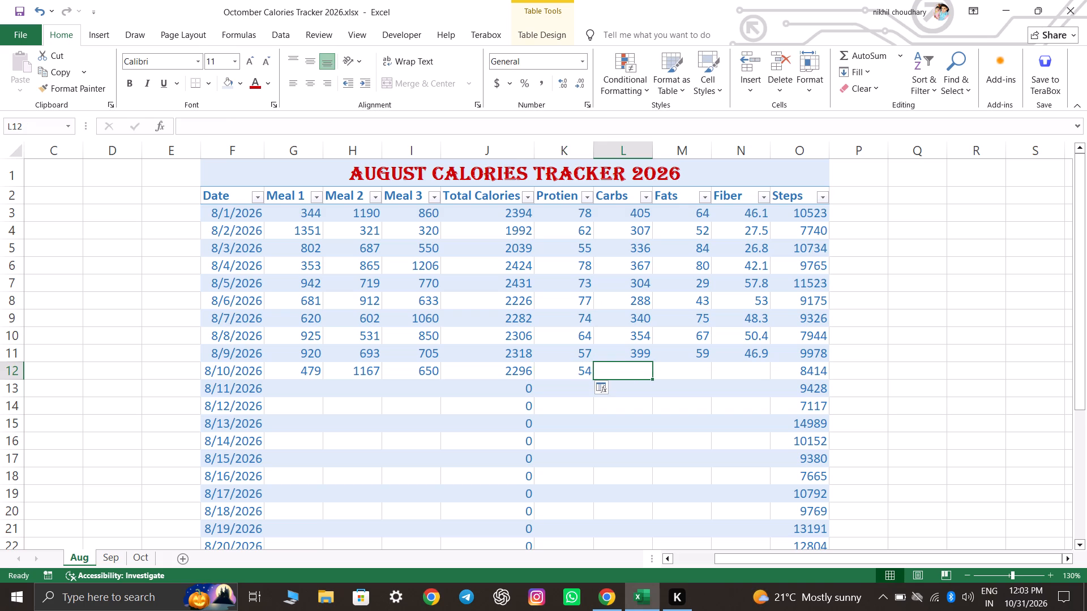
Enter the formula =84+213+153 in the Carbs column for 8/10/2026.
key("equal")
type("84")
type("+213+153")
key("Right")
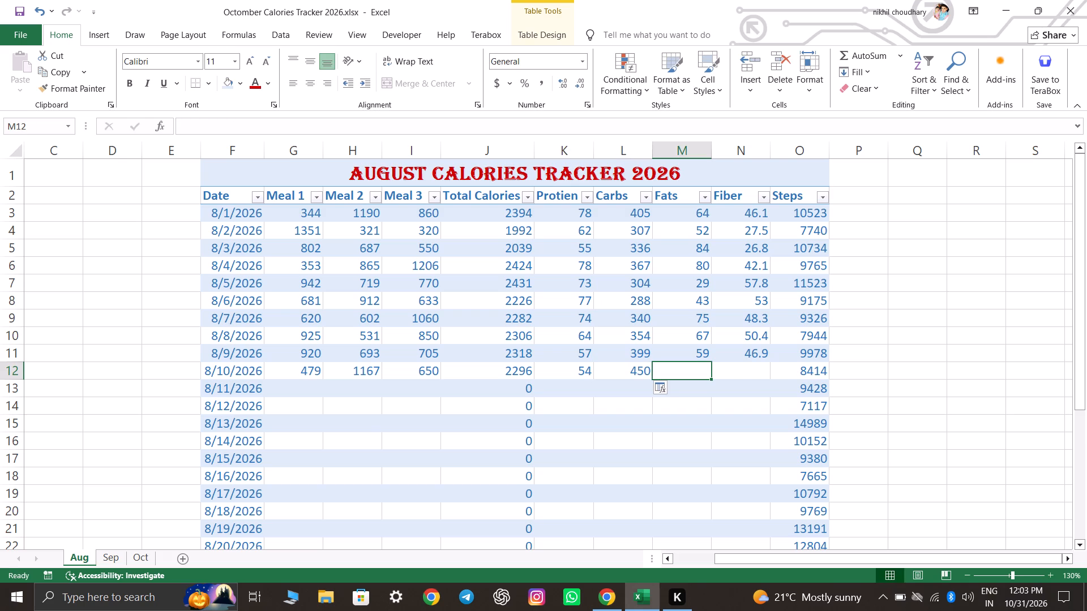
key("Left")
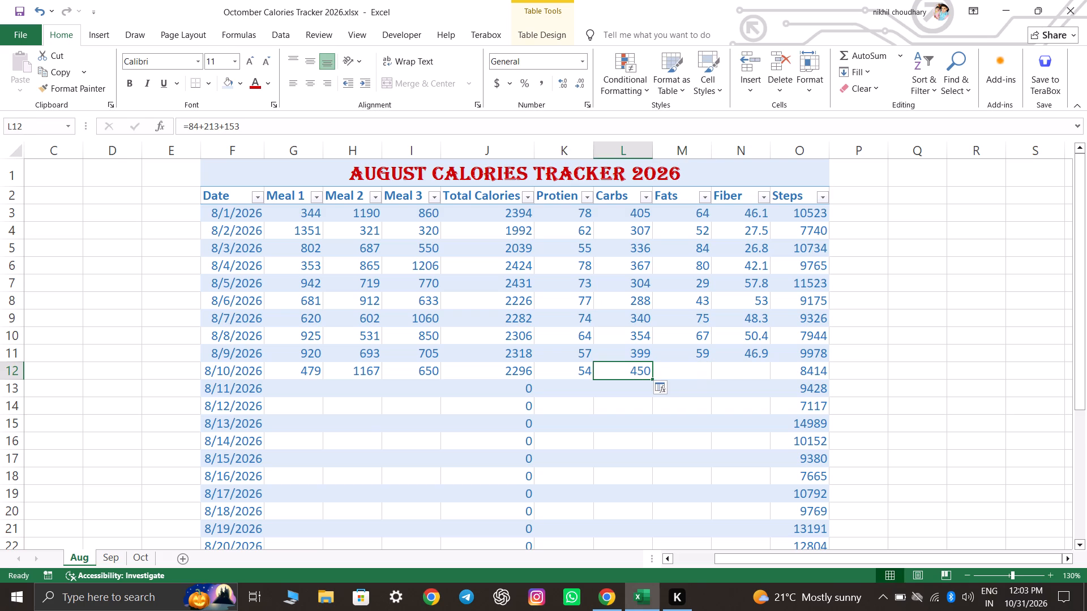
Enter the formula =12+28+6 in the Fats column for 8/10/2026.
key("Right")
key("equal")
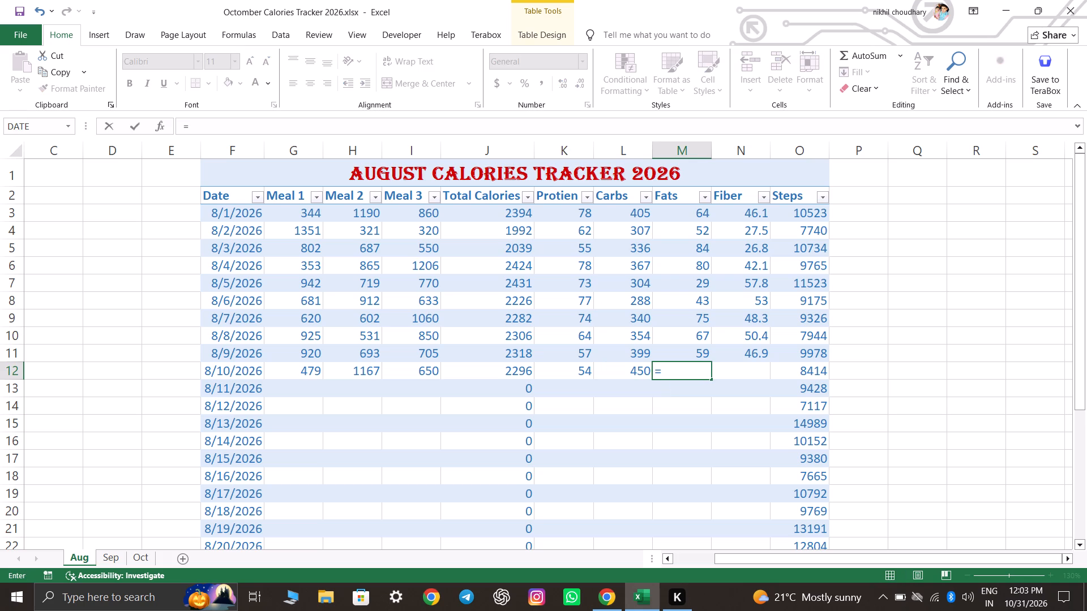
type("12+28+")
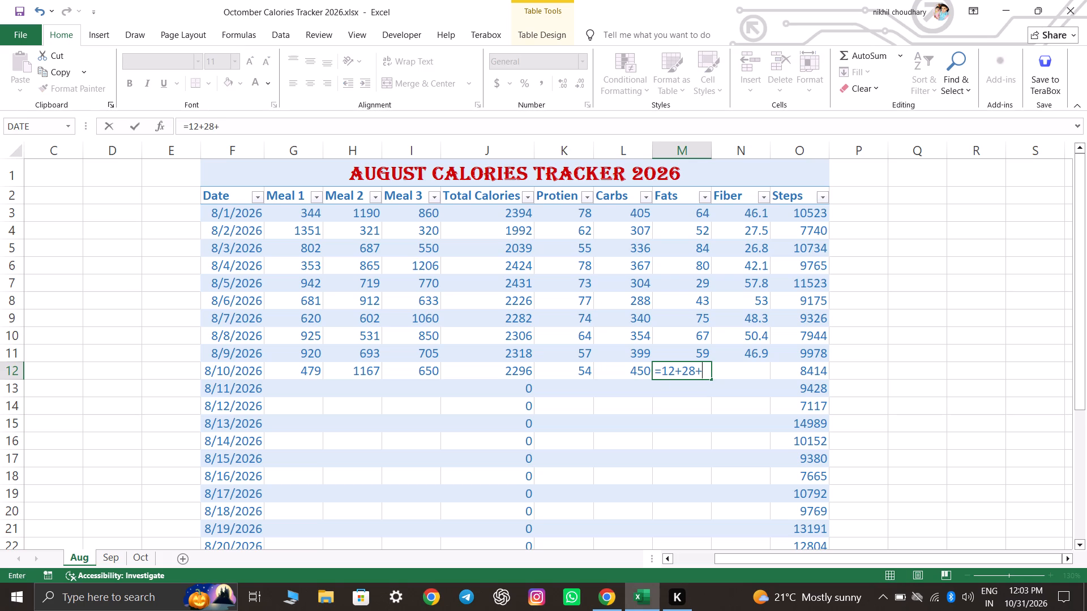
key("6")
key("Right")
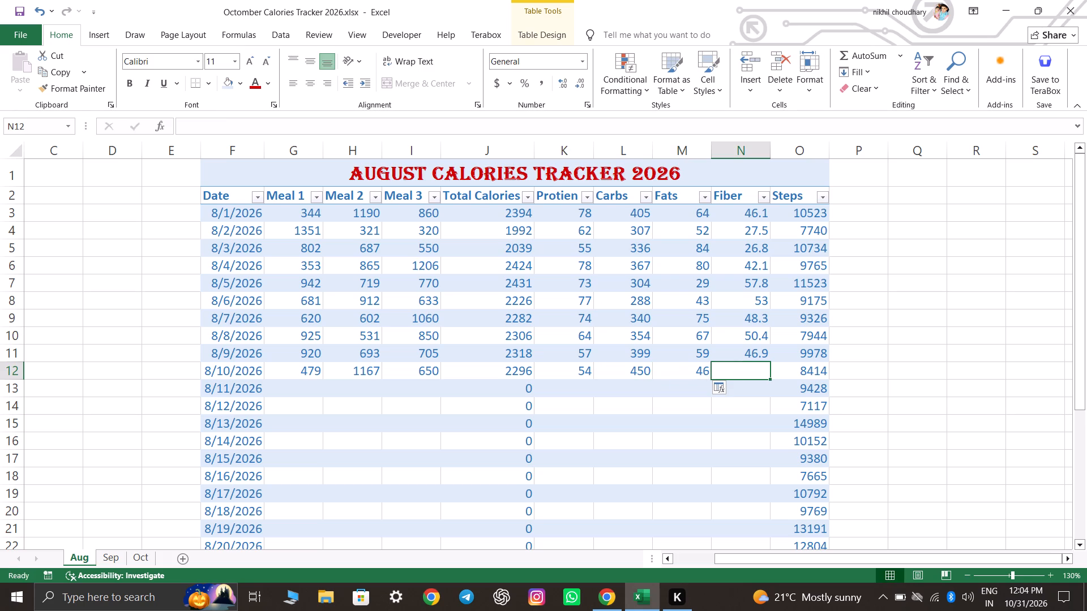
Enter the formula =5.7+6.5+5.9 in the Fiber column for 8/10/2026.
key("equal")
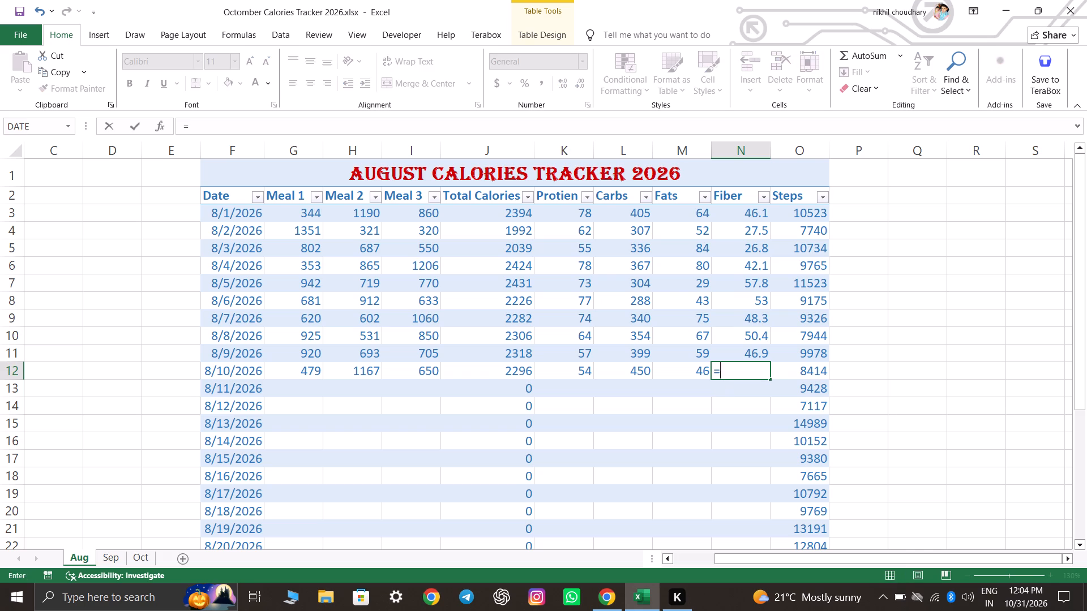
type("50")
key("BackSpace")
type(".7+")
type("6.5")
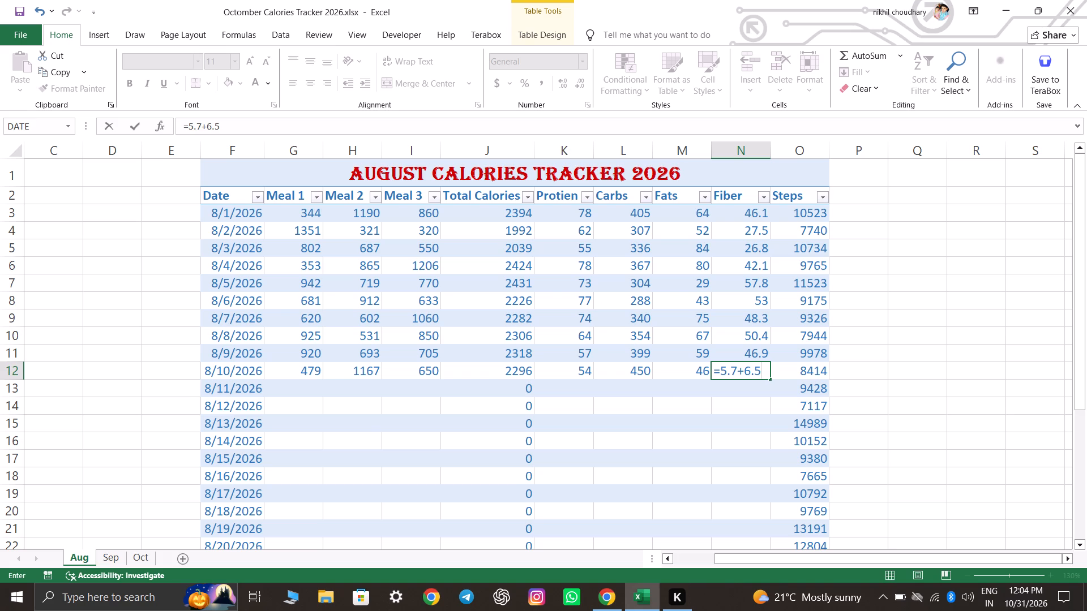
key("plus")
key("5")
key("period")
key("9")
key("Return")
Enter the 8/11/2026 meal calories: 867 for Meal 1, 800 for Meal 2 and 701 for Meal 3.
key("Left")
key("Left")
key("Left")
key("Left")
key("Left")
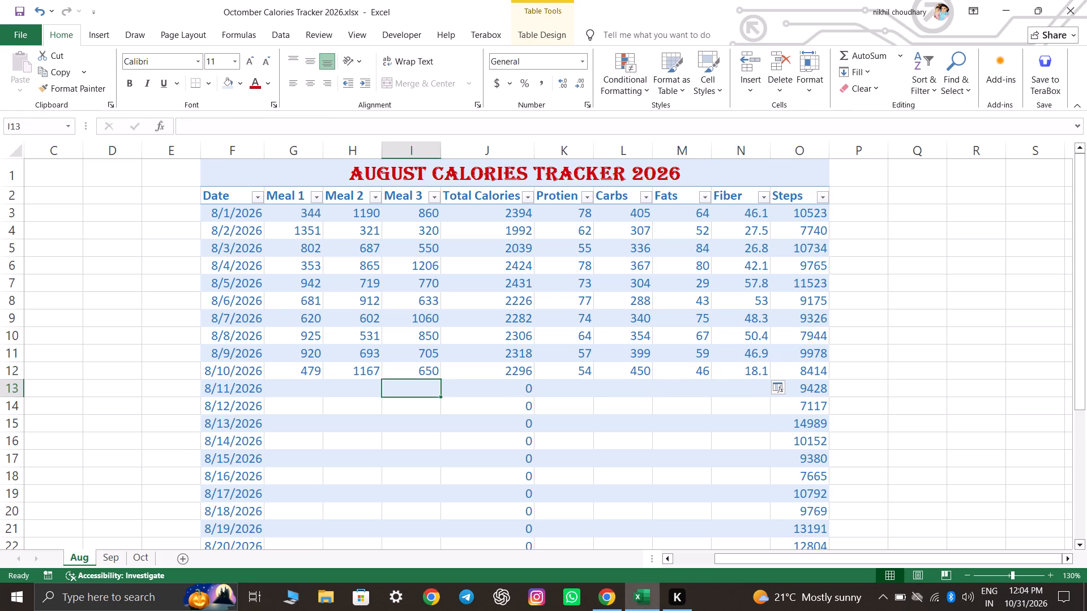
key("Left")
key("Left")
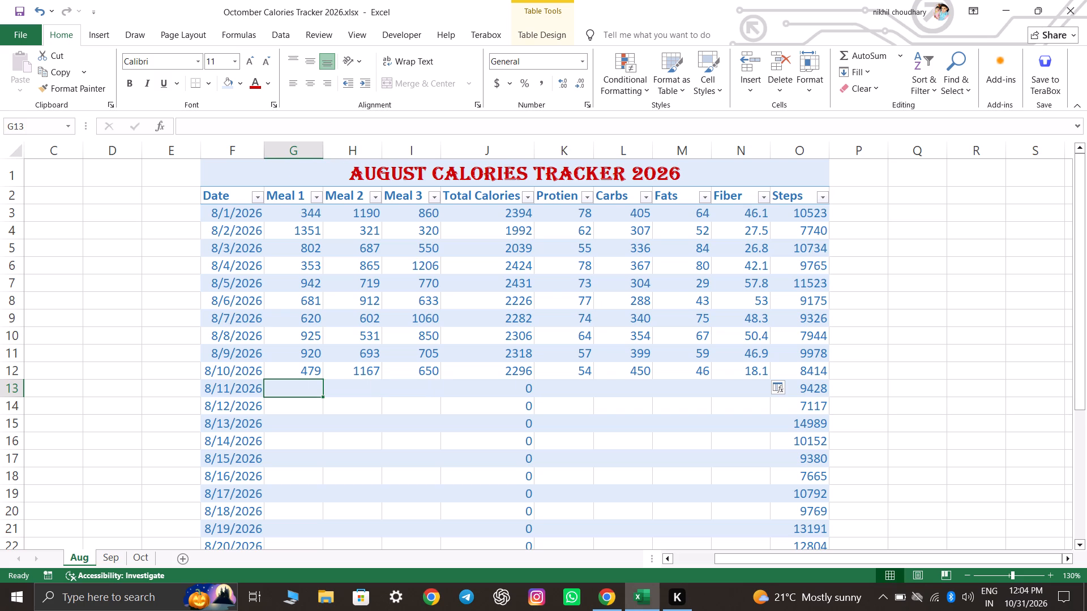
type("867")
key("Right")
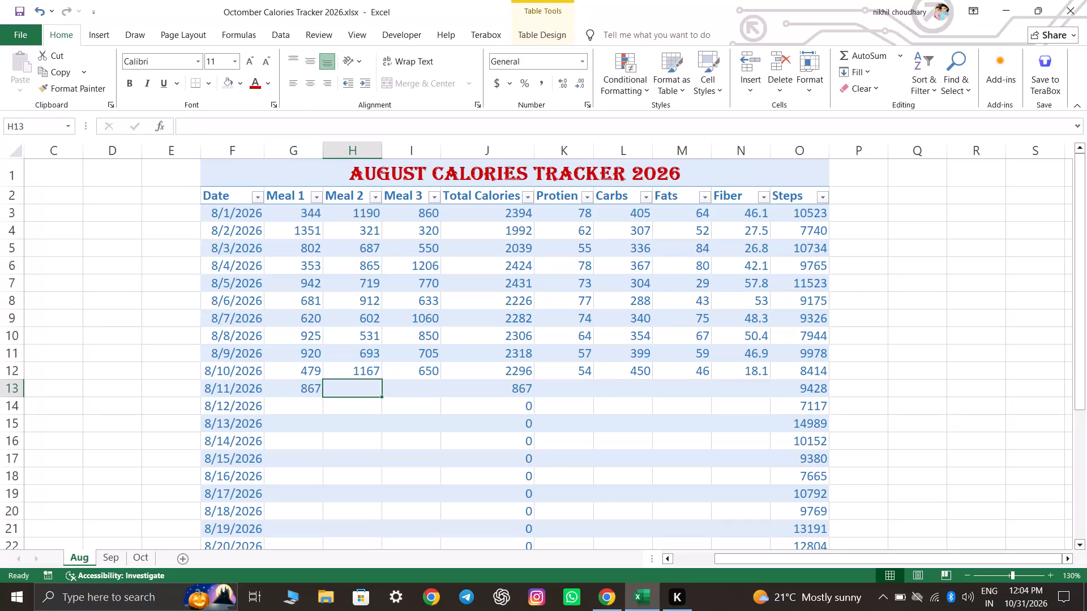
type("800")
key("Right")
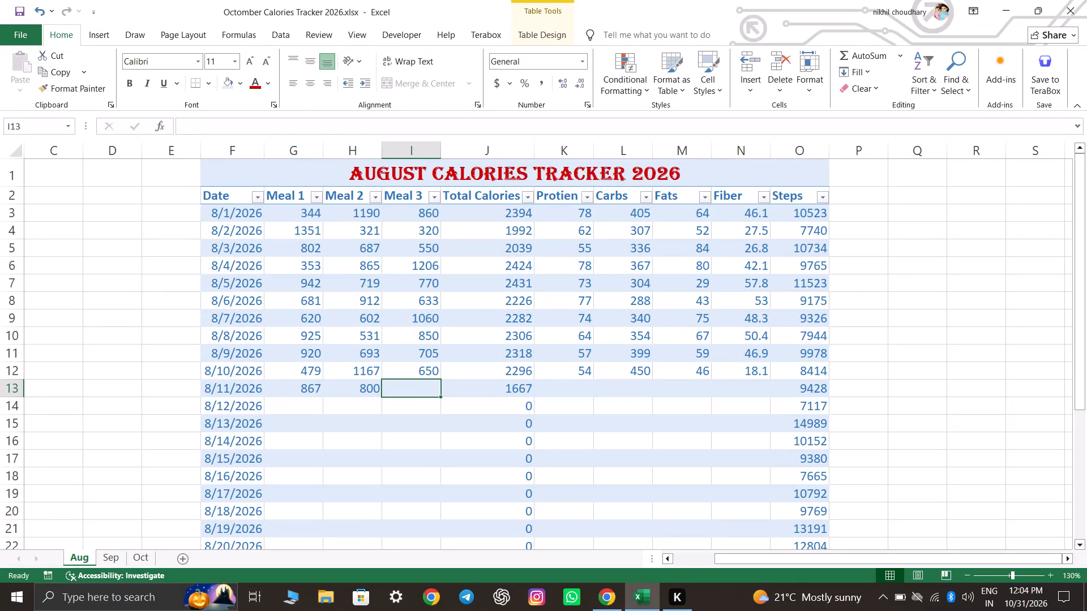
type("701")
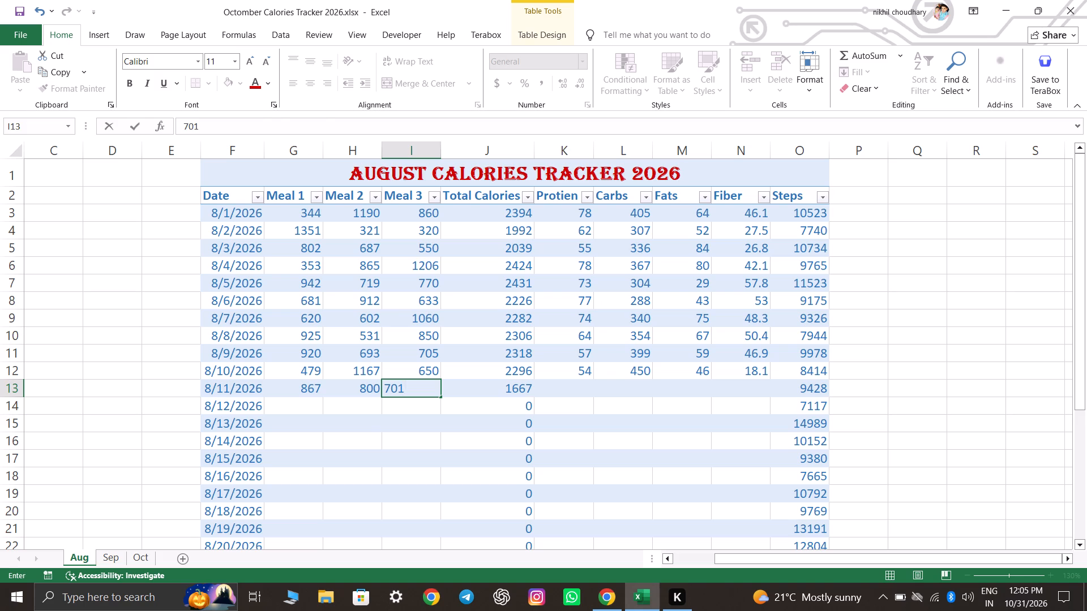
key("Right")
Enter the formula =47+24 in the Protien column for 8/11/2026.
key("Right")
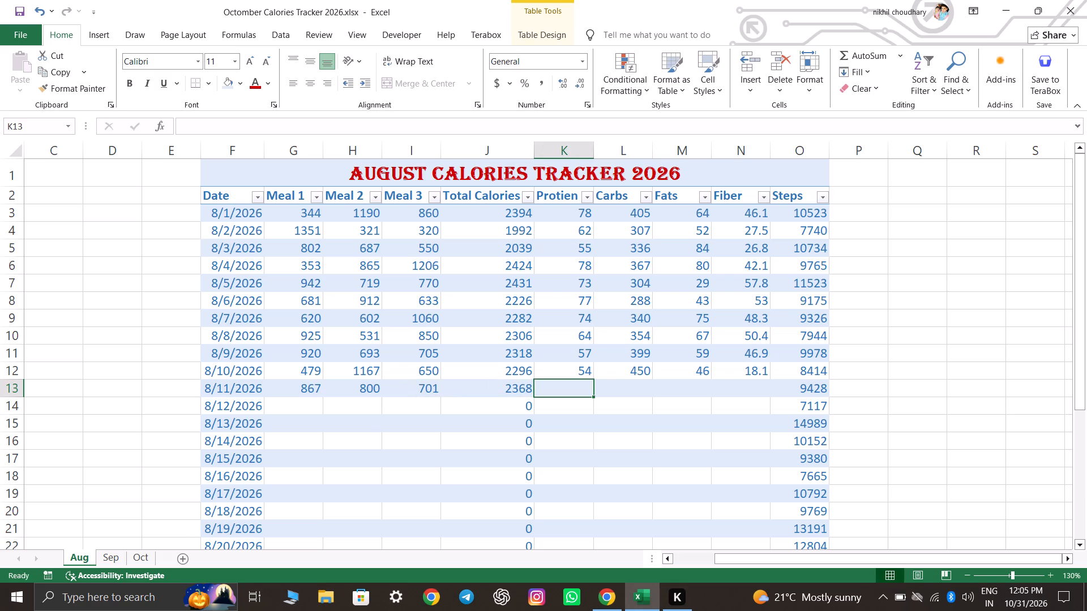
key("equal")
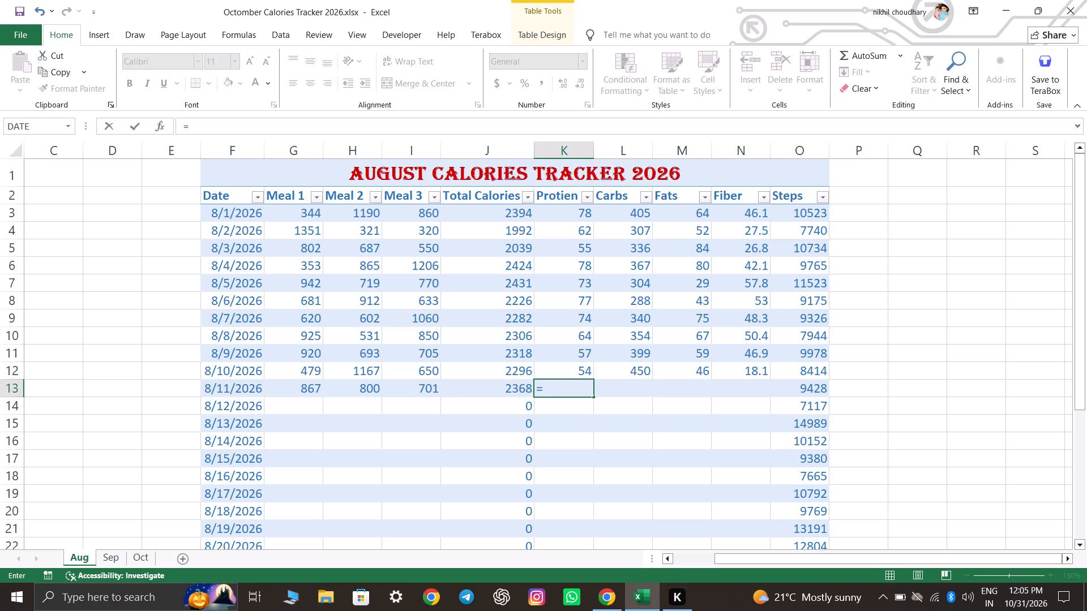
type("47")
key("plus")
type("24")
key("Right")
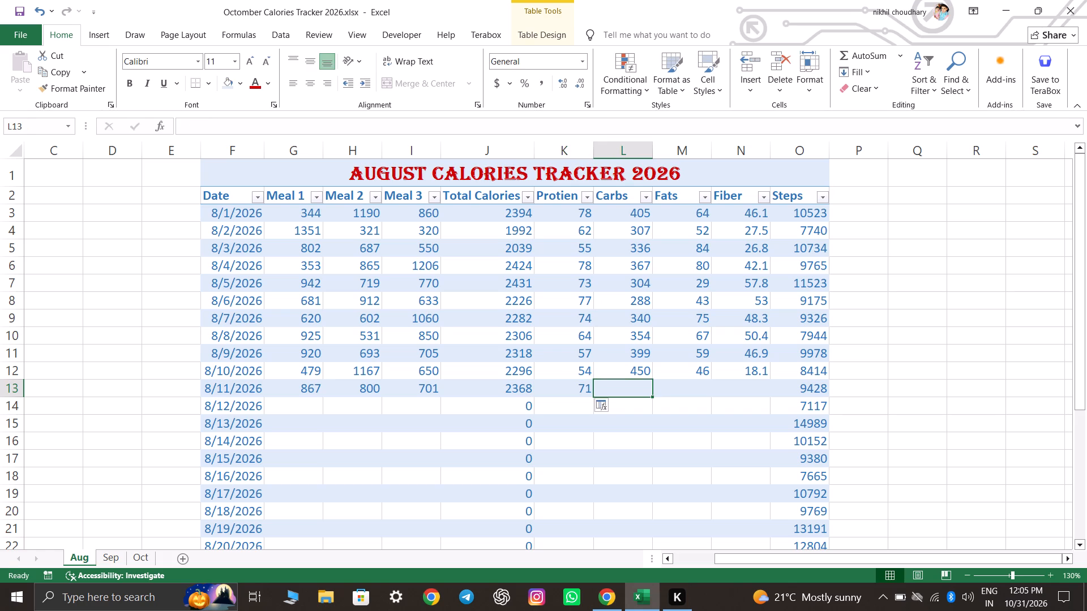
Enter the formula =286+126 in the Carbs column for 8/11/2026.
key("equal")
type("286+")
type("126")
key("Right")
Enter the formula =38+13 in the Fats column for 8/11/2026.
key("equal")
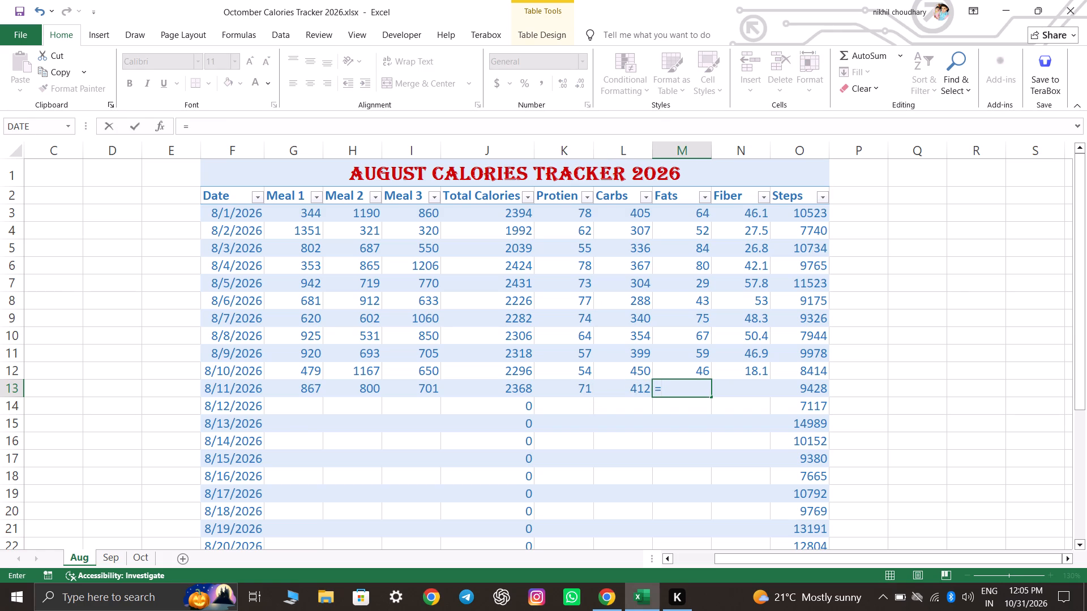
type("38")
type("+13")
key("Right")
Enter the formula =25.1+17.5 in the Fiber column for 8/11/2026.
key("equal")
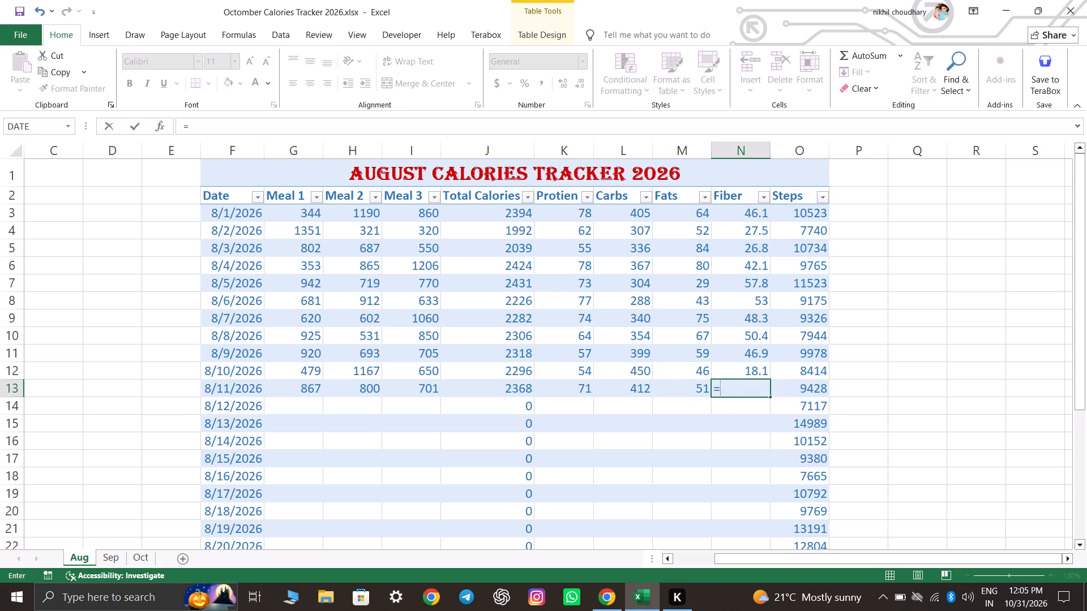
type("25.1")
key("plus")
type("17.5")
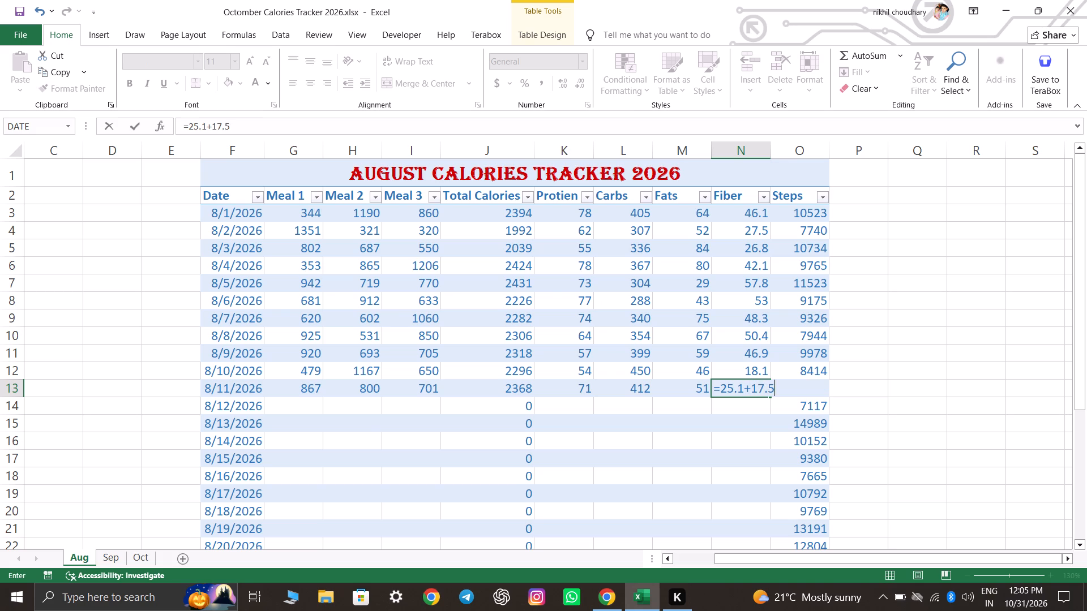
key("Return")
Enter the 8/12/2026 meal calories: 687 for Meal 1, 700 for Meal 2 and 923 for Meal 3.
key("Left")
key("Left")
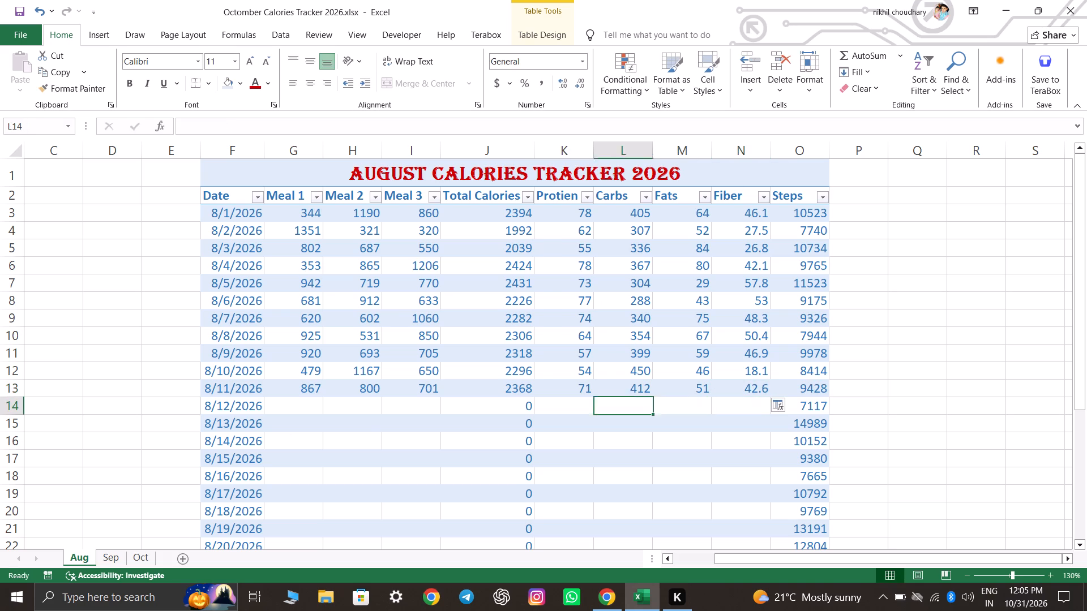
key("Left")
key("Left")
key("Left")
key("Left")
key("Left")
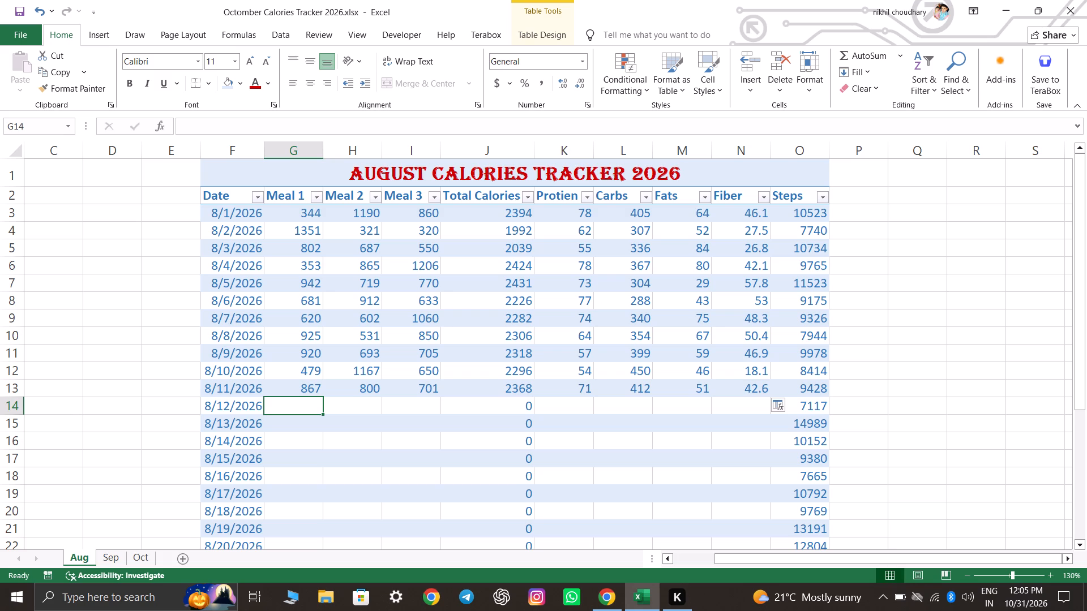
key("6")
type("87")
key("Right")
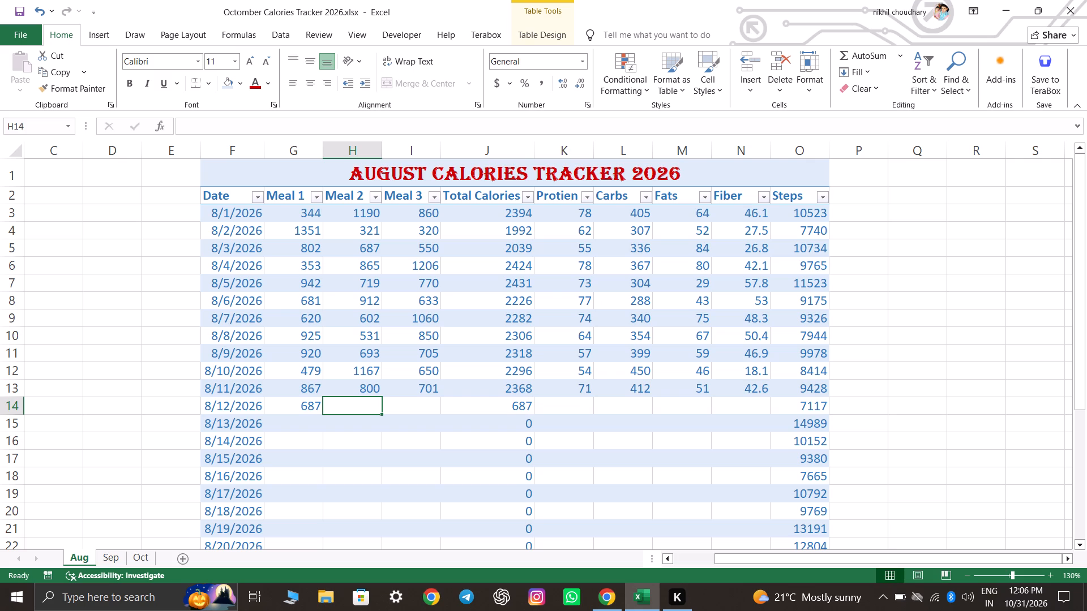
type("700")
key("Right")
type("923")
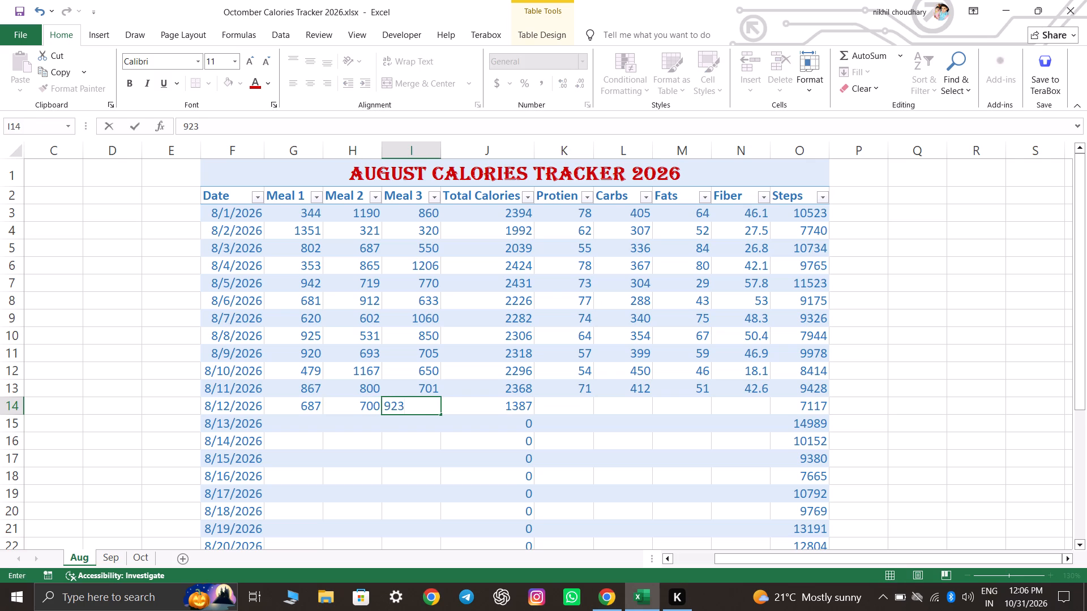
key("Right")
Enter the formula =44+32 in the Protien column for 8/12/2026.
key("Right")
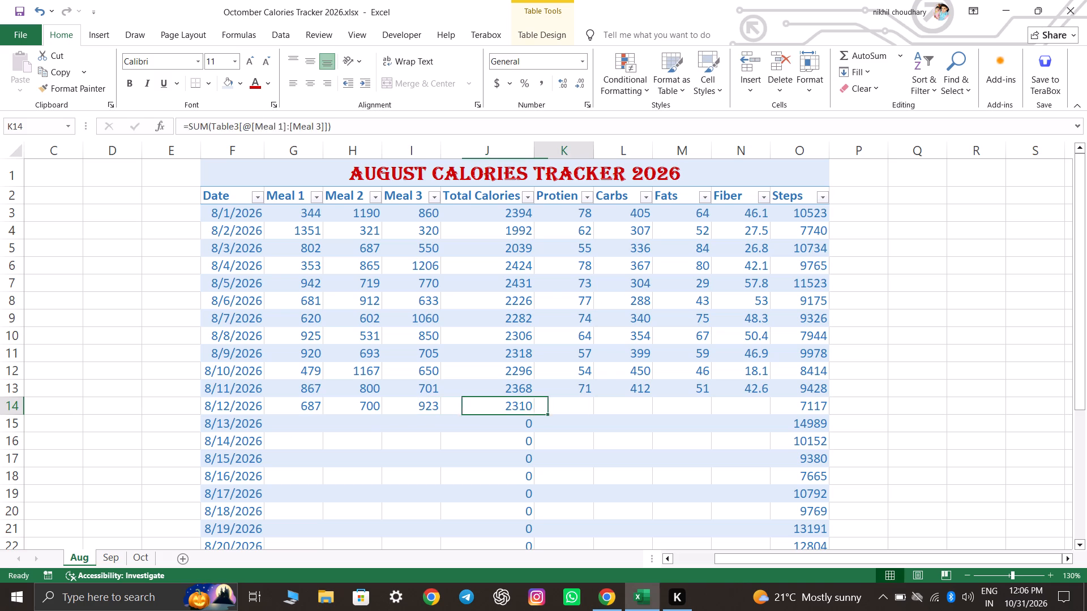
key("equal")
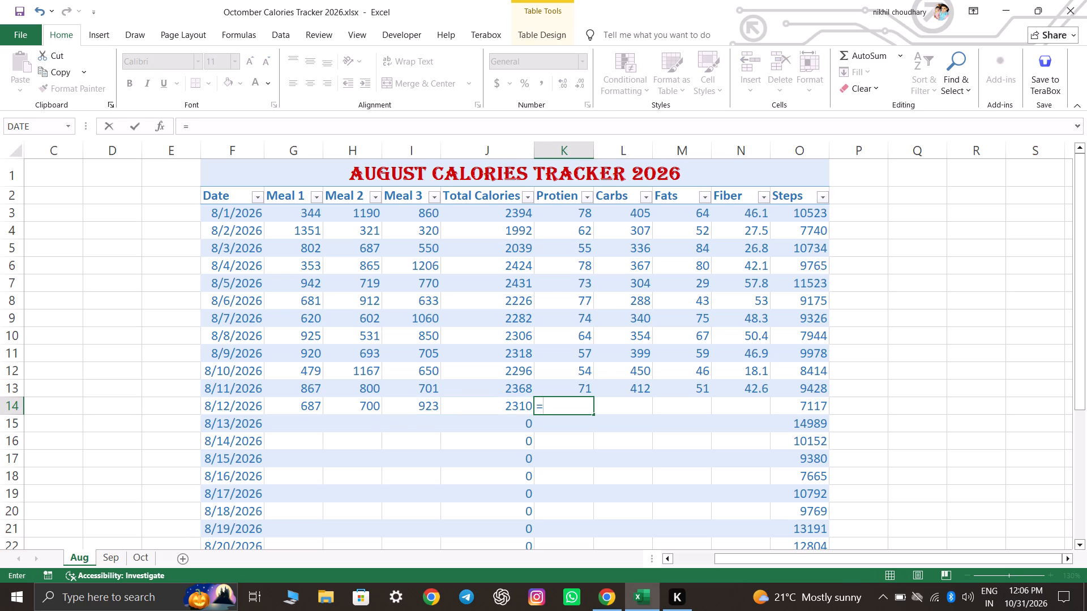
type("44+")
type("32")
key("Right")
Enter the formula =224+144 in the Carbs column for 8/12/2026.
key("equal")
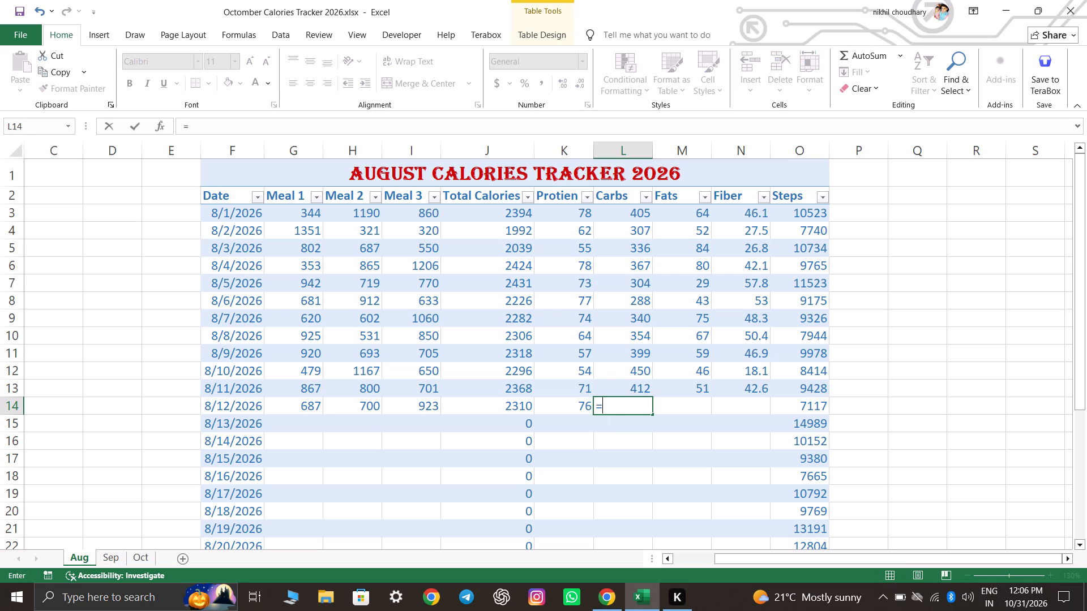
type("224")
type("+144")
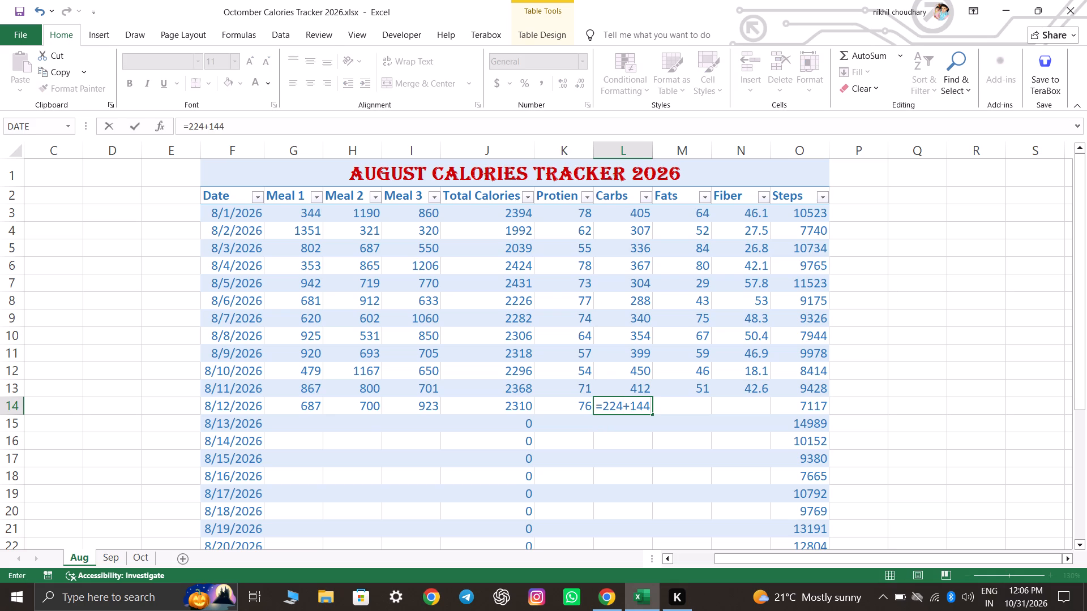
key("Right")
Enter the formula =39+26 in the Fats column for 8/12/2026.
key("equal")
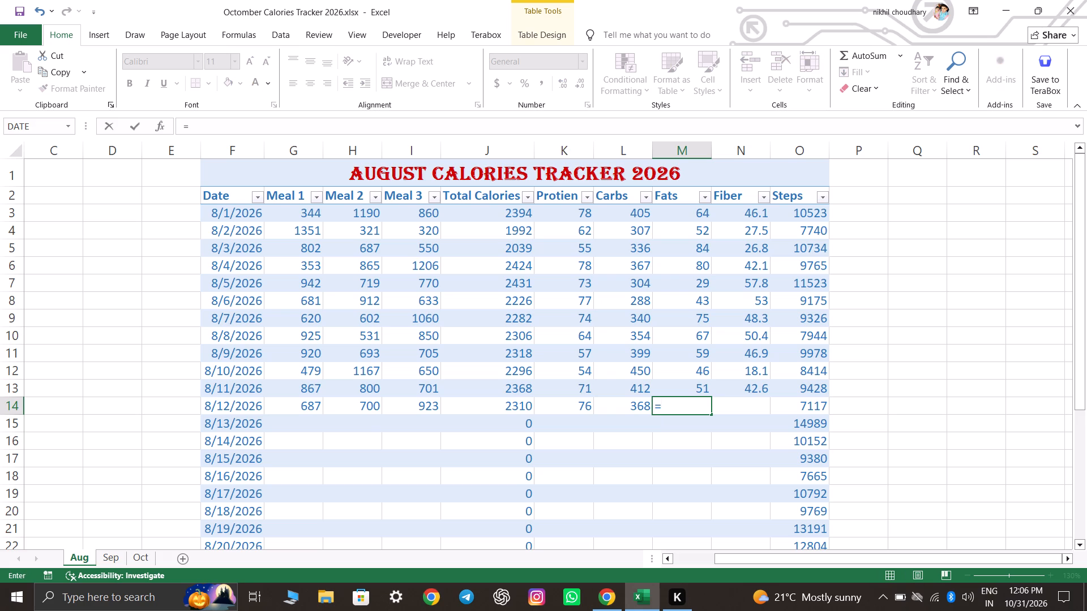
type("39+")
type("26")
key("Right")
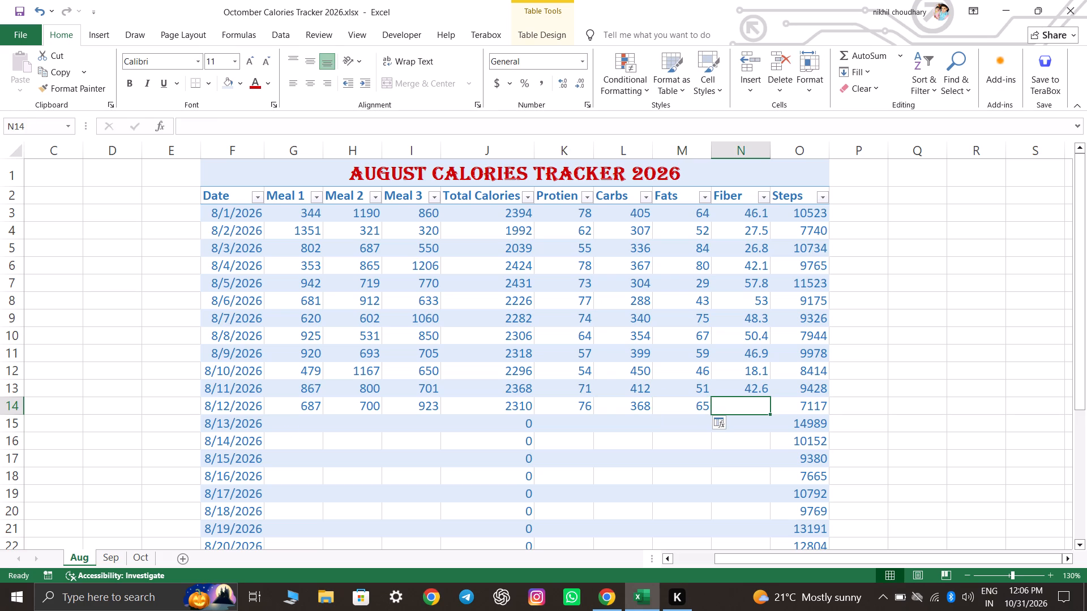
Enter the formula =19.3+15.8 in the Fiber column for 8/12/2026.
key("equal")
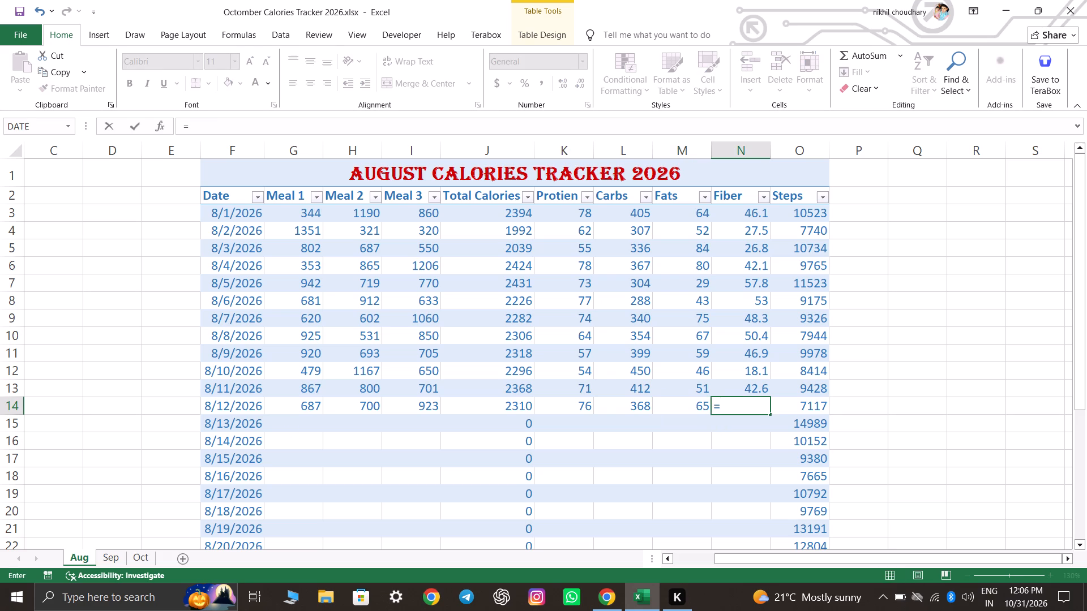
type("19.3+")
type("15.8")
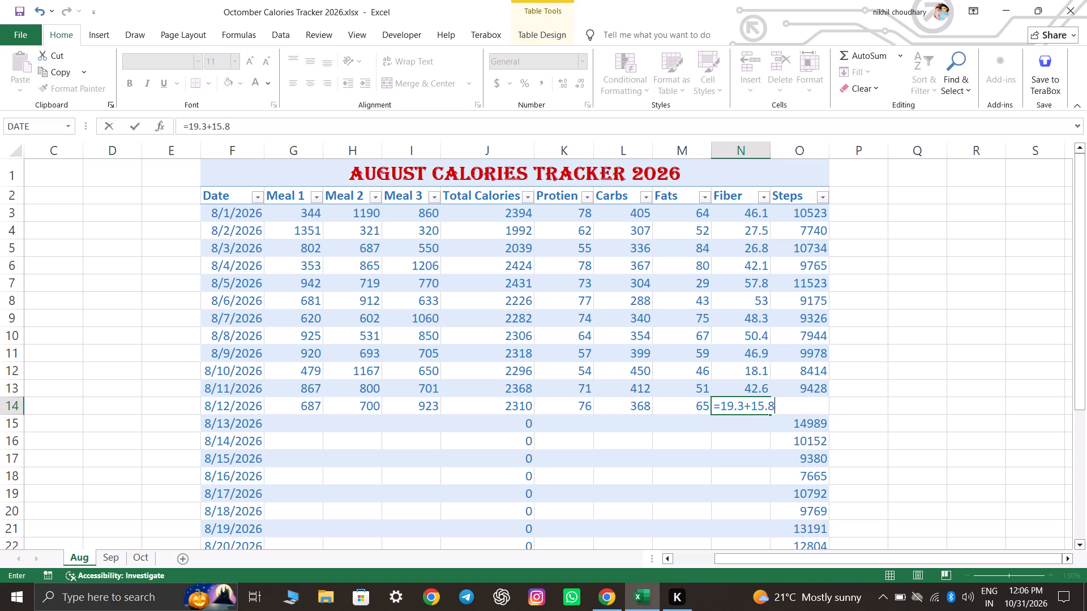
key("Return")
Enter the 8/13/2026 meal calories: 600 for Meal 1, 600 for Meal 2 and 627 for Meal 3.
key("Left")
key("Left")
key("Left")
key("Left")
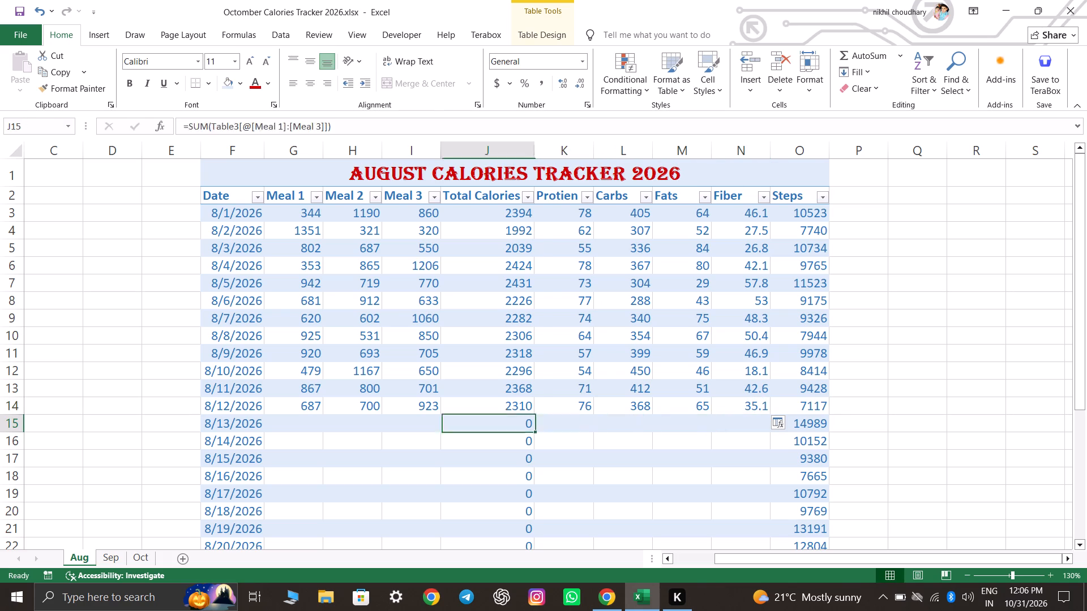
key("Left")
key("Left")
key("Left")
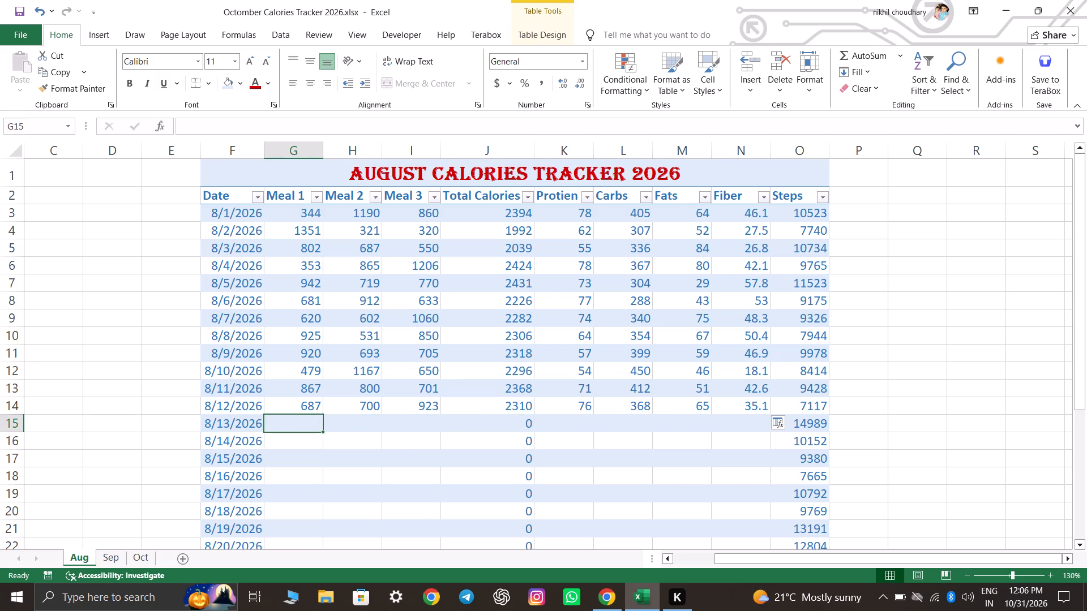
type("600")
key("Right")
type("600")
key("Right")
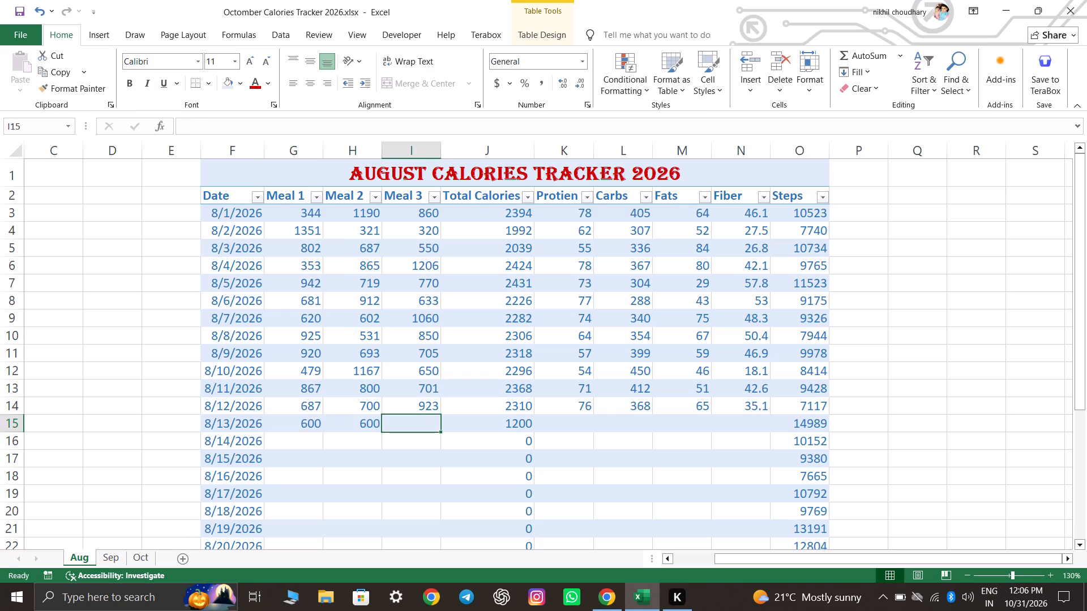
type("627")
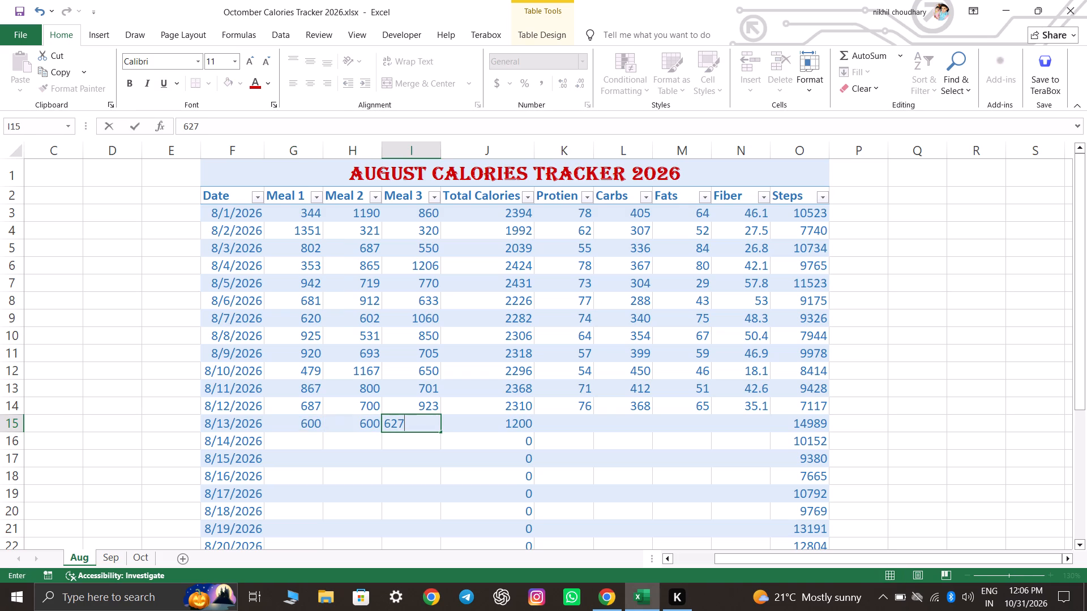
key("Right")
Enter the formula =41+14 in the Protien column for 8/13/2026.
key("Right")
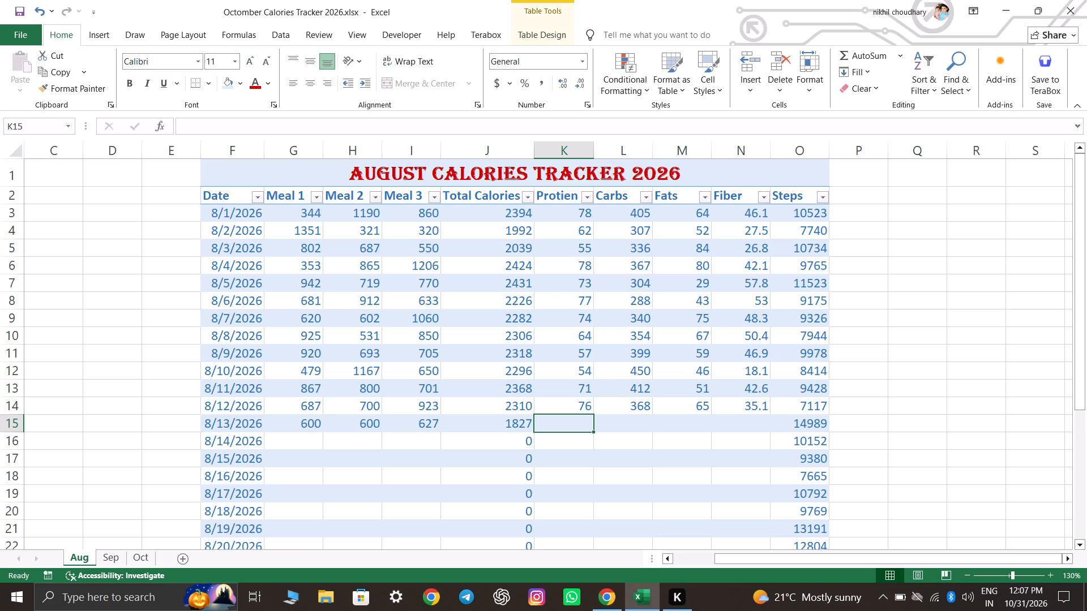
key("equal")
type("41+14")
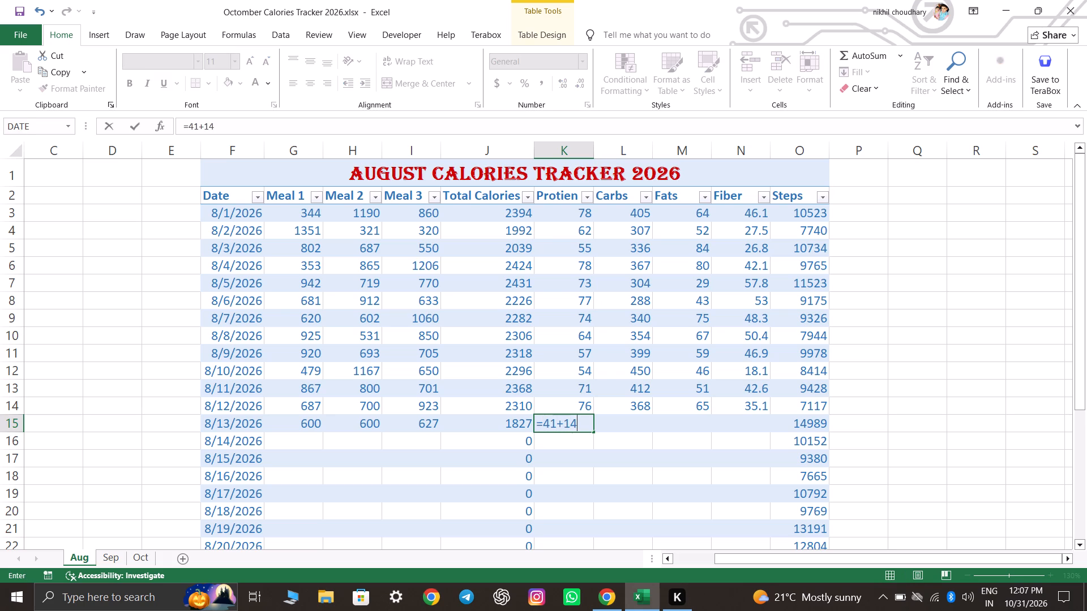
key("Right")
Enter the formula =218+105 in the Carbs column for 8/13/2026.
key("equal")
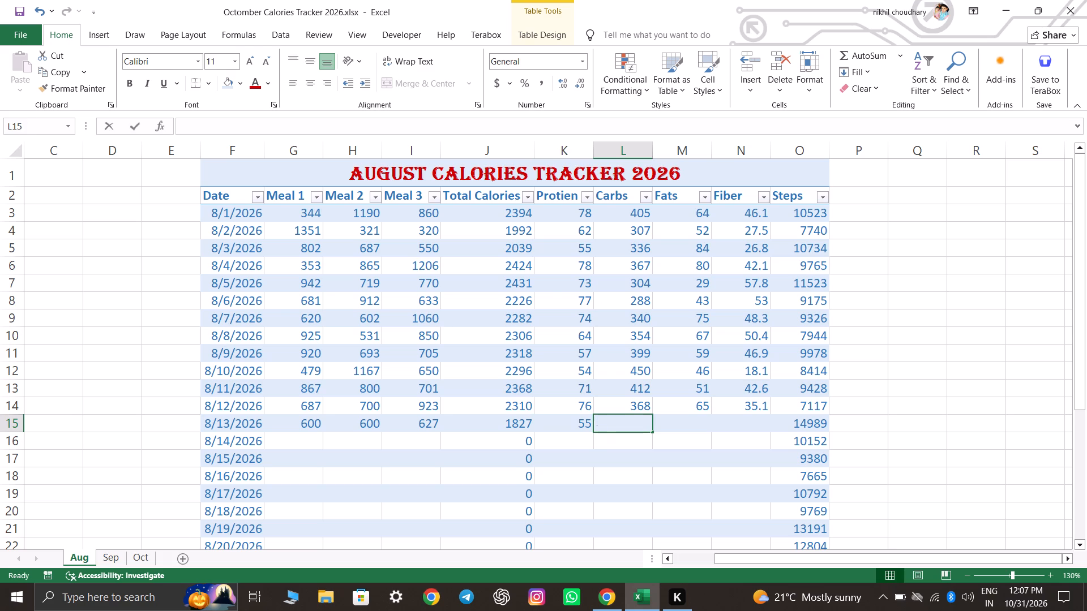
type("218")
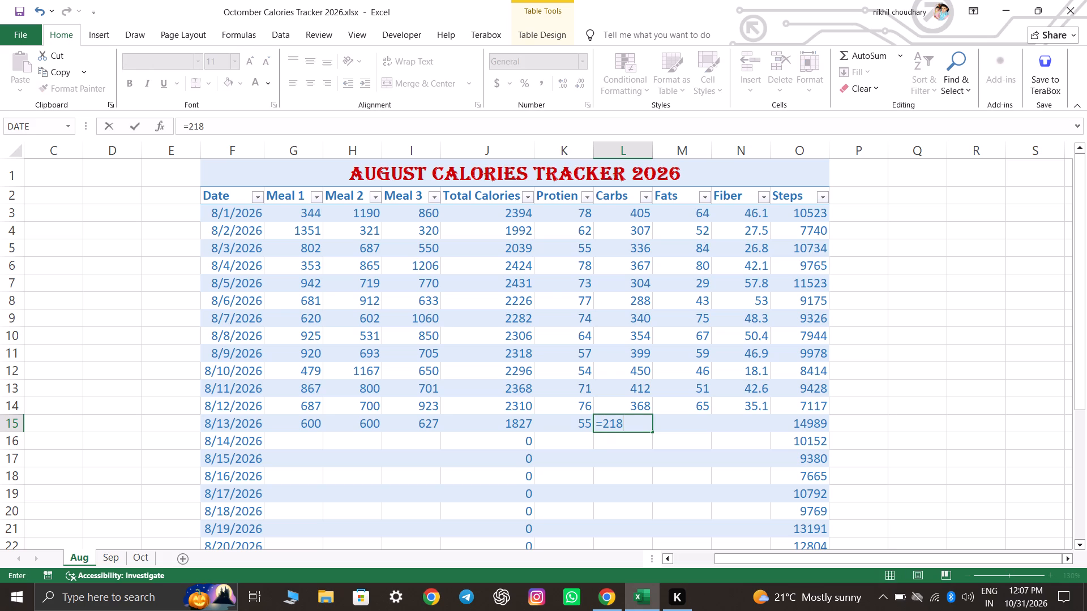
type("+105")
key("Right")
Enter the formula =12+20 in the Fats column for 8/13/2026.
key("equal")
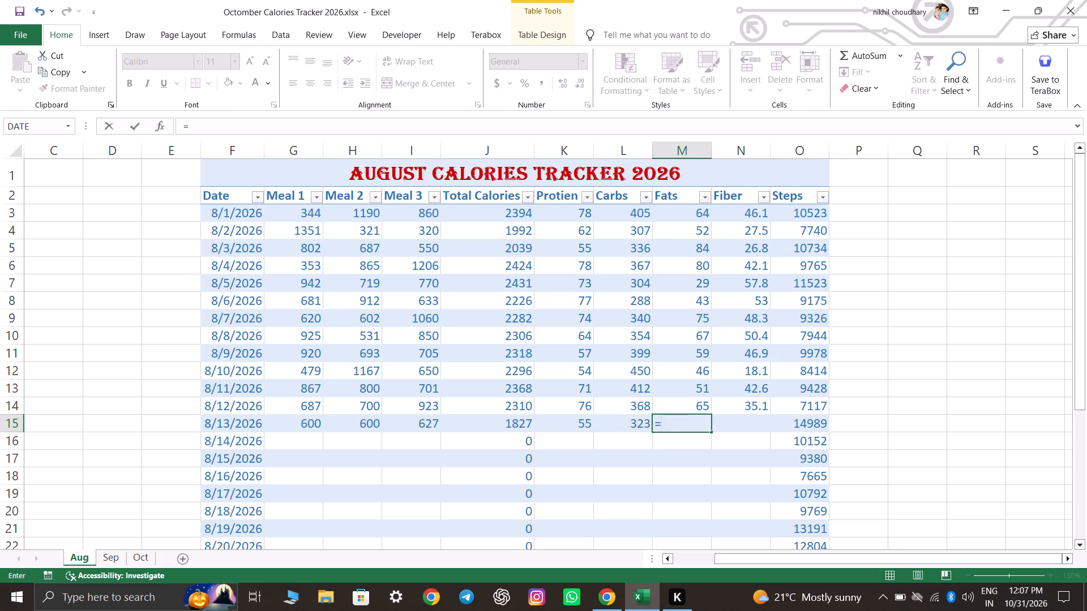
type("12+")
type("20")
key("Right")
Enter the formula =41.6+12.2 in the Fiber column for 8/13/2026.
key("equal")
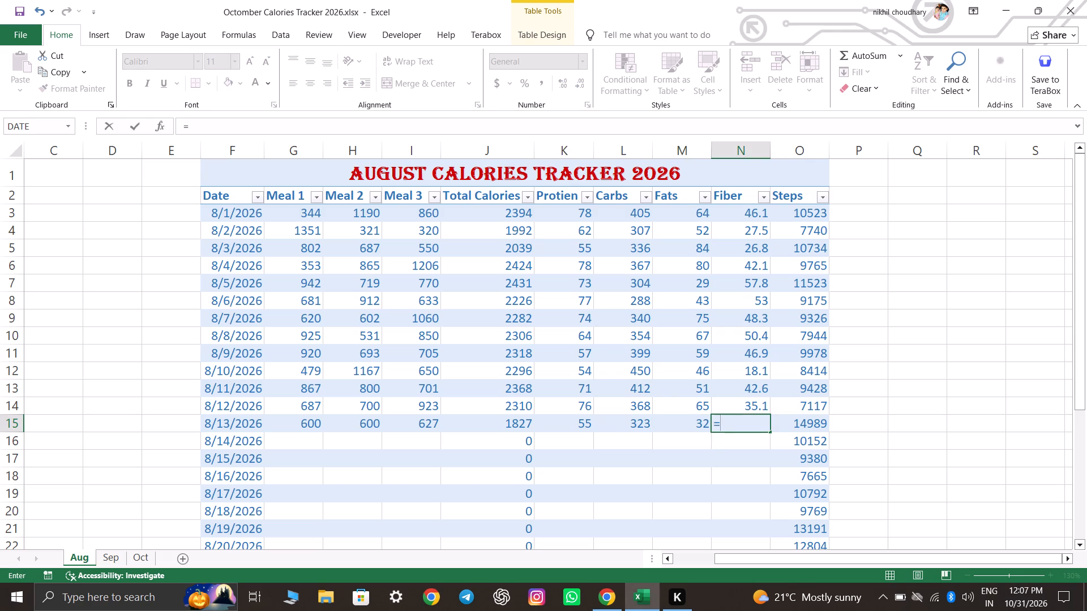
type("41.6")
type("12.2")
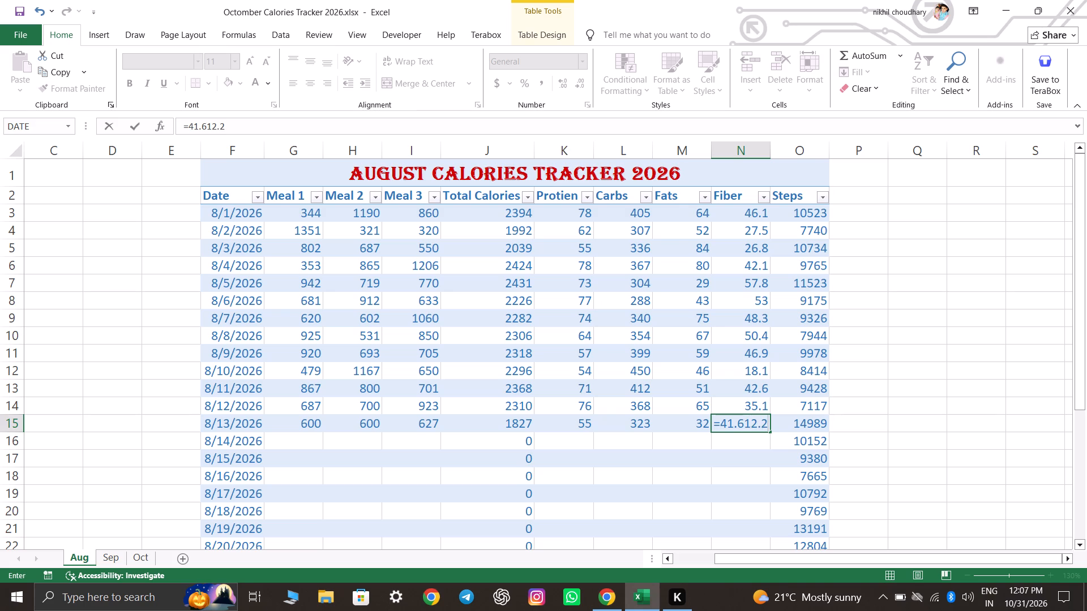
key("Return")
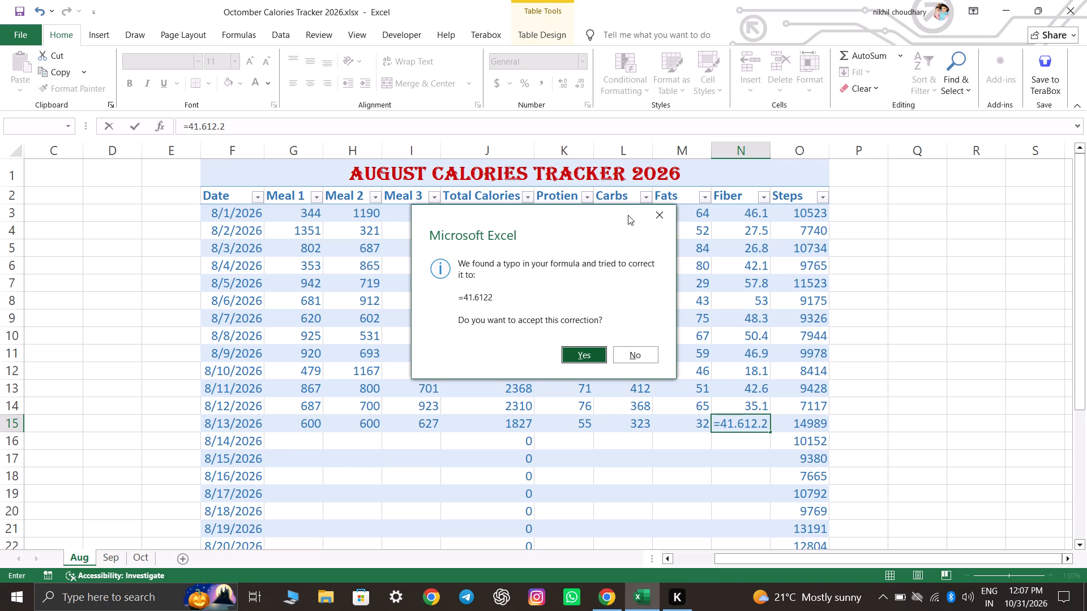
left_click(653, 220)
double_click(759, 422)
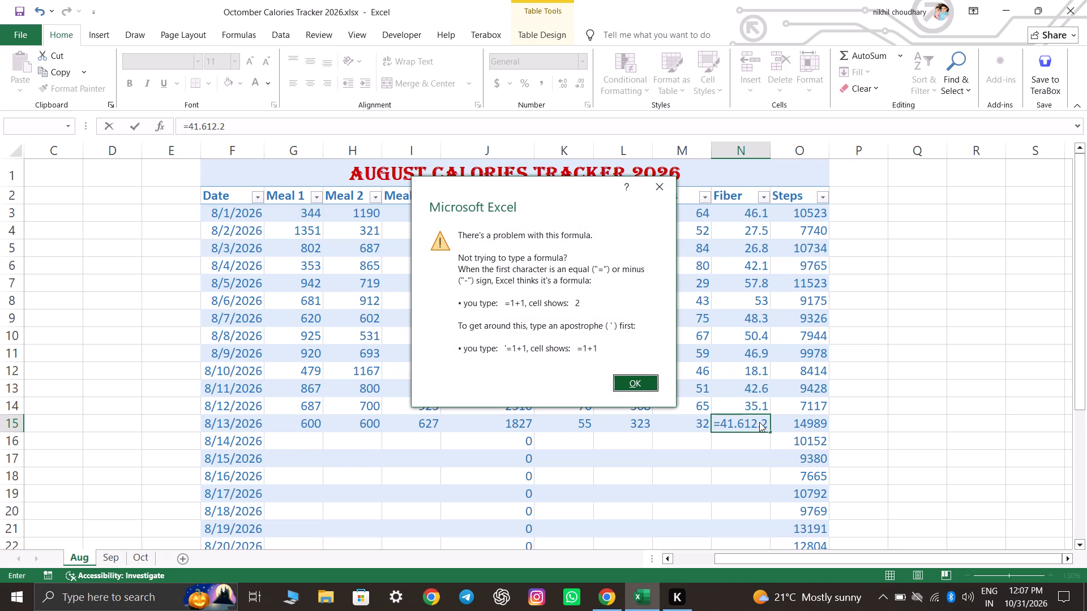
left_click(653, 190)
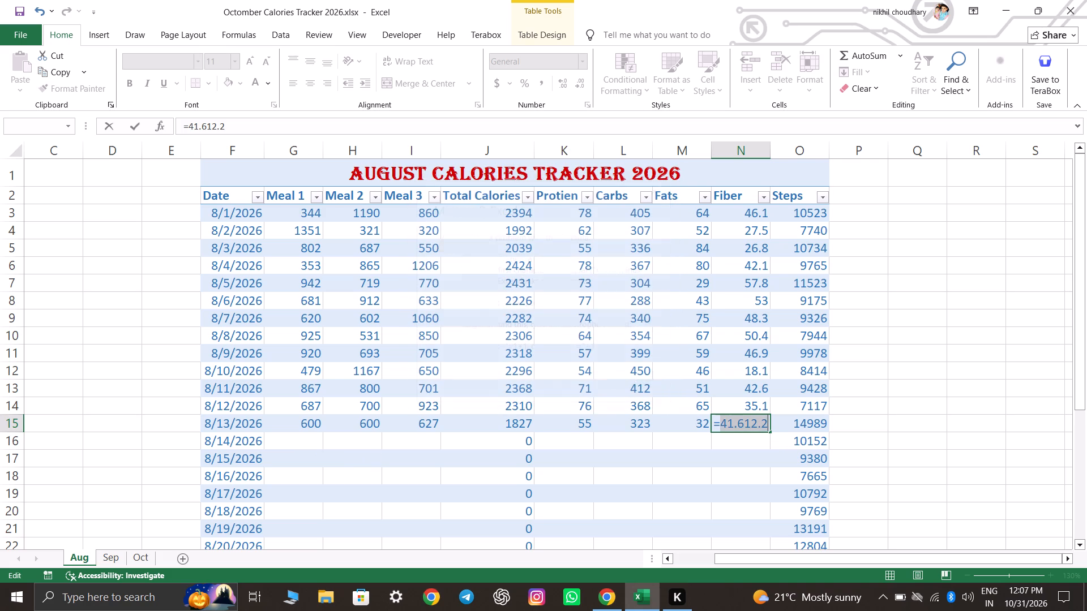
double_click(742, 431)
left_click(747, 420)
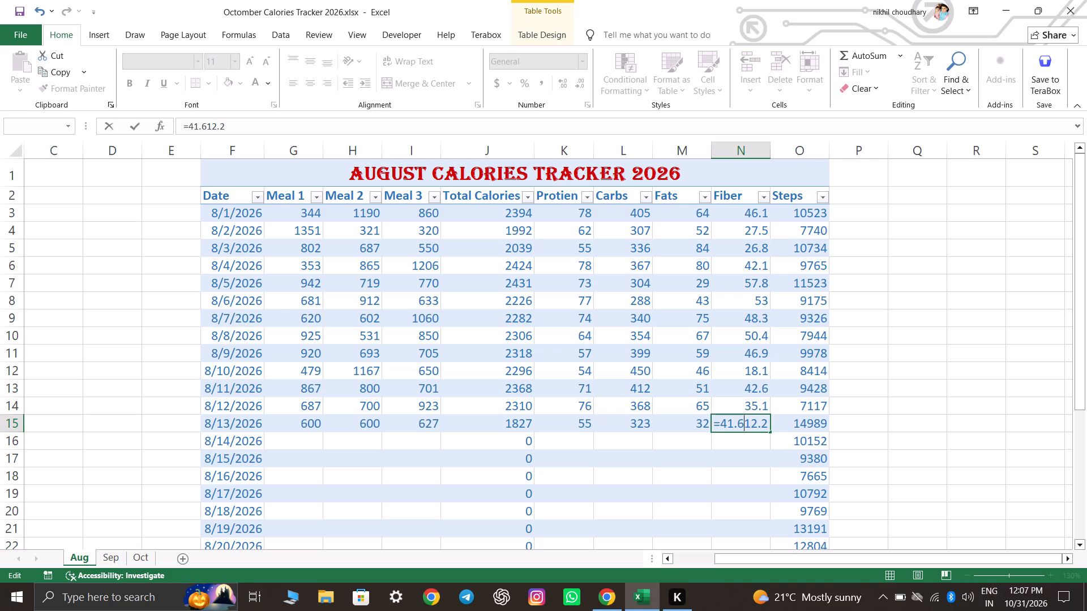
key("plus")
key("Return")
Enter the 8/14/2026 meal calories: 640 for Meal 1, 600 for Meal 2 and 573 for Meal 3.
key("Left")
key("Left")
key("Left")
key("Left")
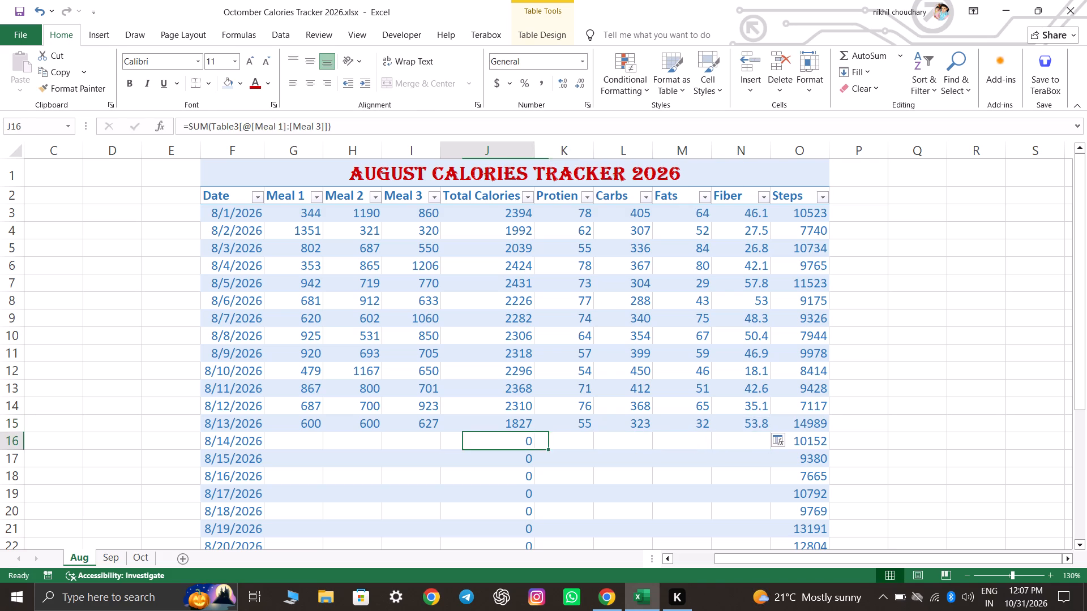
key("Left")
key("Left")
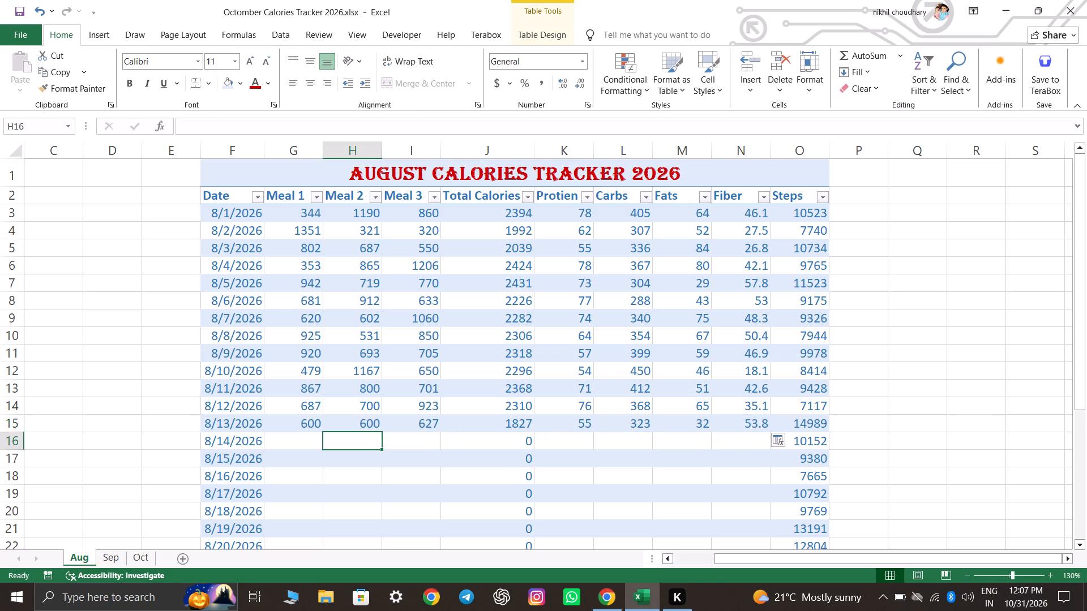
left_click(301, 438)
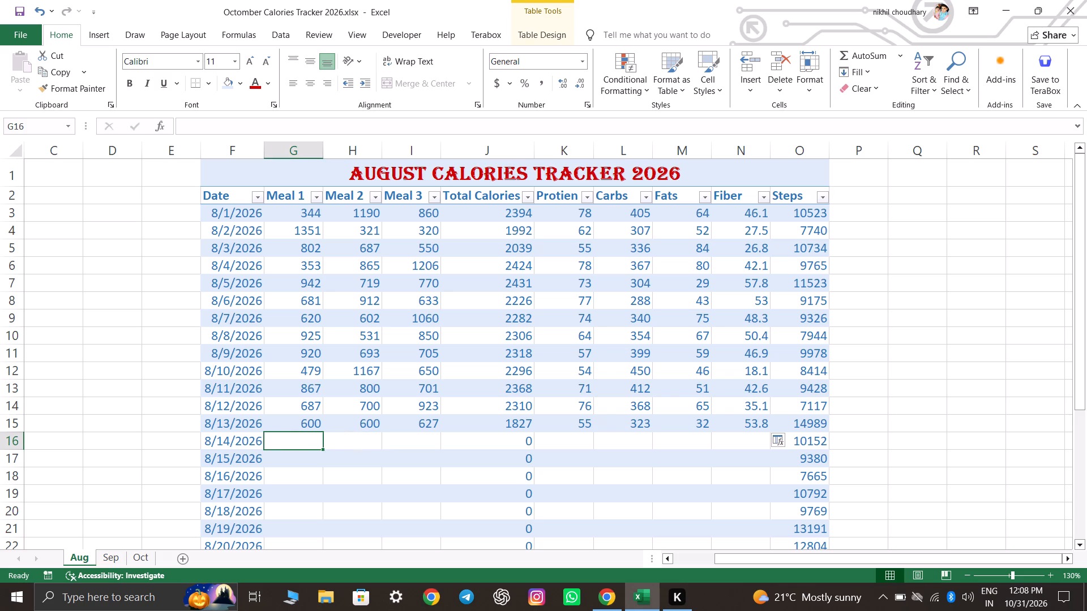
type("640")
key("Right")
type("600")
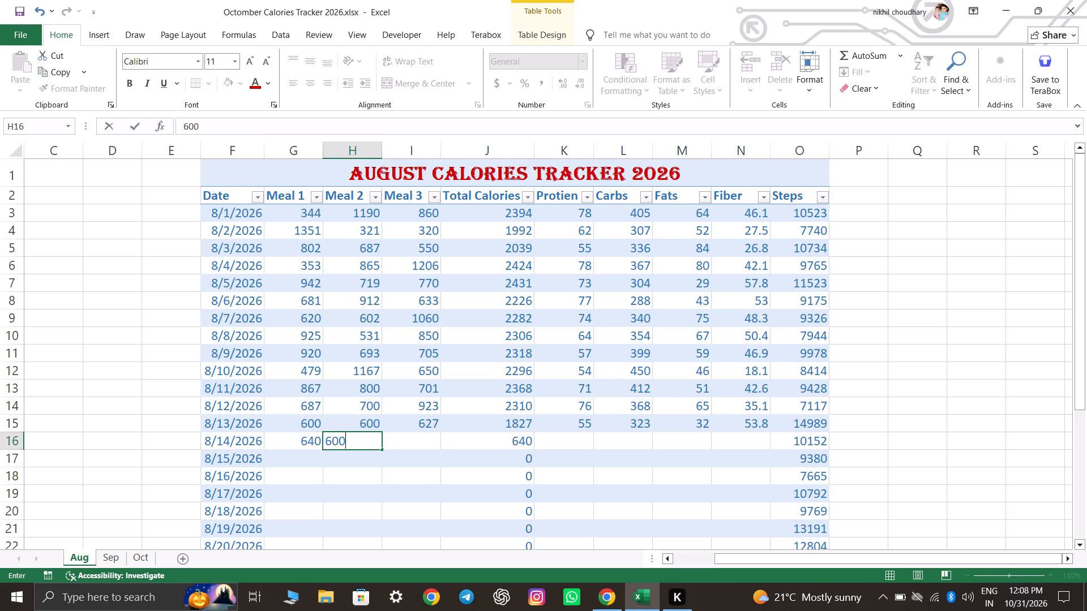
key("Right")
type("573")
key("Right")
Enter the formula =38+17 in the Protien column for 8/14/2026.
key("Right")
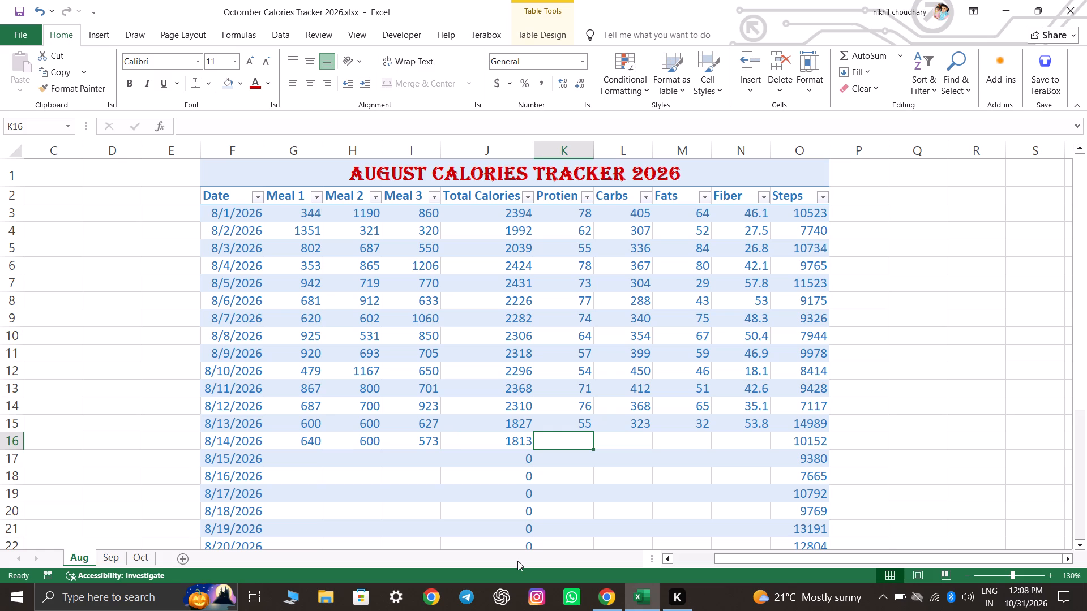
key("equal")
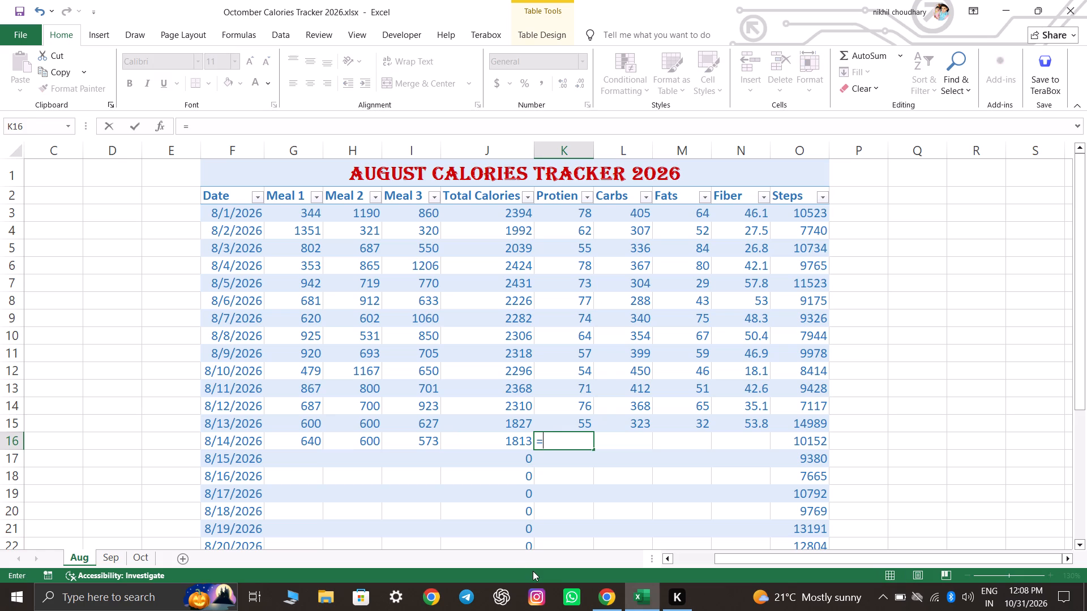
type("38+")
type("17")
key("Right")
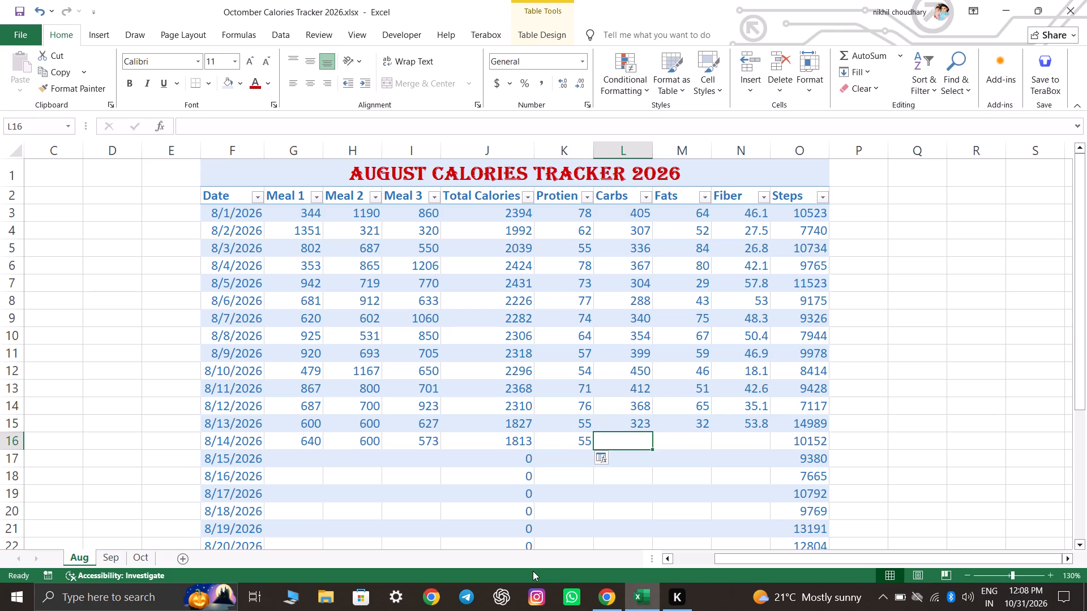
Enter the formula =211+96 in the Carbs column for 8/14/2026.
key("minus")
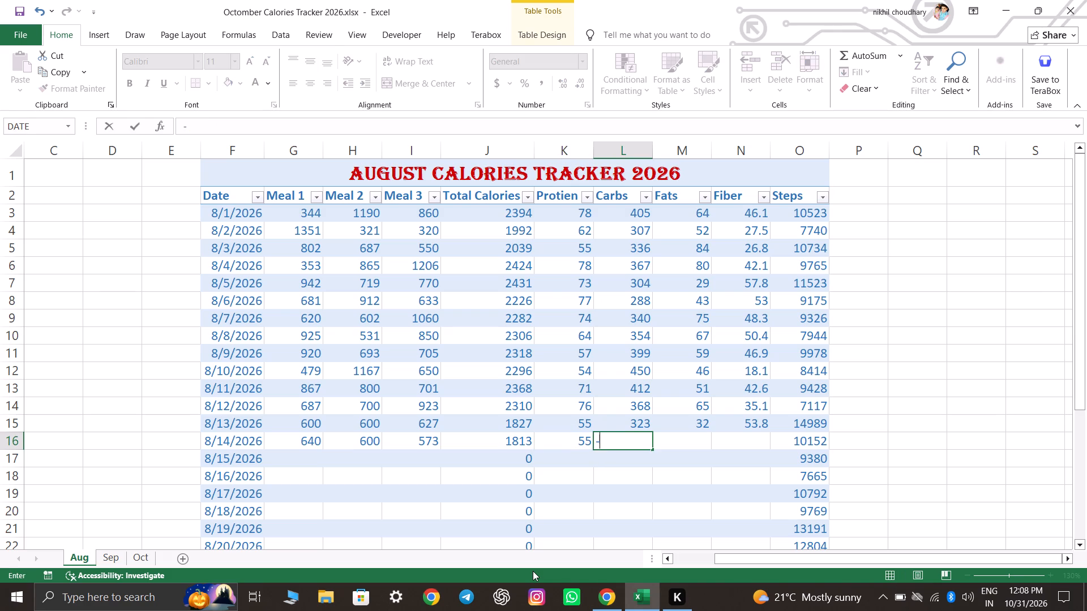
key("BackSpace")
key("equal")
type("211+")
type("96")
key("Right")
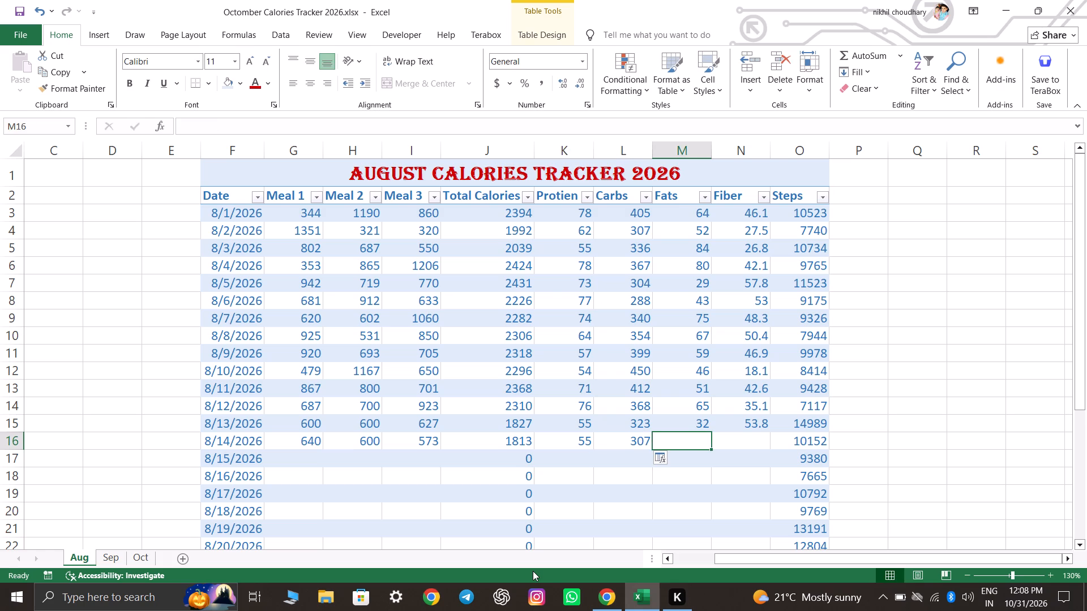
Enter the formula =30+16 in the Fats column for 8/14/2026.
key("equal")
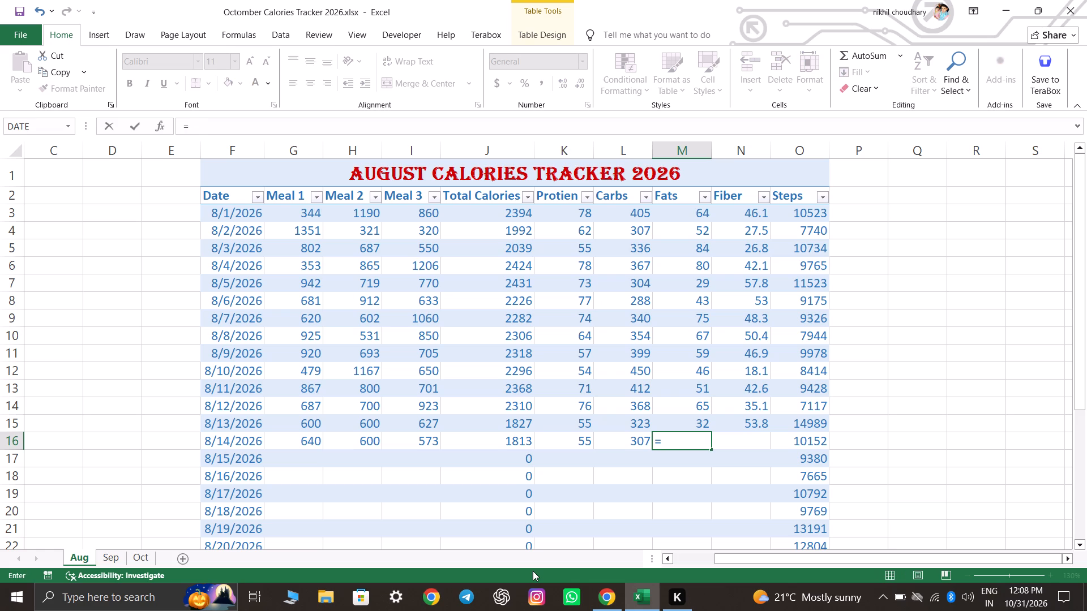
type("30+")
type("16")
key("Right")
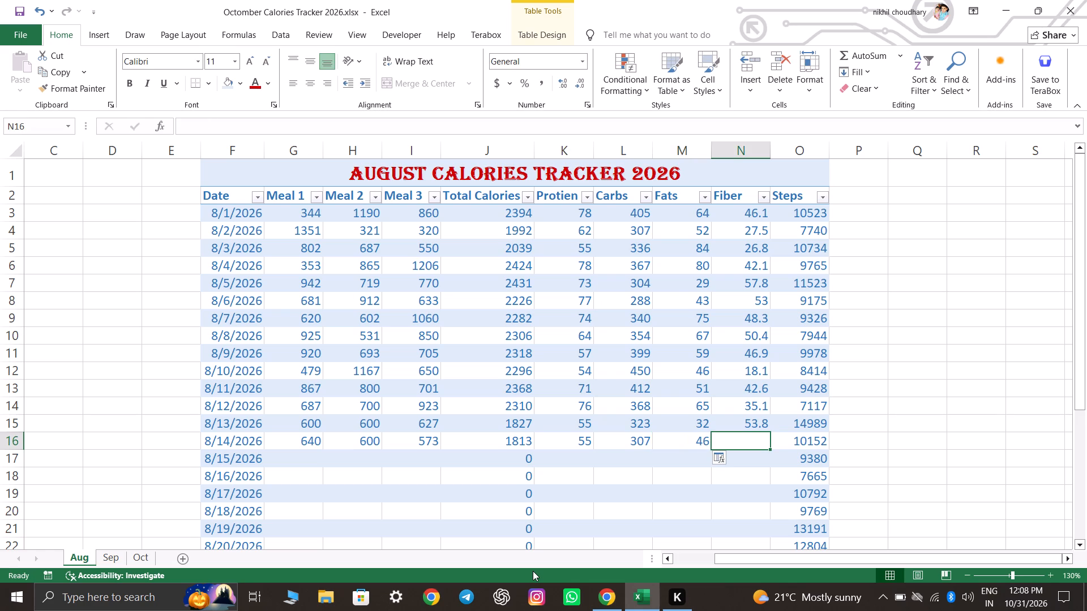
Enter the formula =19+12.5 in the Fiber column for 8/14/2026.
key("equal")
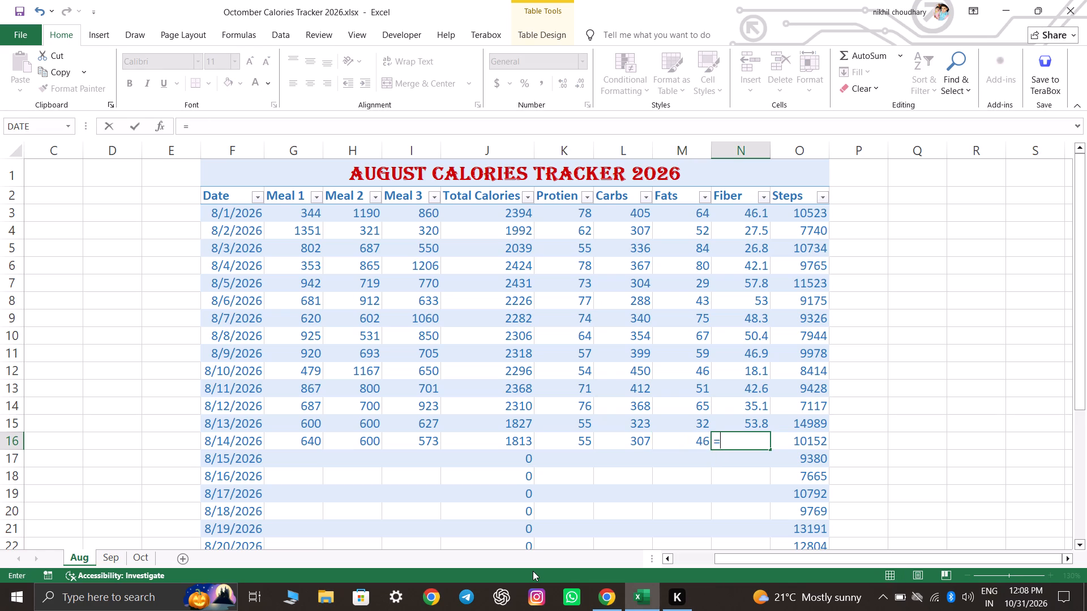
type("19+")
type("12.5")
key("Right")
Enter the 8/15/2026 meal calories: 1042 for Meal 1 and 400 for Meal 2.
key("Down")
key("Left")
key("Left")
key("Left")
key("Left")
key("Left")
key("Left")
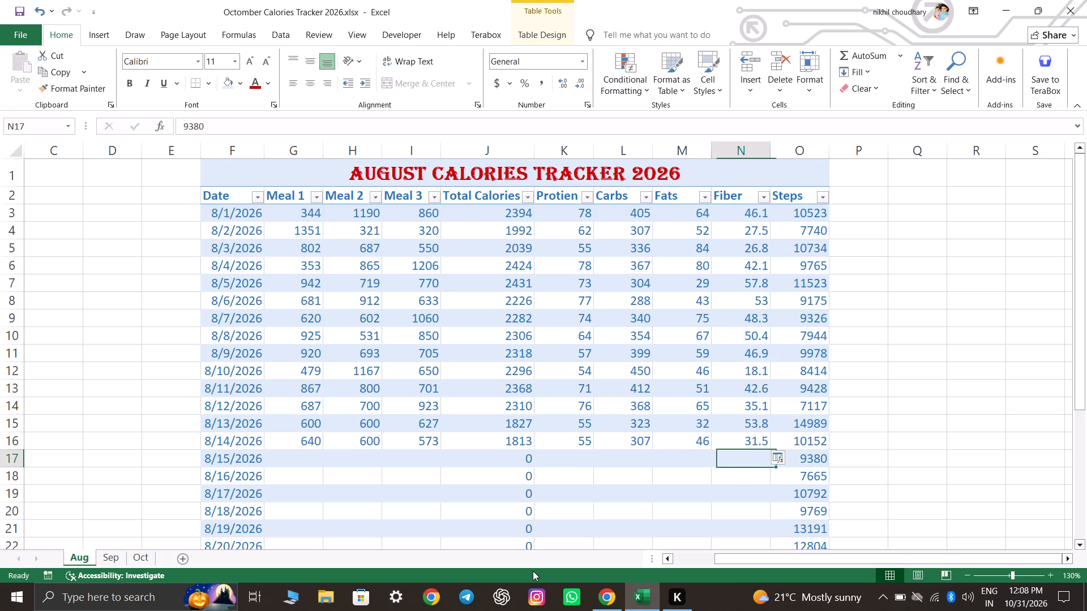
key("Left")
key("Left")
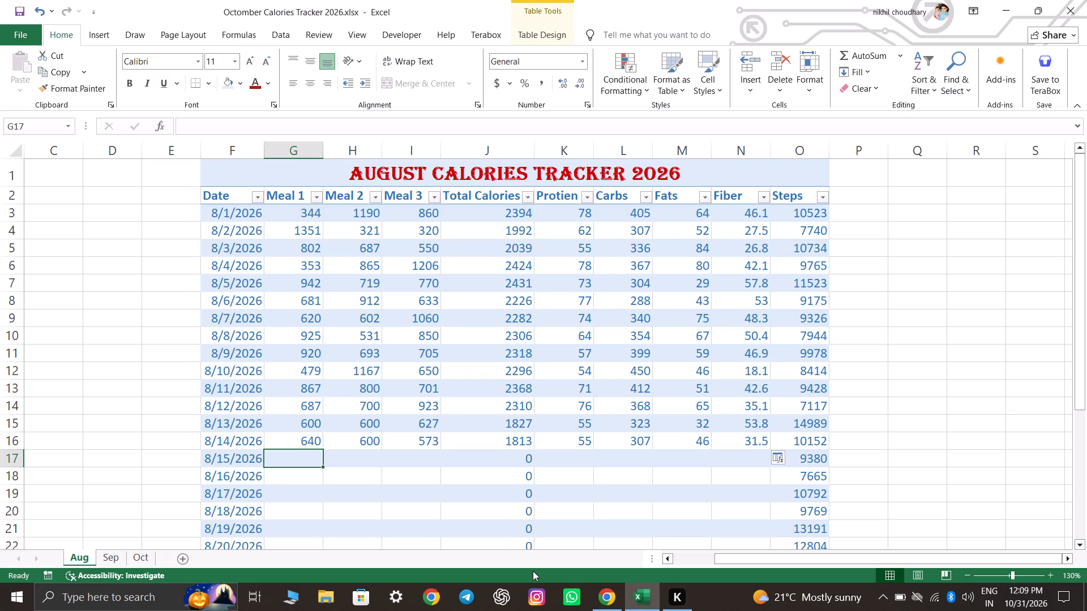
type("1042")
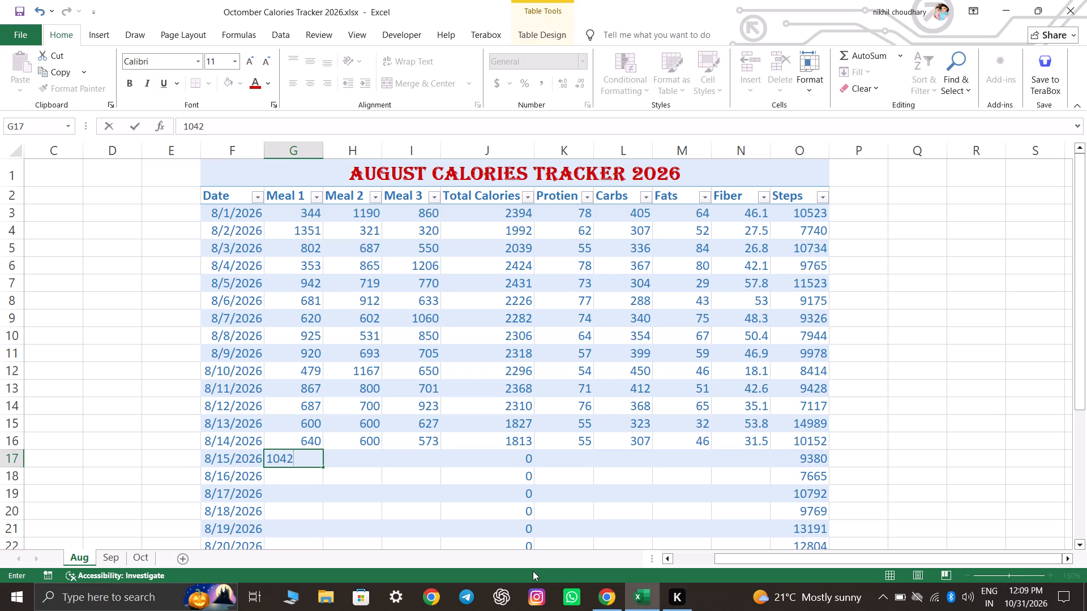
key("Right")
type("400")
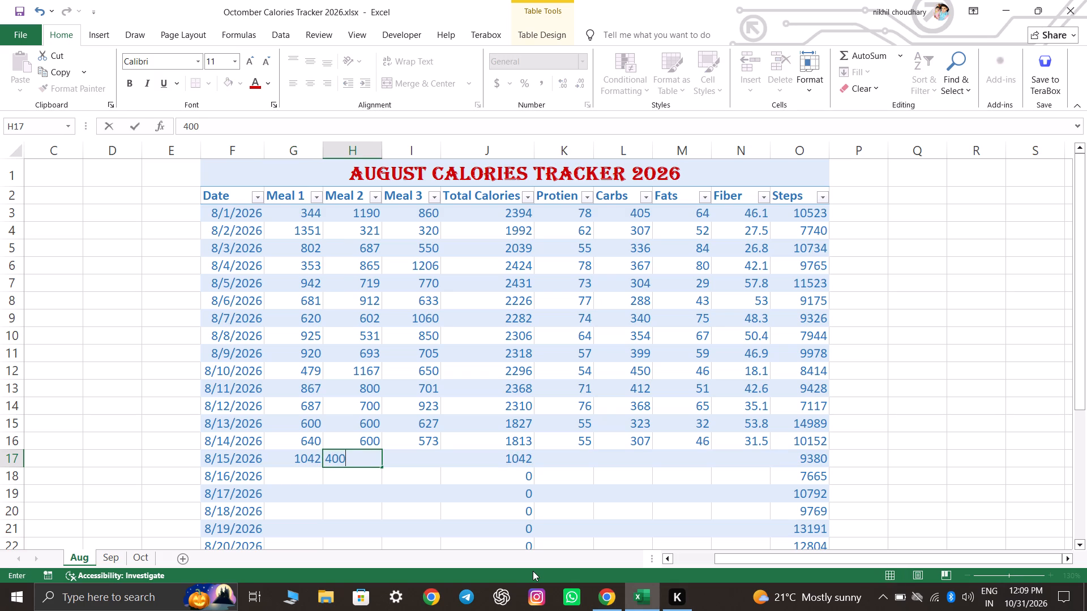
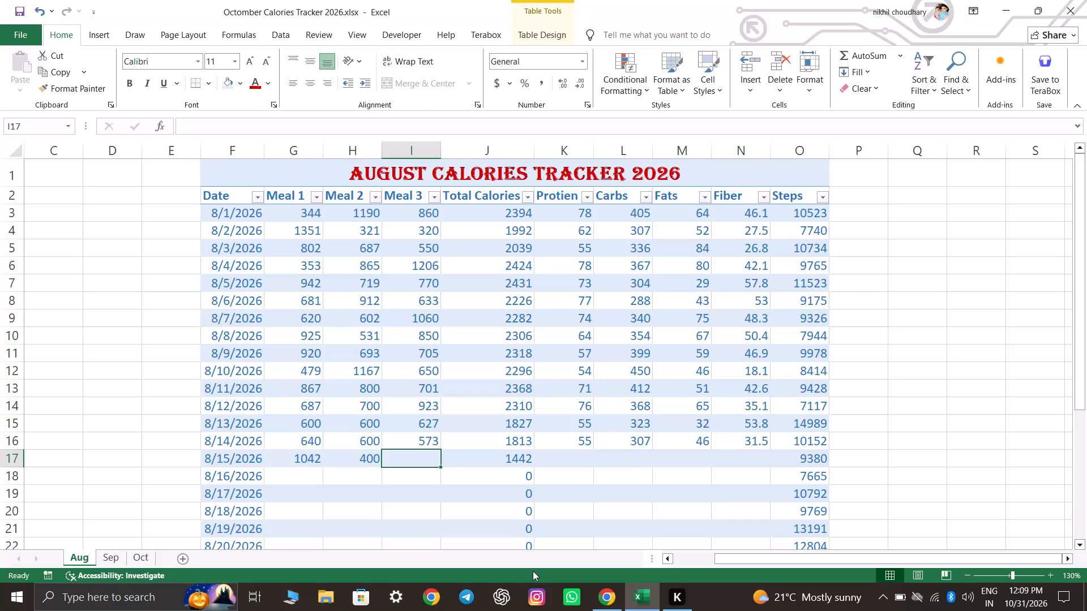
Enter 1171 as the Meal 3 calories for 8/15/2026.
type("11")
type("71")
key("Right")
Enter the formula =33+12+27 in the Protien column for 8/15/2026.
key("Right")
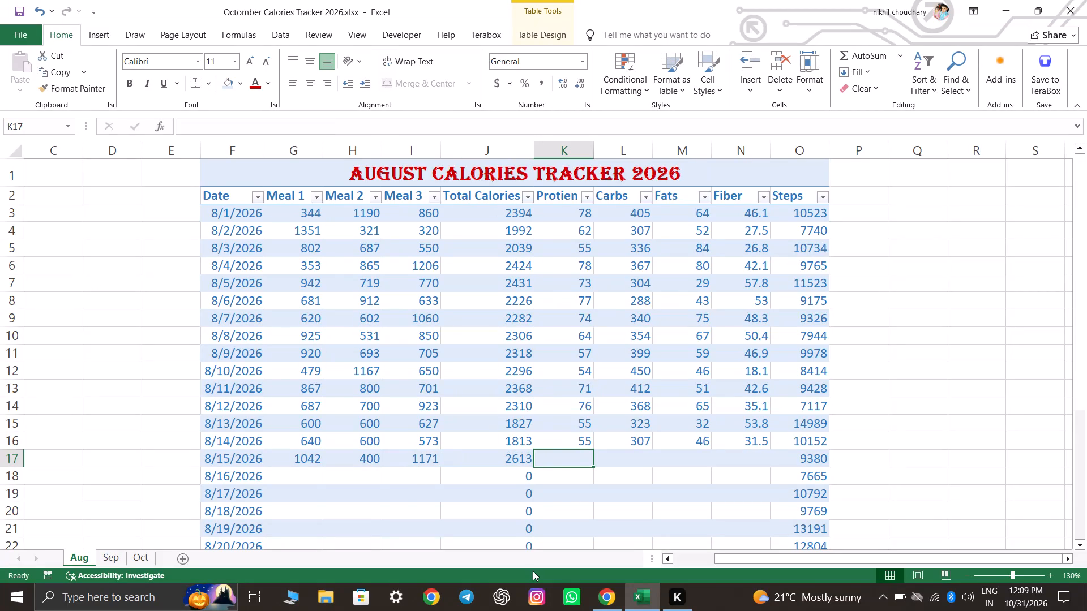
key("equal")
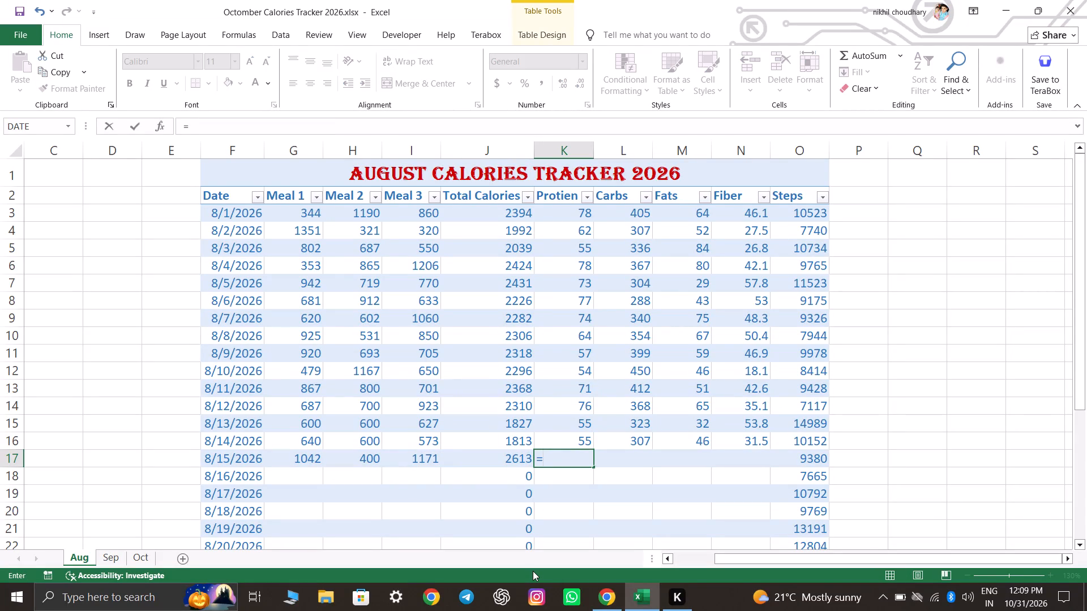
type("33")
type("+12+")
type("27")
key("Right")
Enter the formula =178+55+193 in the Carbs column for 8/15/2026.
key("equal")
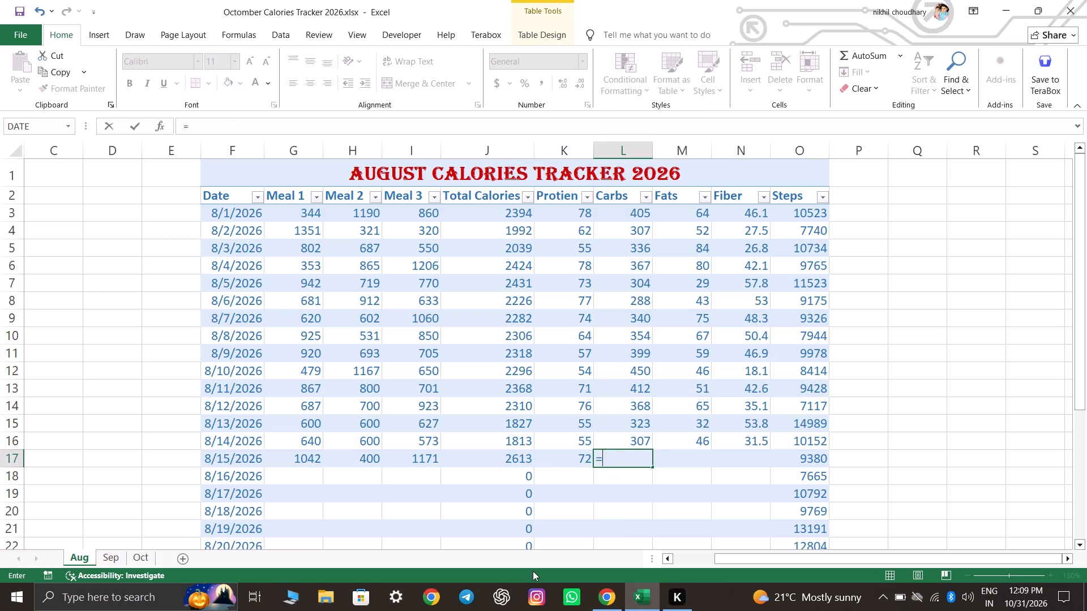
key("1")
type("78+")
type("55+")
type("193")
key("Right")
Enter the formula =23+16+33 in the Fats column for 8/15/2026.
key("equal")
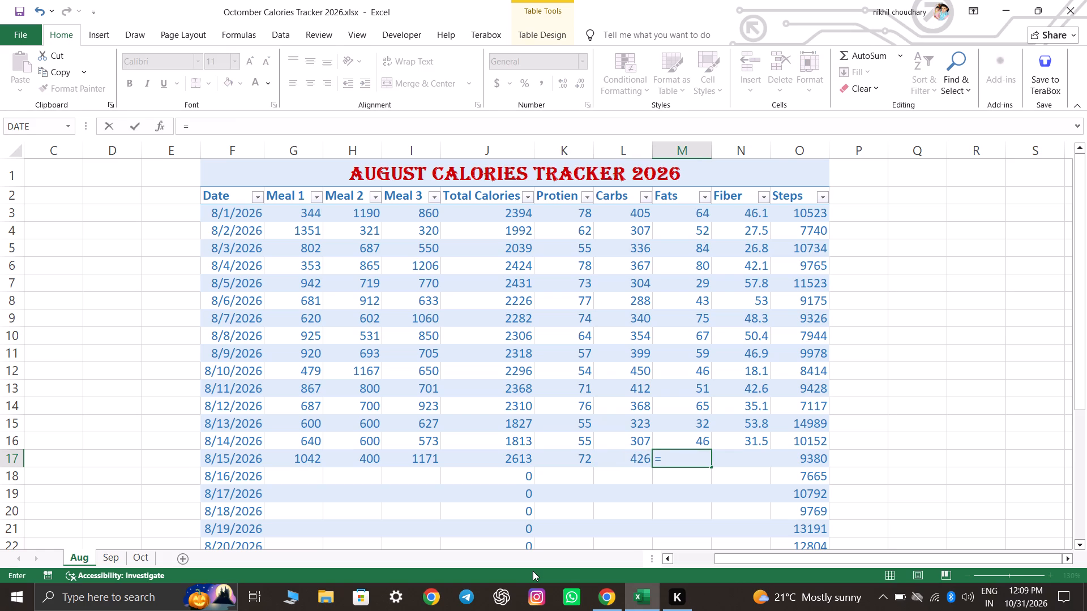
type("23+")
type("16+")
type("33")
key("Right")
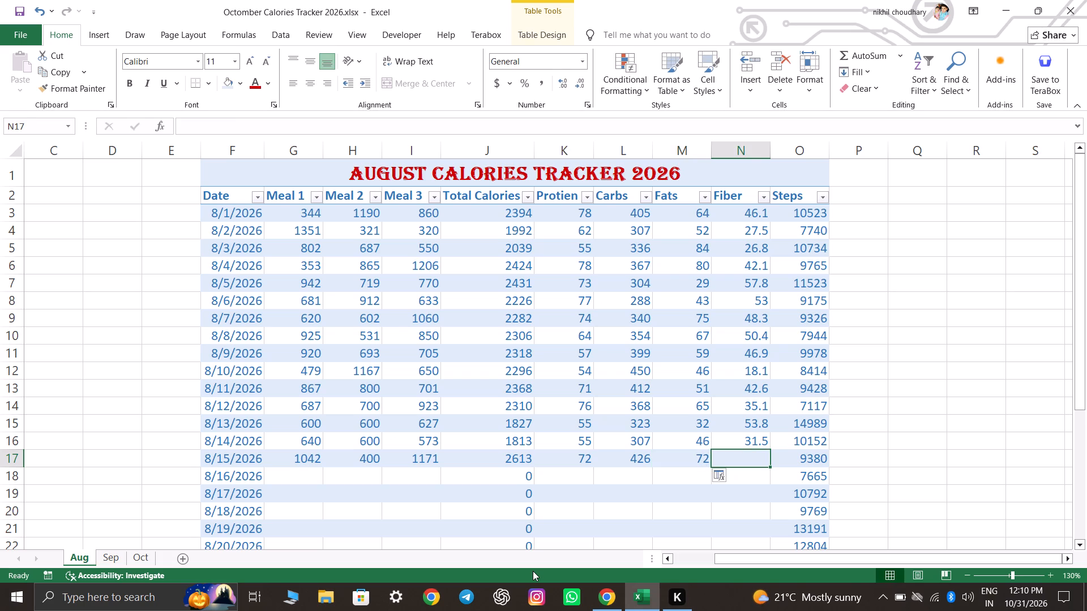
Enter the formula =22.5+2+16.1 in the Fiber column for 8/15/2026.
key("equal")
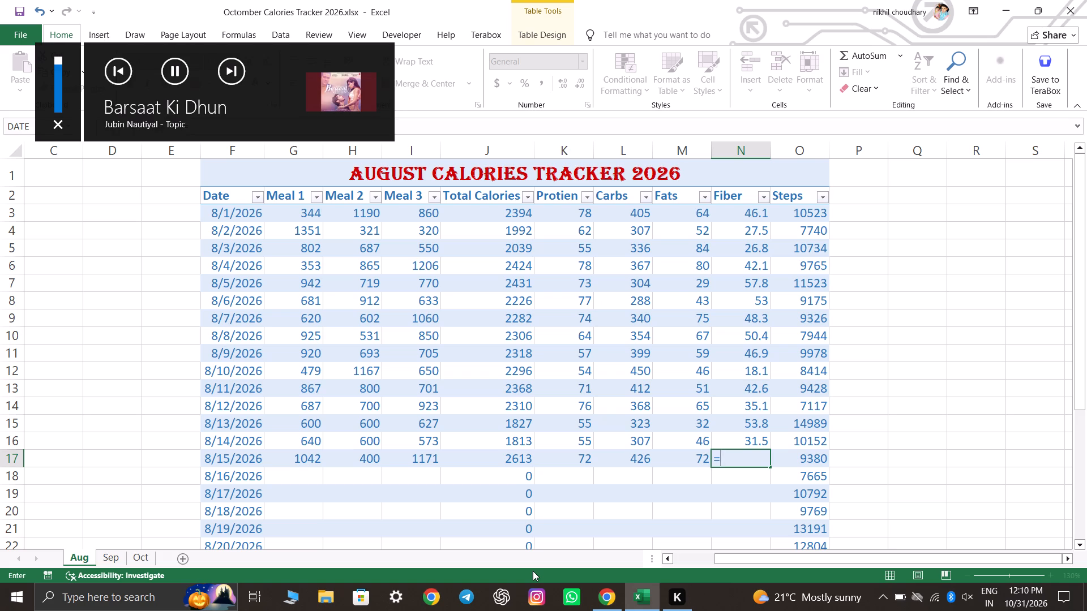
type("22.5+")
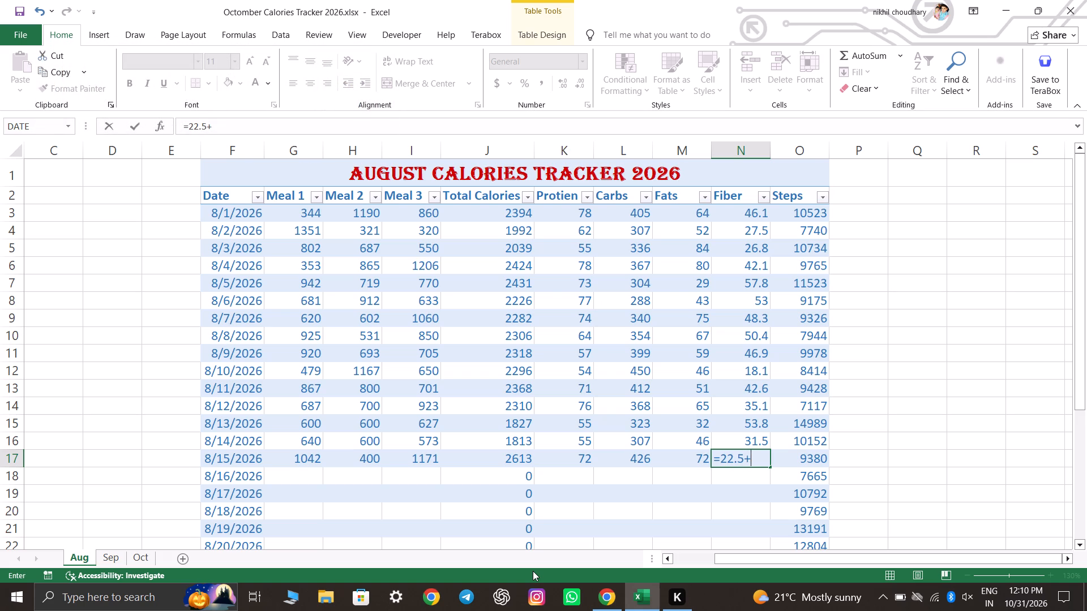
type("2+")
type("16.1")
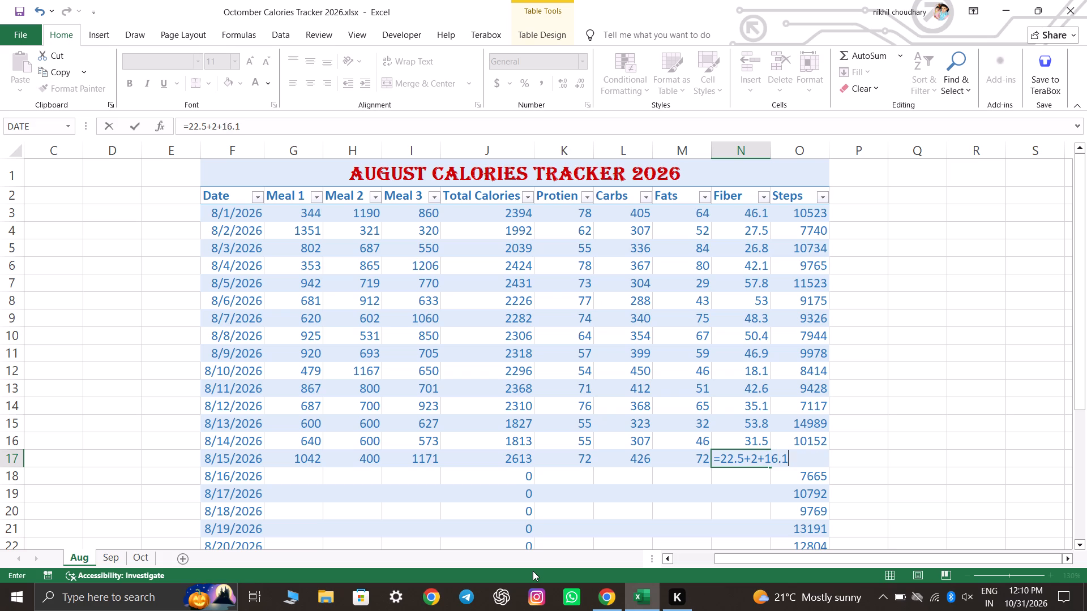
key("Return")
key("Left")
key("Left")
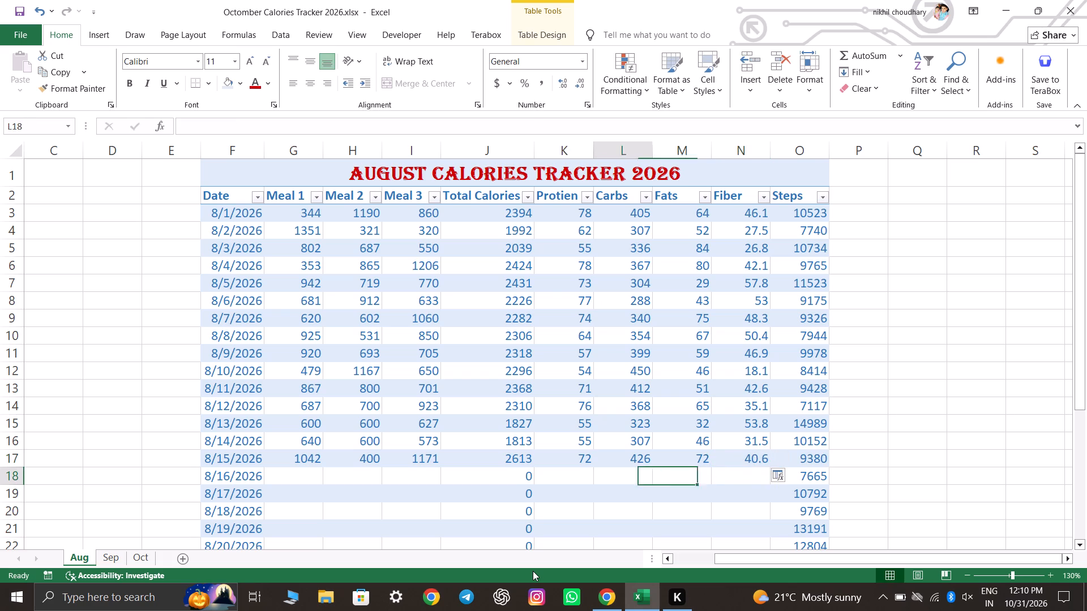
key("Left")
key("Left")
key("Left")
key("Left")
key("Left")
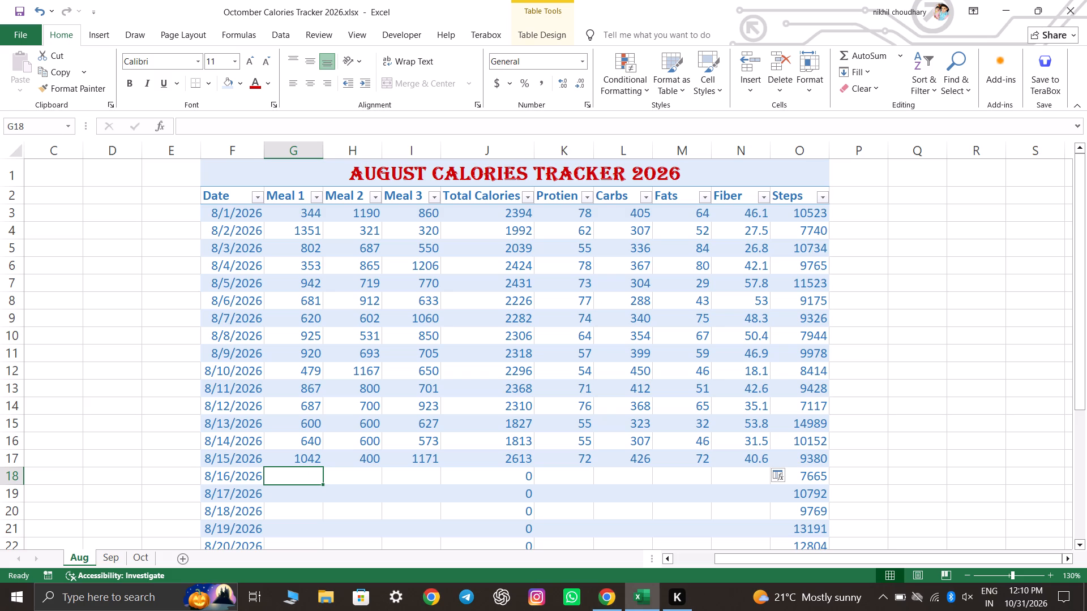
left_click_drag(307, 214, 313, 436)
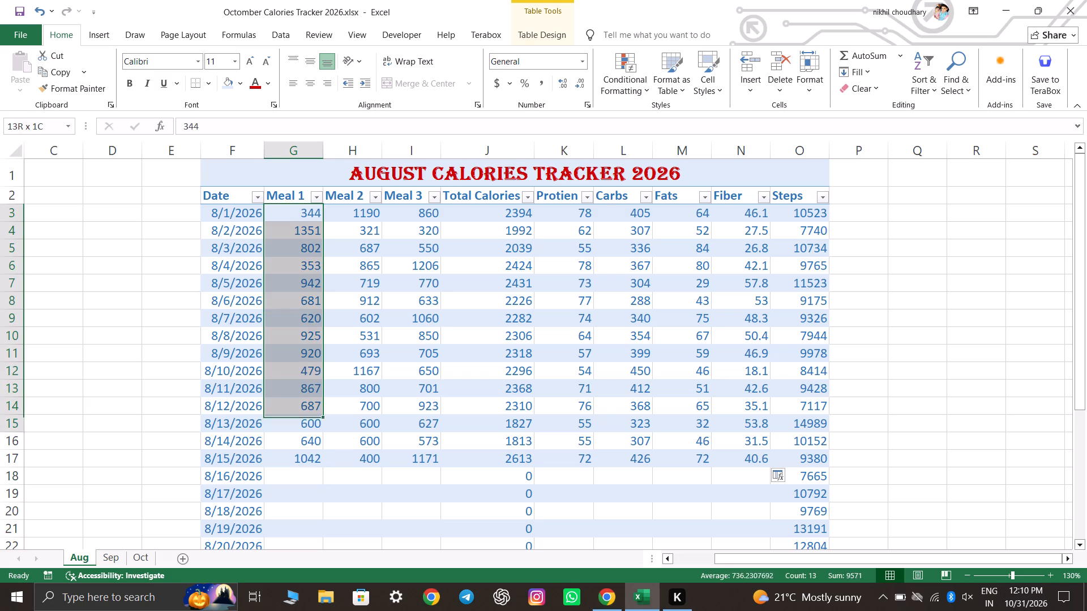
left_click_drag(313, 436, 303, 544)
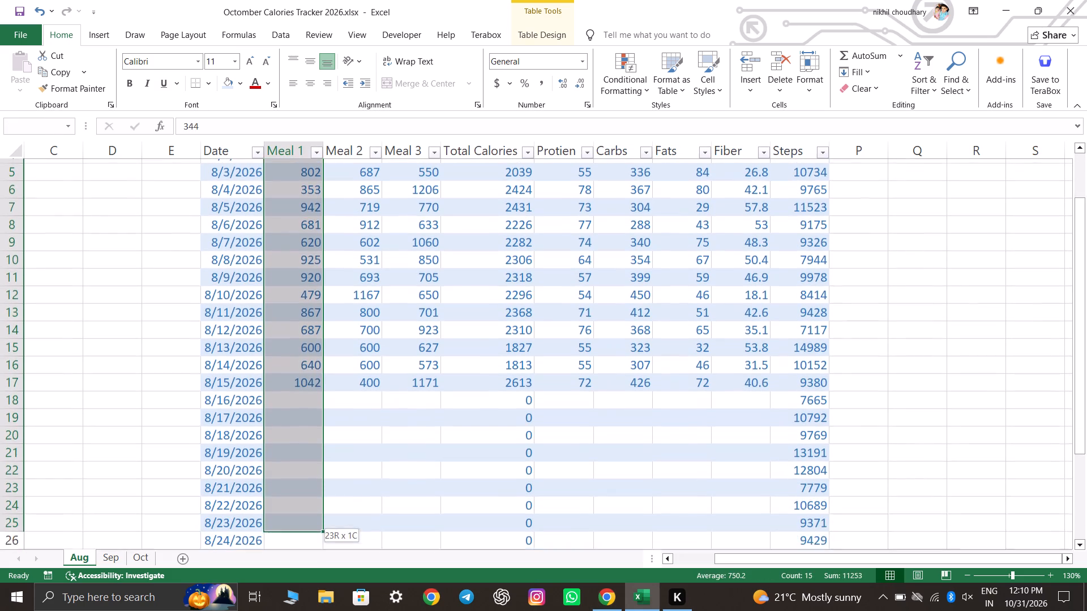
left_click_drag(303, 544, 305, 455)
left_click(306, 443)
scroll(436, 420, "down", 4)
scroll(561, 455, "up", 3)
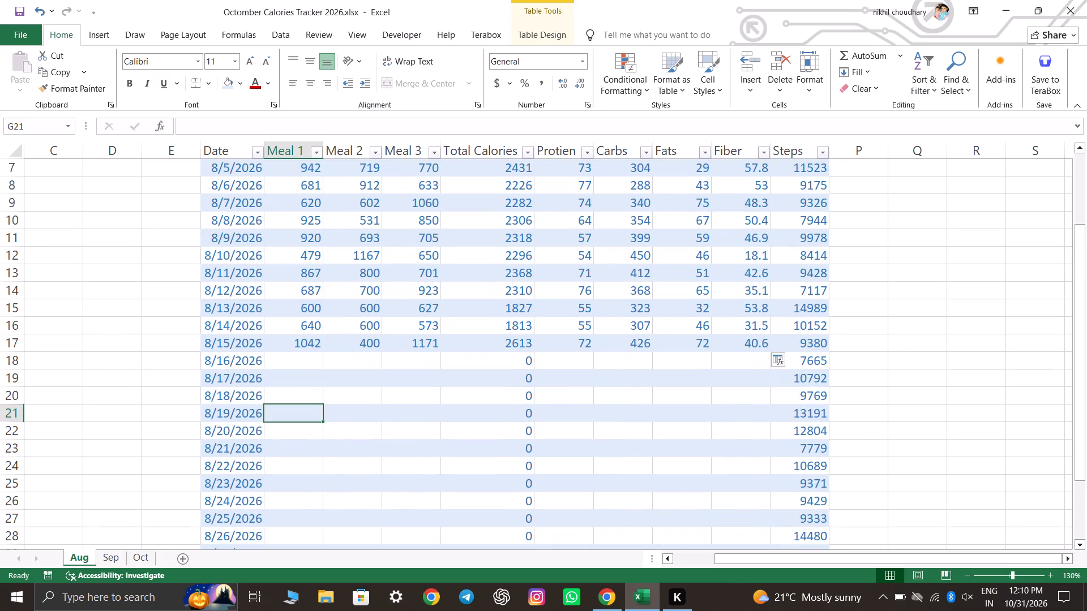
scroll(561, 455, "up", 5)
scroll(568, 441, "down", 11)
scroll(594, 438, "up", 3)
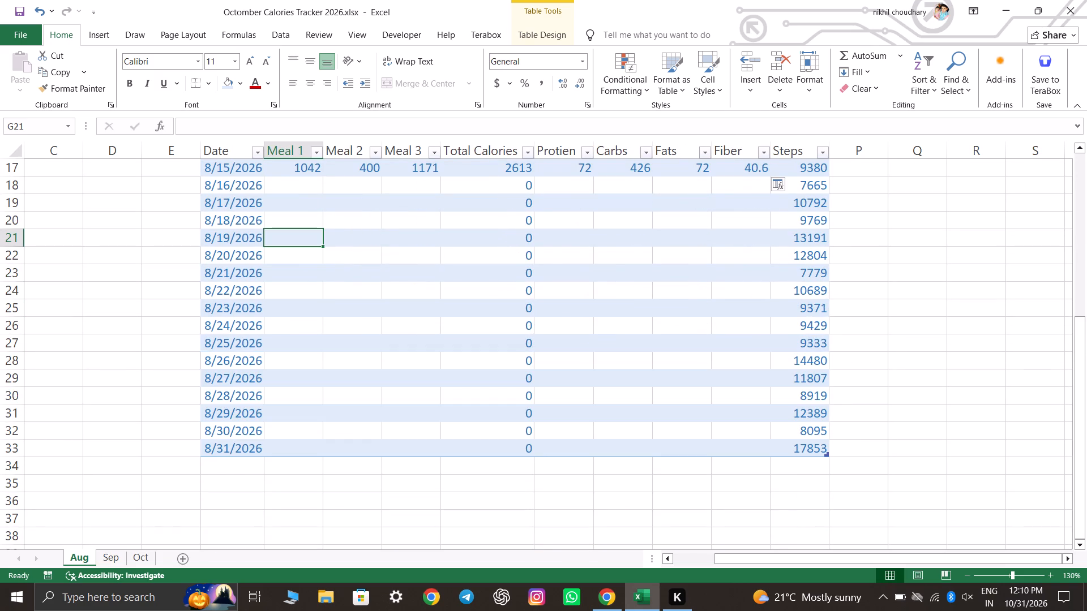
Try to enter an AVERAGE formula over the August step counts in the cell directly below the Steps column, and undo the stray edit.
left_click(800, 454)
left_click(816, 472)
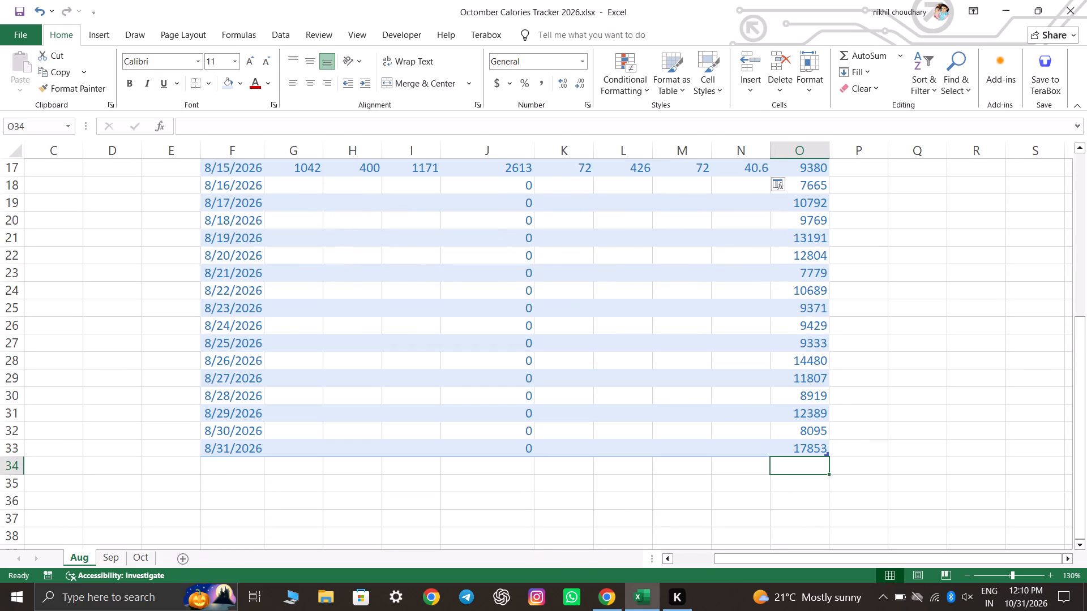
double_click(806, 464)
key("equal")
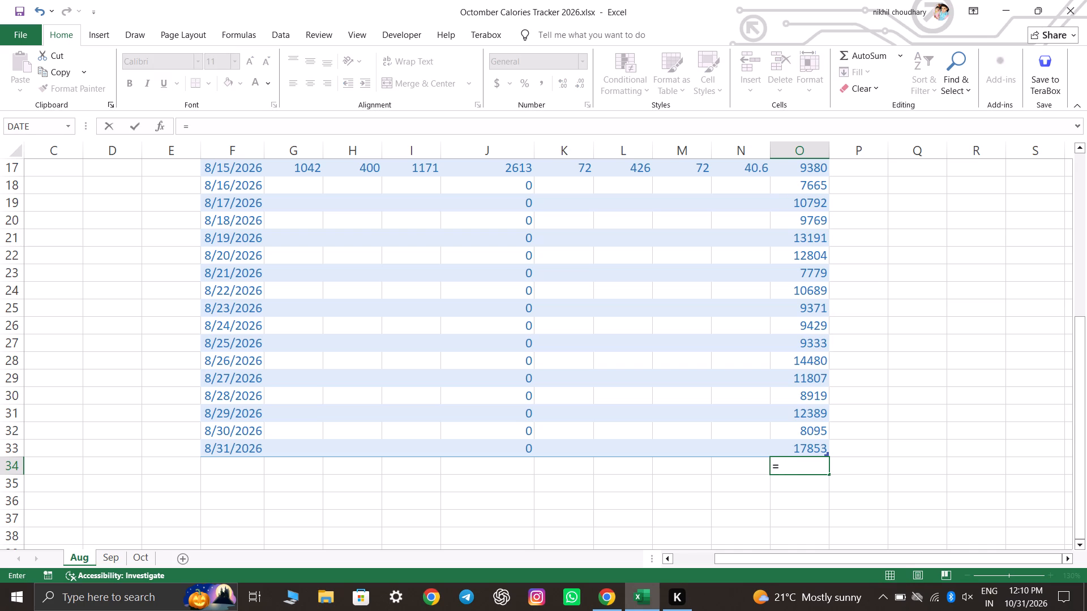
type("Av")
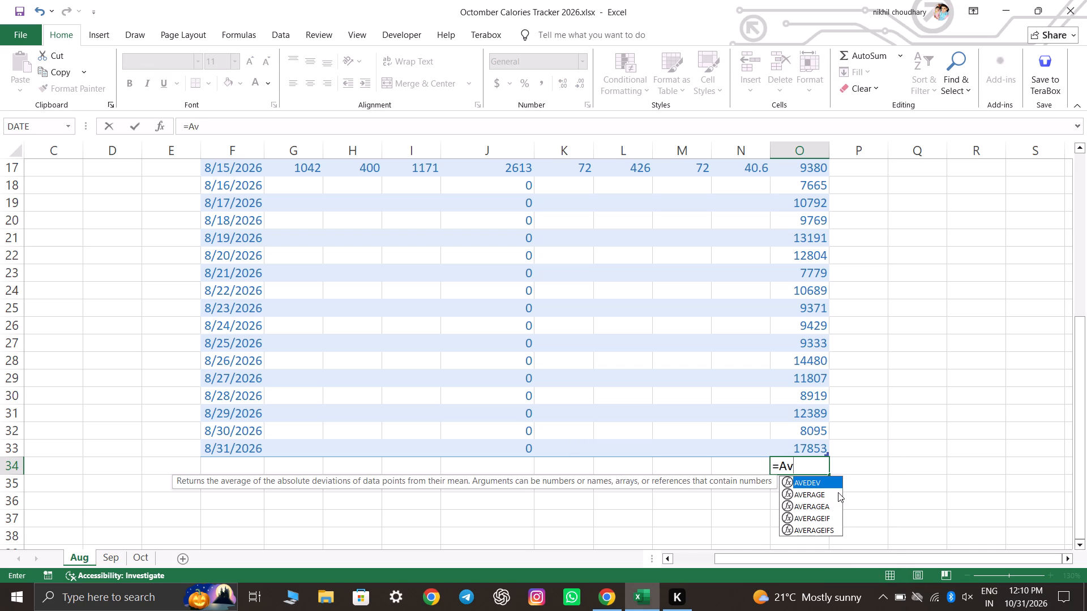
left_click(834, 492)
key("Tab")
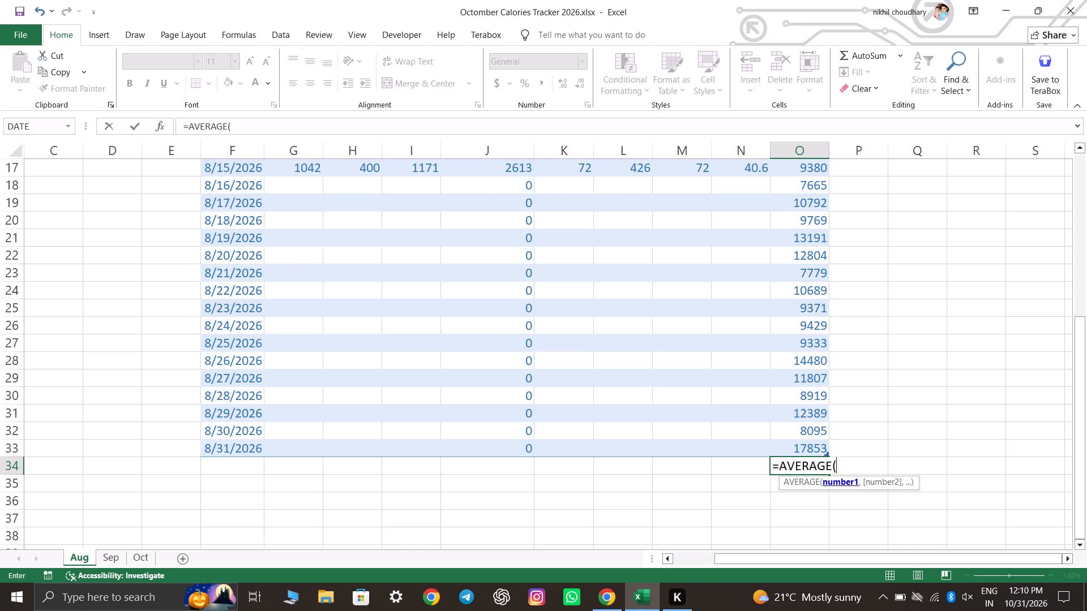
scroll(791, 354, "up", 8)
left_click(806, 206)
left_click_drag(804, 206, 804, 312)
left_click_drag(810, 211, 820, 556)
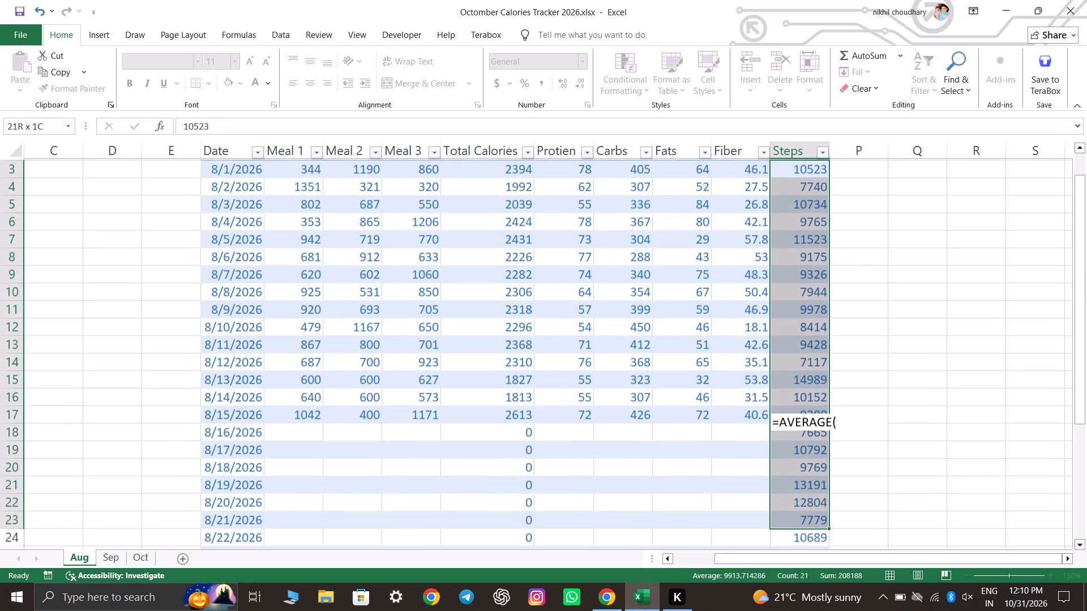
left_click_drag(820, 556, 808, 488)
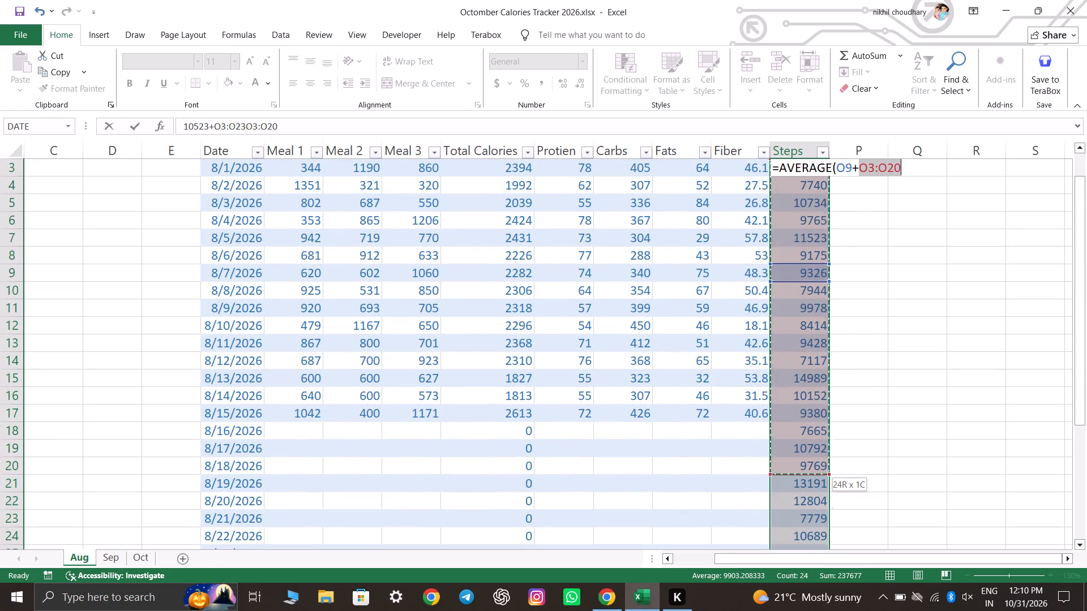
left_click_drag(808, 488, 806, 610)
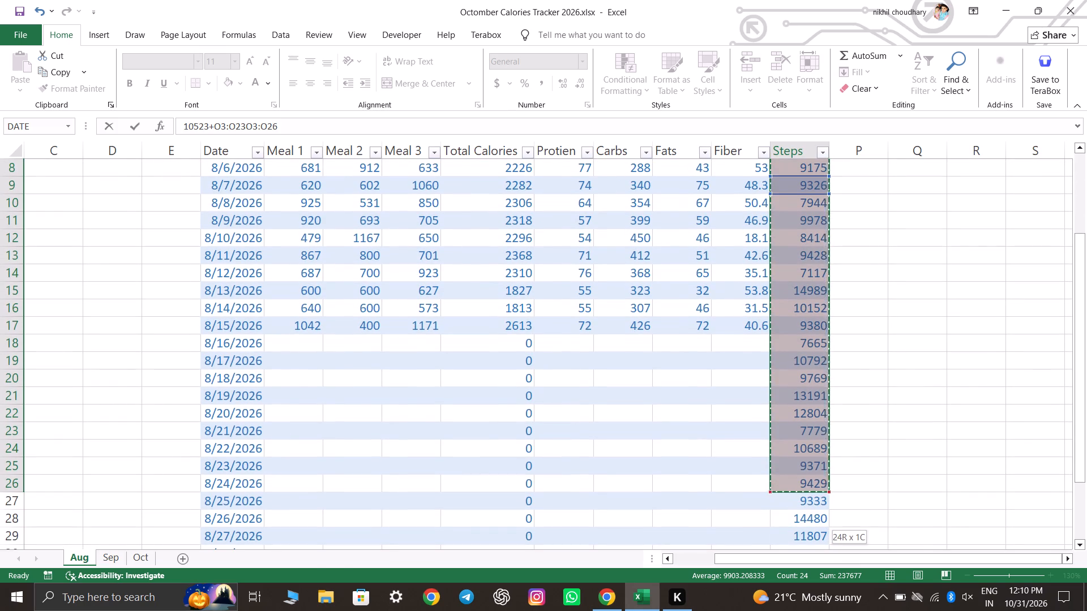
left_click_drag(806, 610, 810, 556)
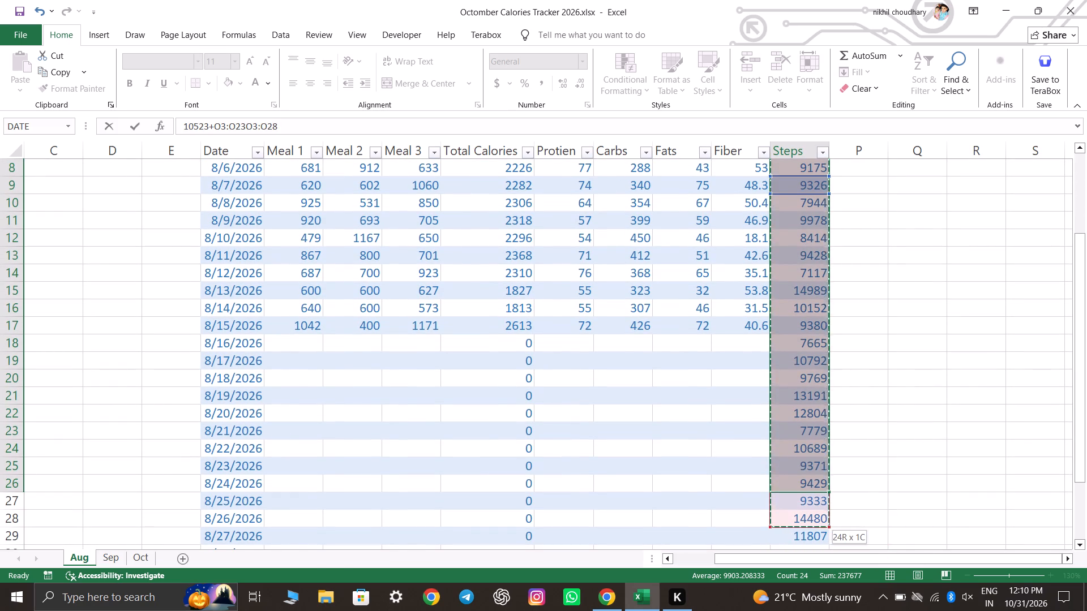
left_click_drag(810, 556, 764, 231)
scroll(822, 350, "up", 5)
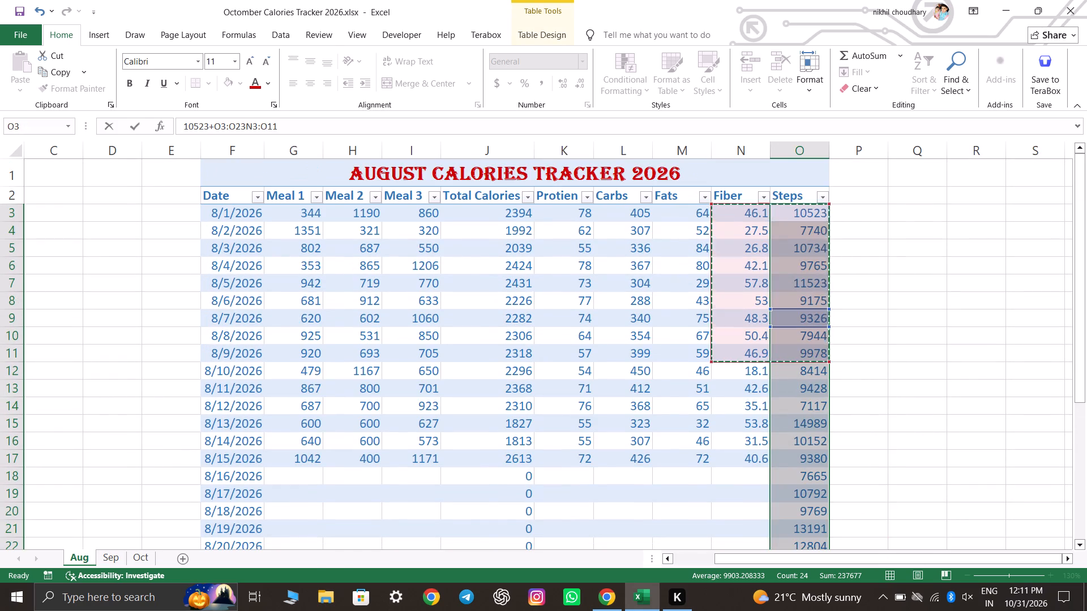
left_click(938, 334)
key("ctrl+z")
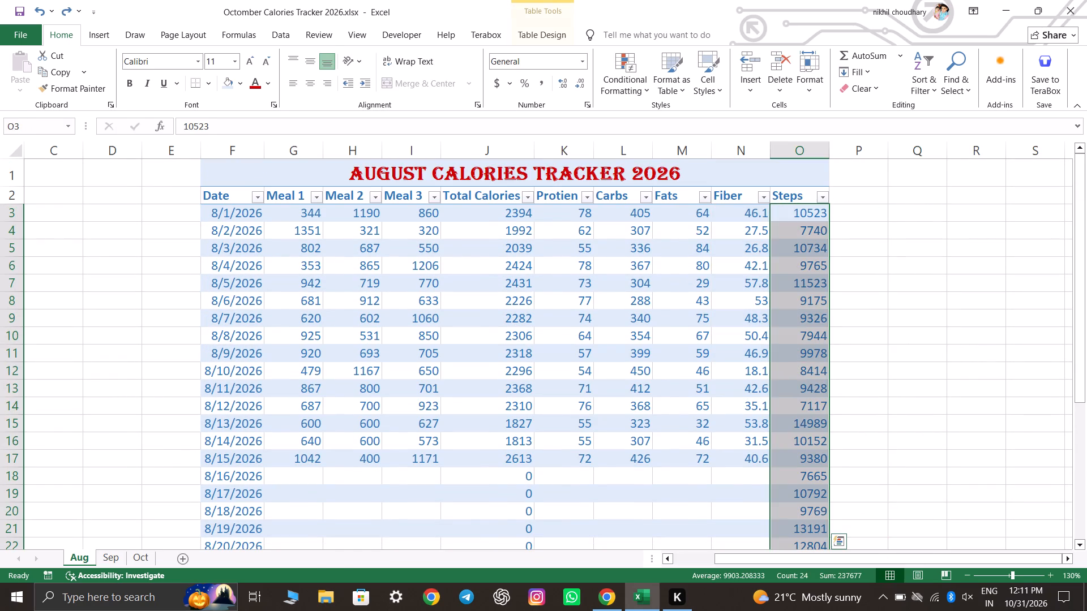
Set the summary function in the total row under the Steps column to Average.
left_click(906, 346)
scroll(906, 346, "down", 8)
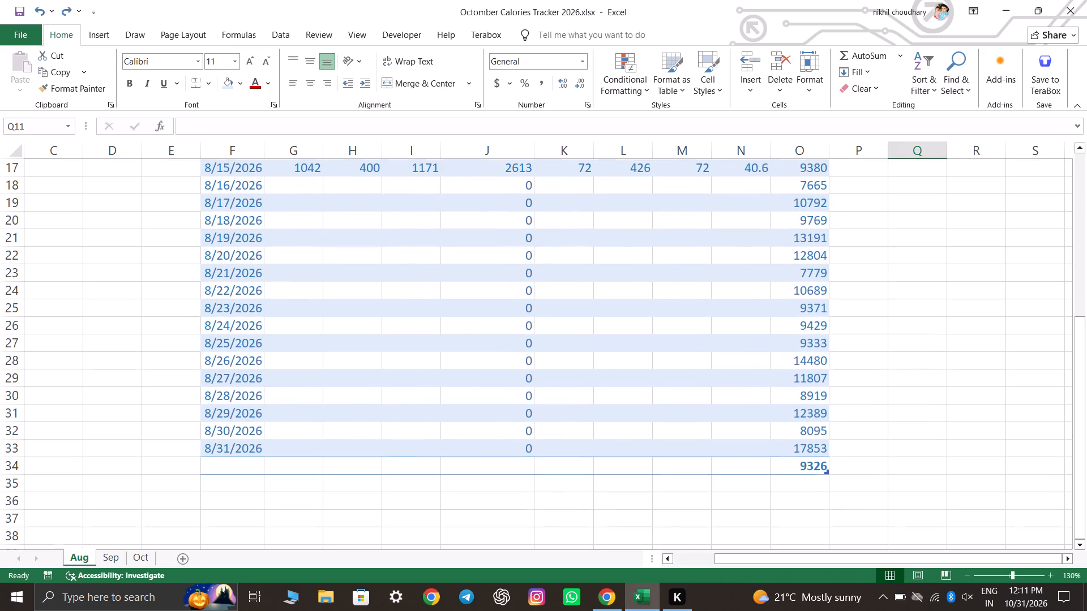
left_click(812, 483)
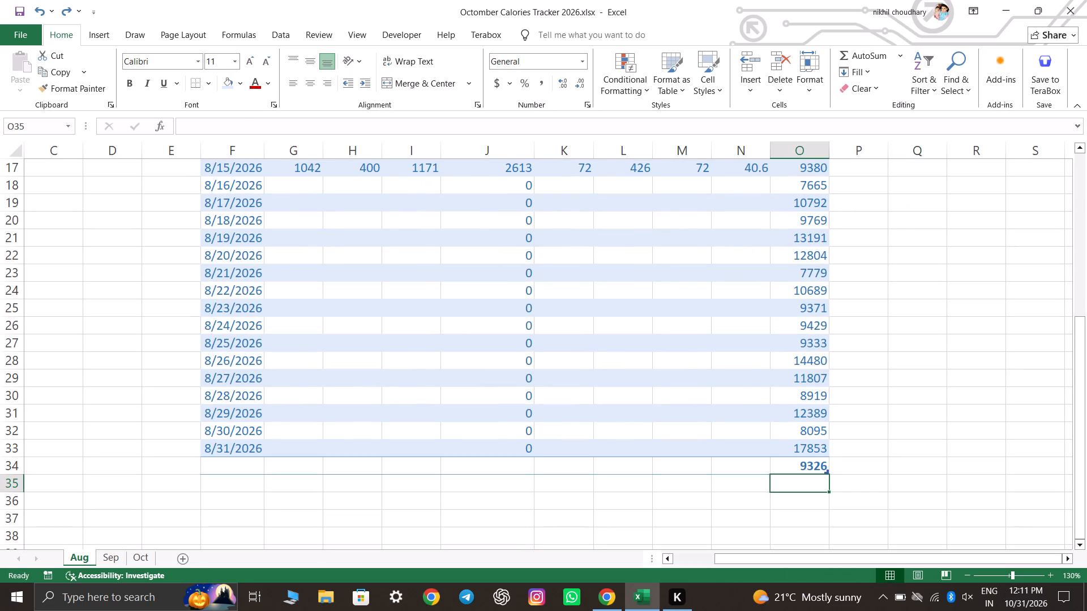
left_click(812, 468)
left_click(834, 465)
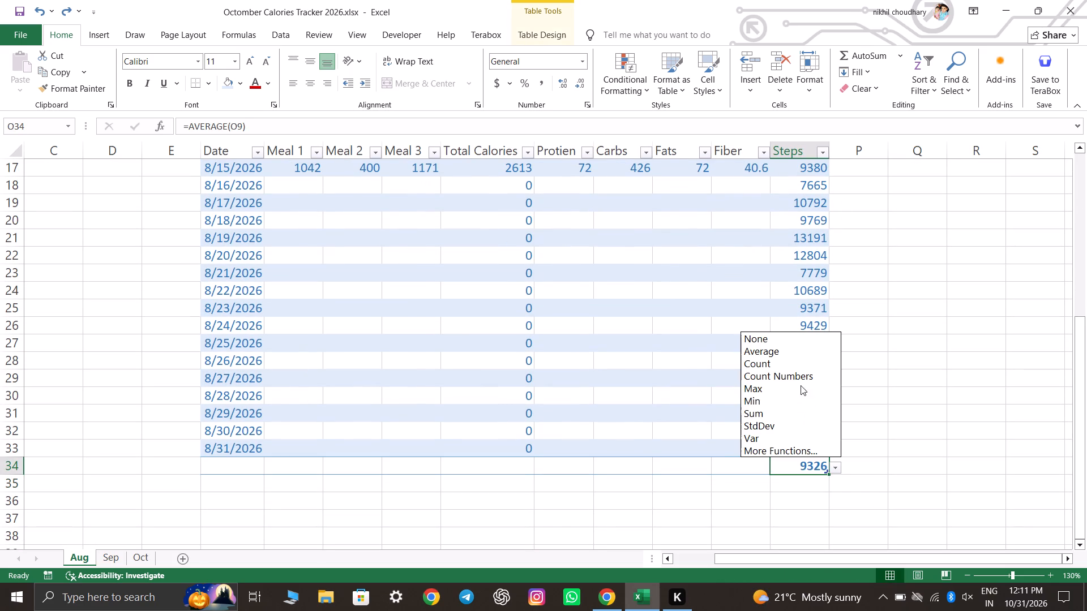
left_click(792, 349)
left_click(916, 439)
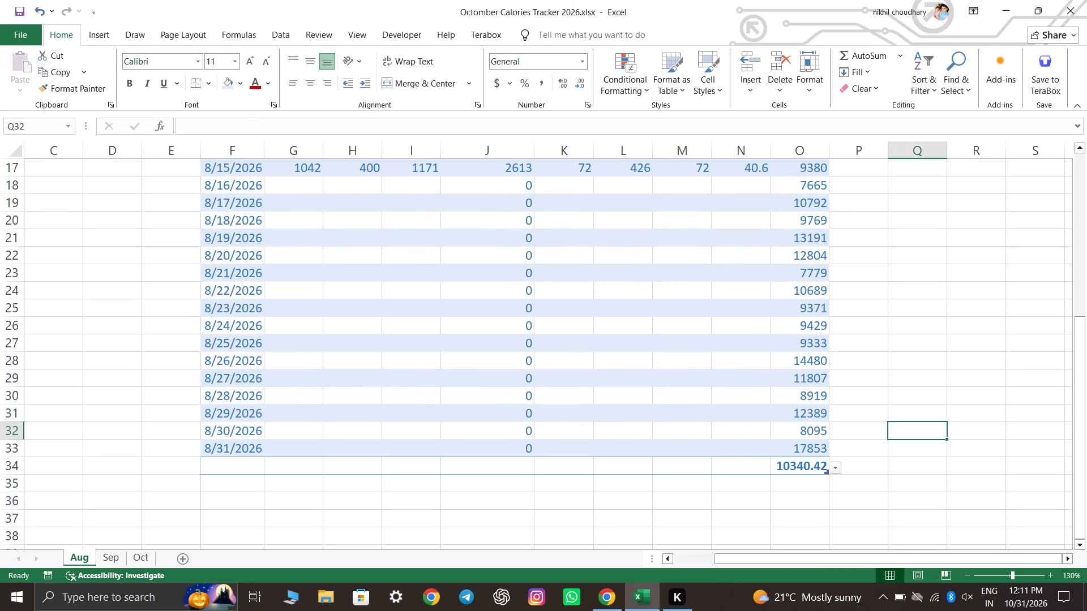
Set the summary function in the total row under the Fiber column to Average.
scroll(911, 432, "up", 9)
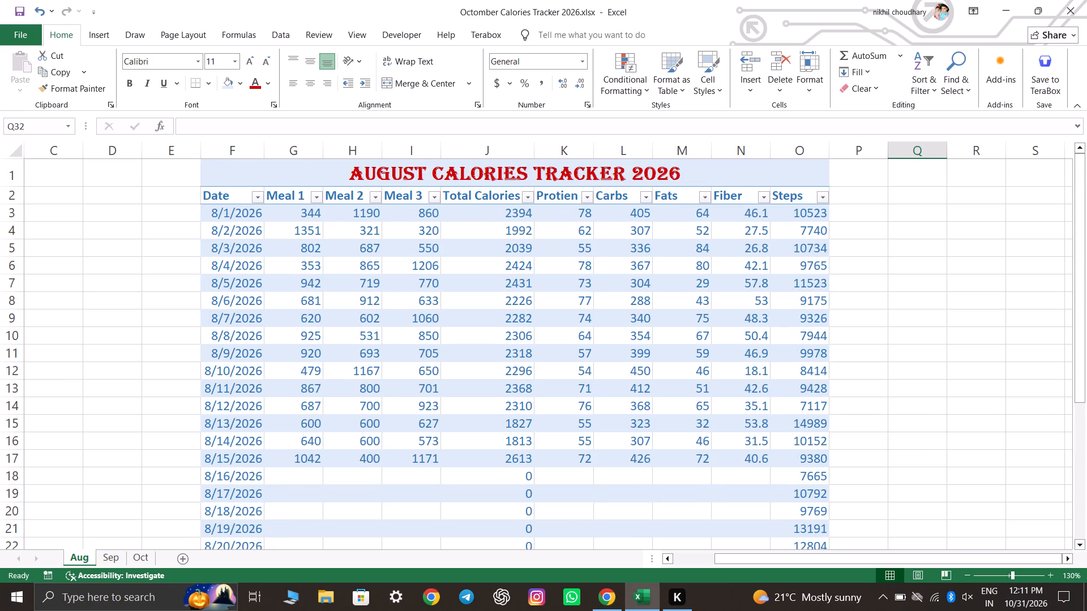
scroll(910, 432, "down", 8)
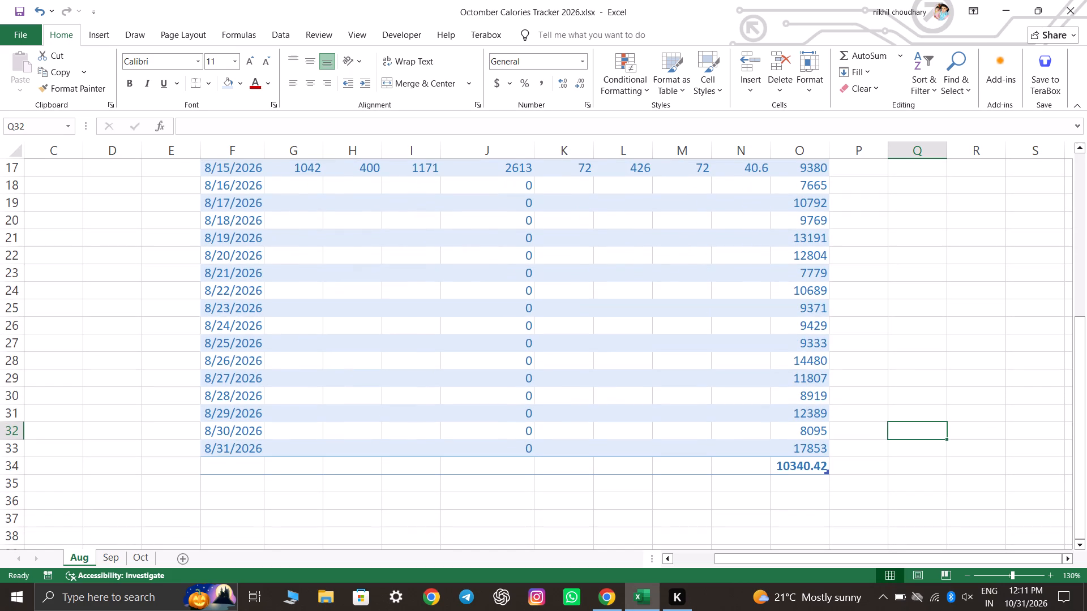
left_click(755, 470)
left_click(776, 468)
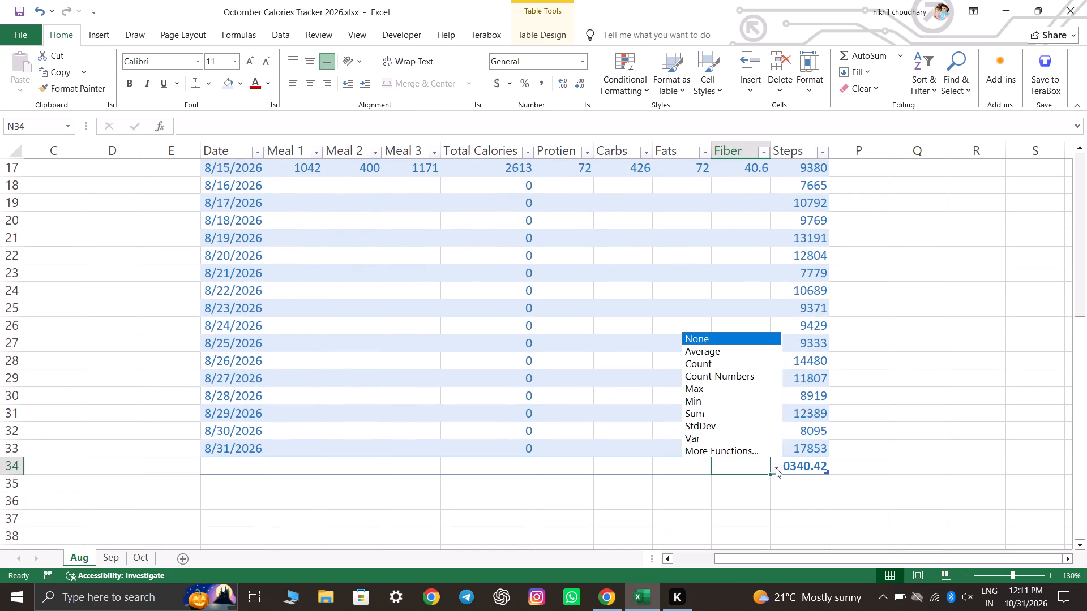
left_click(739, 355)
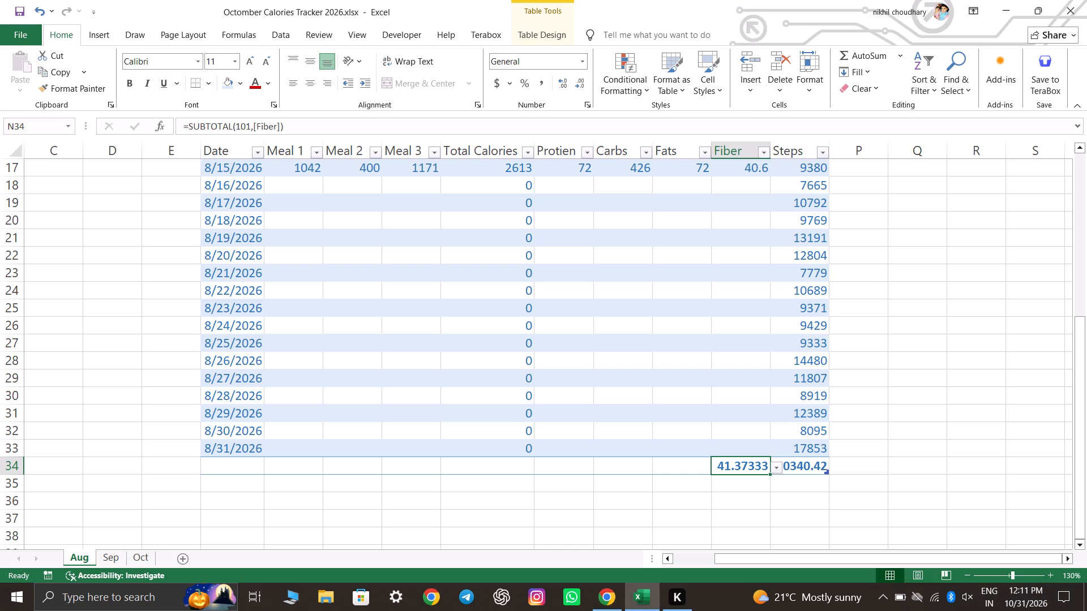
Fill the Fiber average across the total row through Fats, Carbs and Protien to the Total Calories column.
left_click_drag(768, 474, 468, 471)
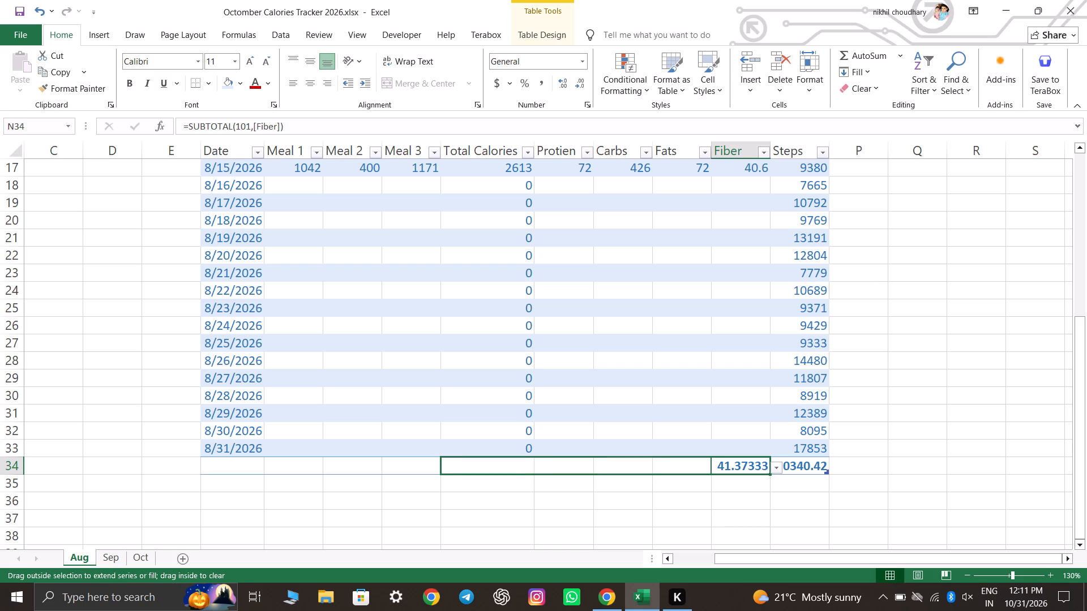
left_click_drag(468, 471, 484, 471)
left_click(582, 513)
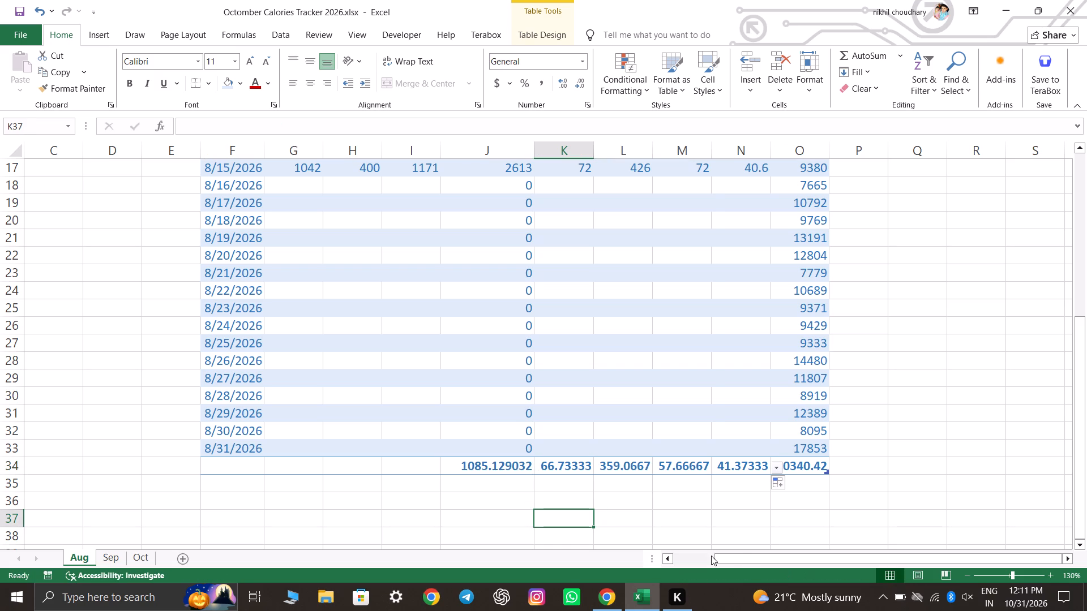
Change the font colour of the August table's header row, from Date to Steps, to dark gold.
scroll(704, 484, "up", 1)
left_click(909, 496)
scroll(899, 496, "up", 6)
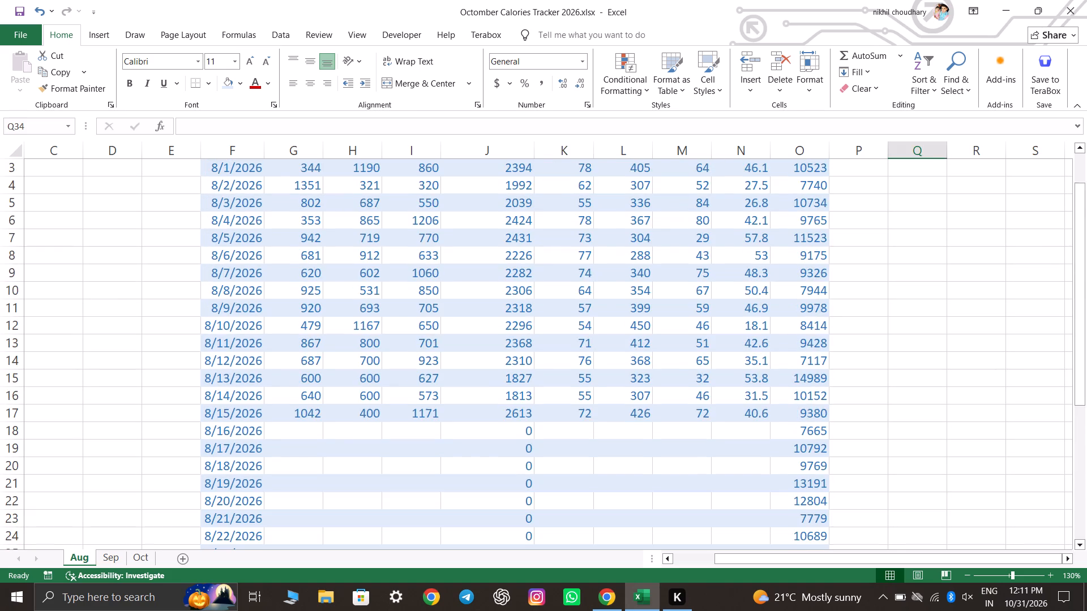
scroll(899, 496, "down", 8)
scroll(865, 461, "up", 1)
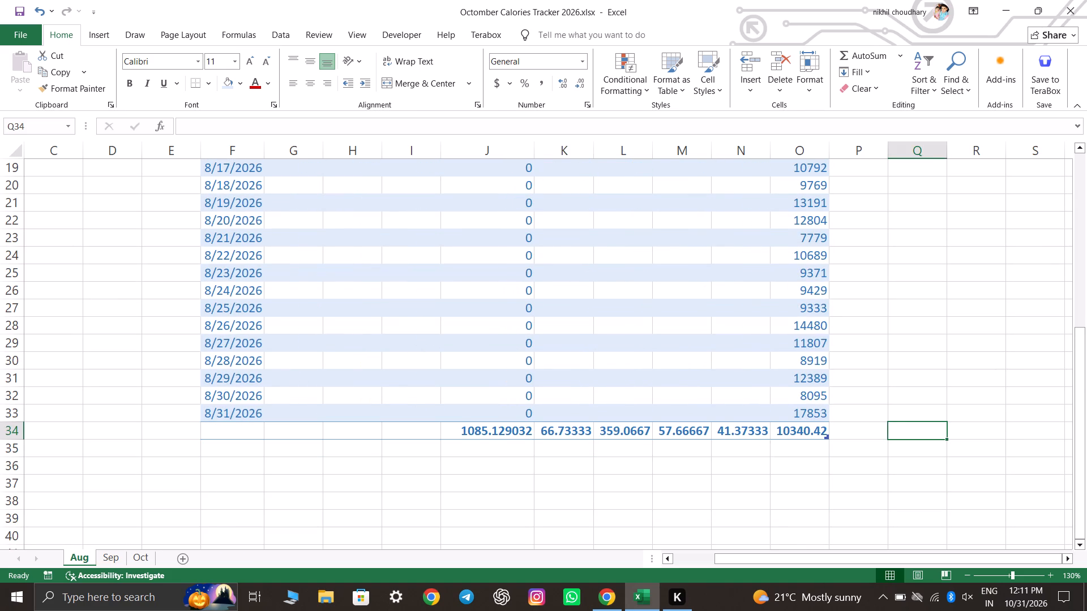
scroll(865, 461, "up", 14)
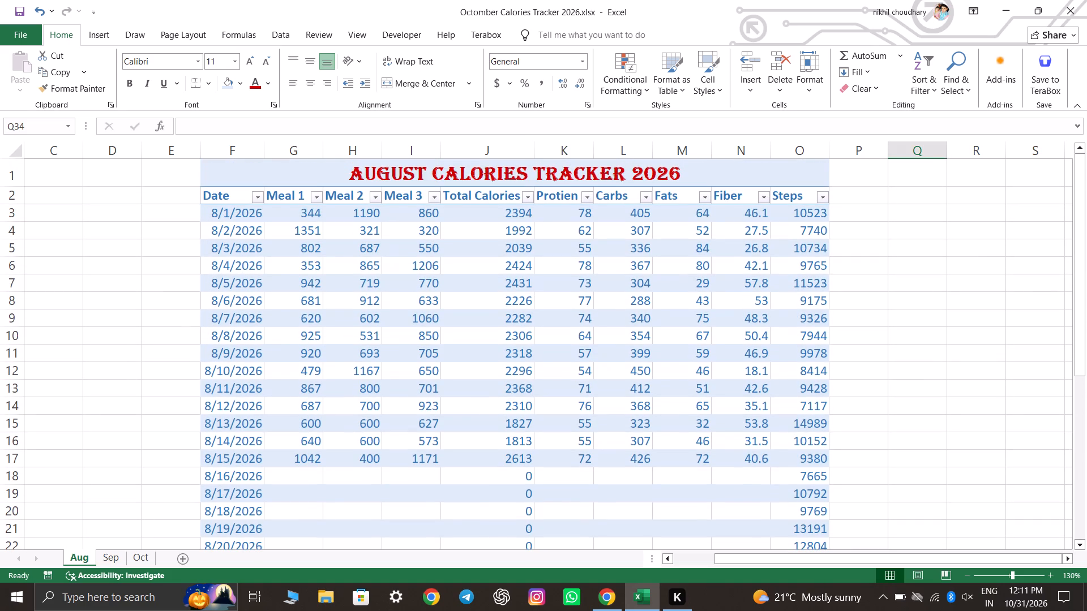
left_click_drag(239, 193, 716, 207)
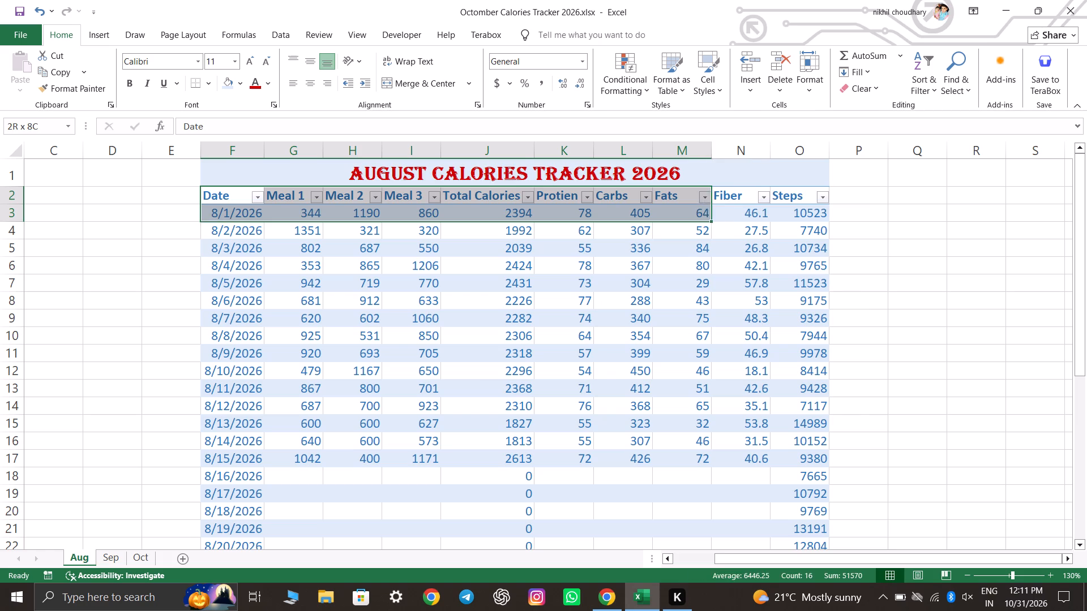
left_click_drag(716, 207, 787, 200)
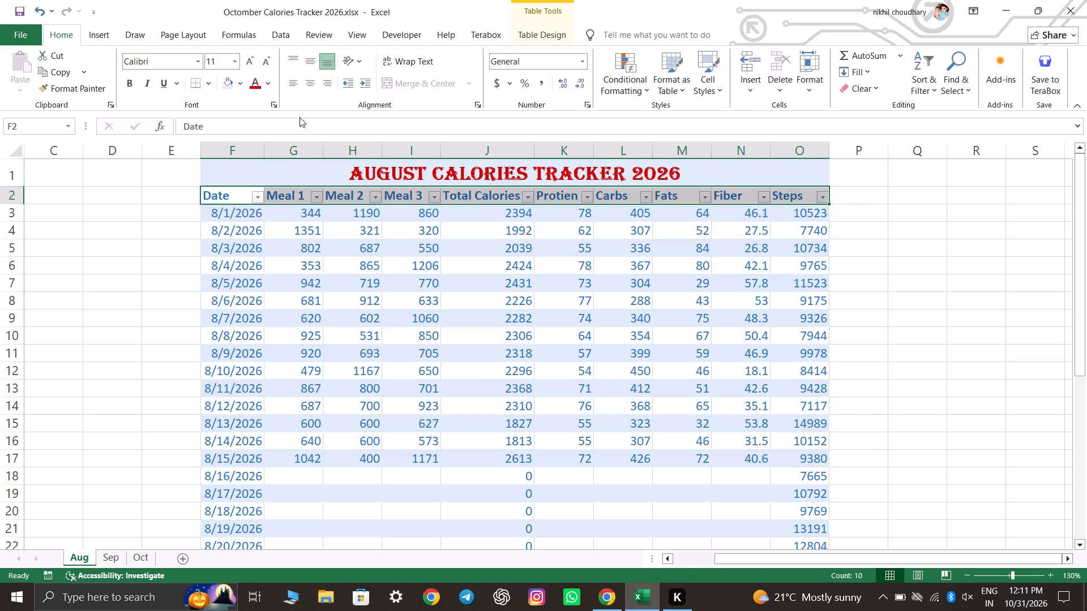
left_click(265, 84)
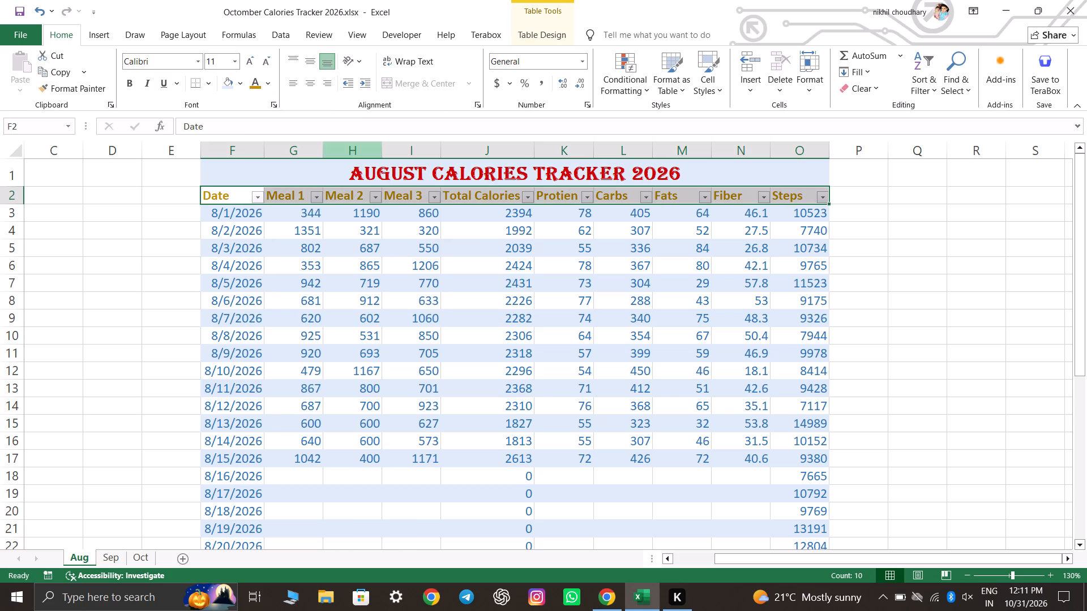
Fill the header row from Date to Steps with a light blue theme colour.
left_click(240, 85)
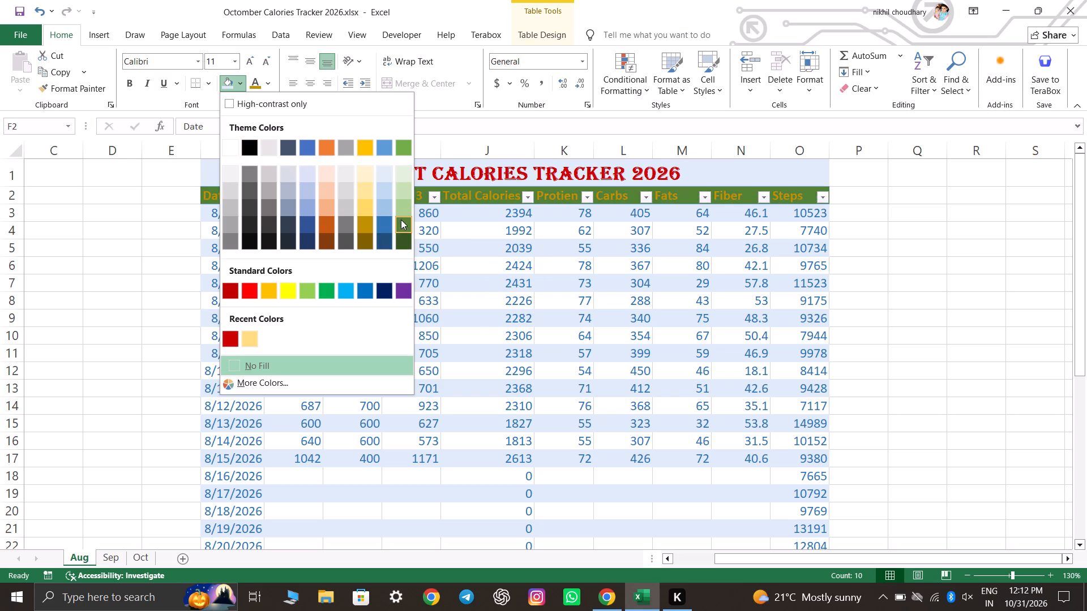
left_click(383, 201)
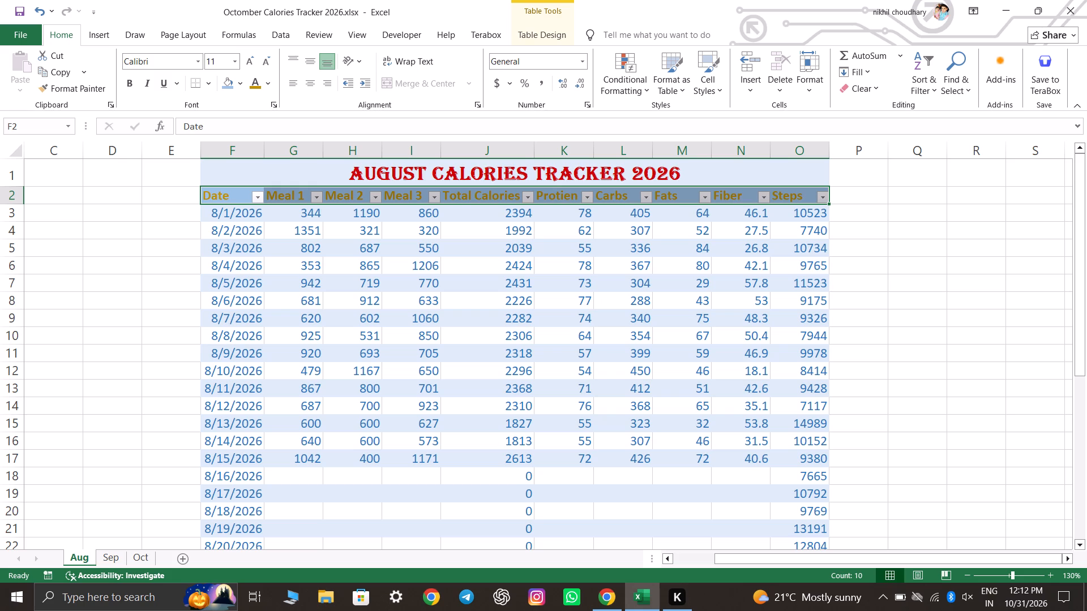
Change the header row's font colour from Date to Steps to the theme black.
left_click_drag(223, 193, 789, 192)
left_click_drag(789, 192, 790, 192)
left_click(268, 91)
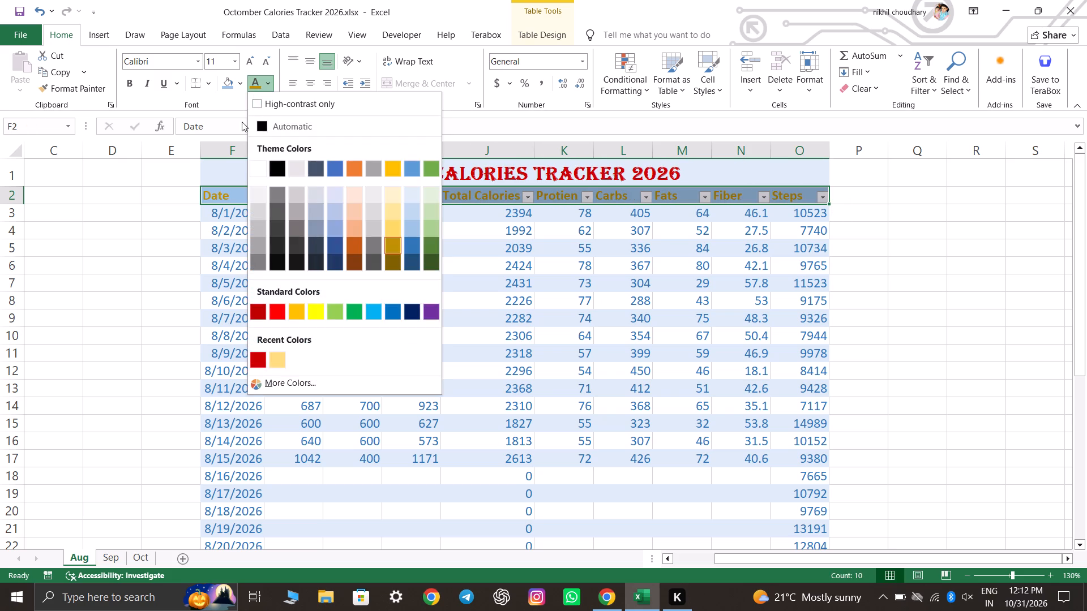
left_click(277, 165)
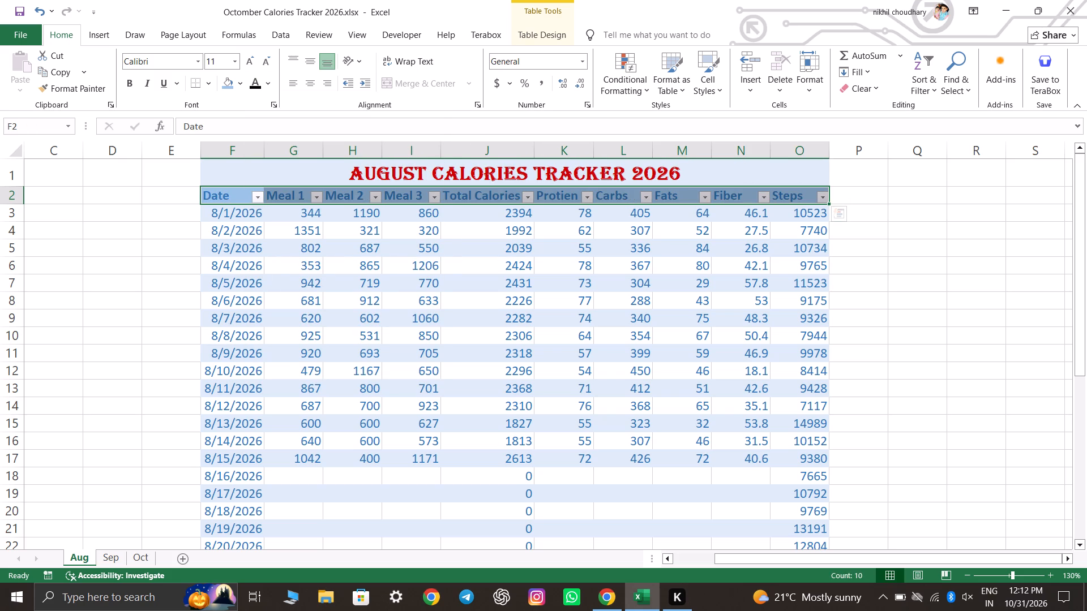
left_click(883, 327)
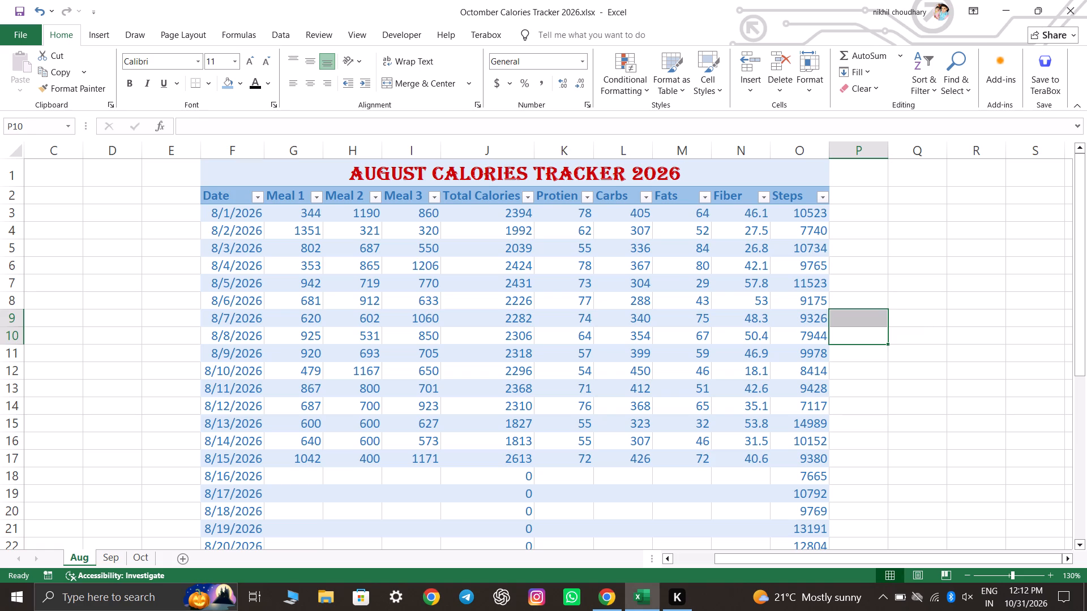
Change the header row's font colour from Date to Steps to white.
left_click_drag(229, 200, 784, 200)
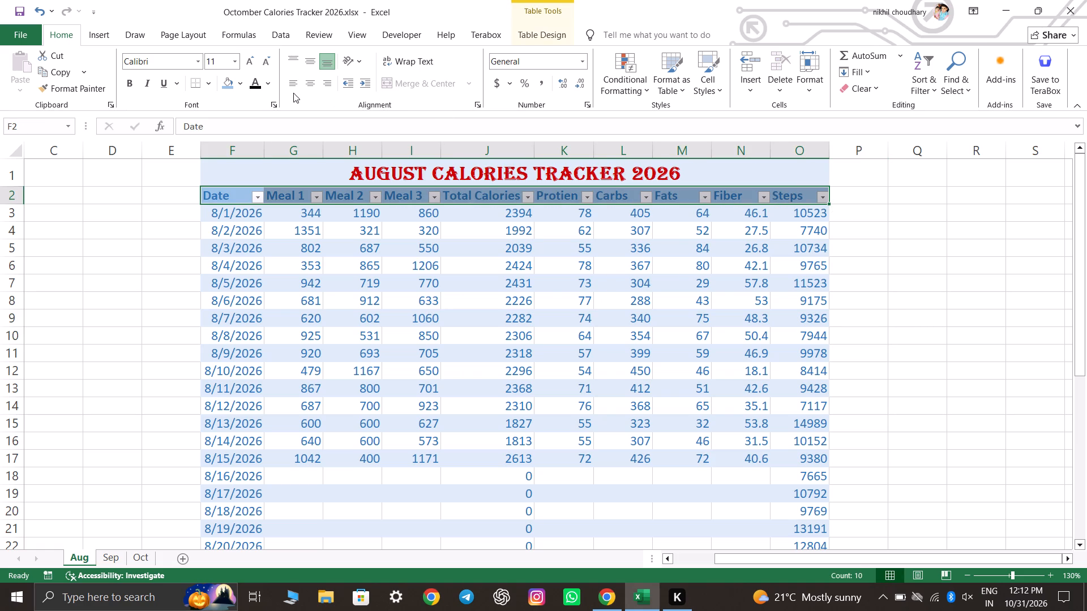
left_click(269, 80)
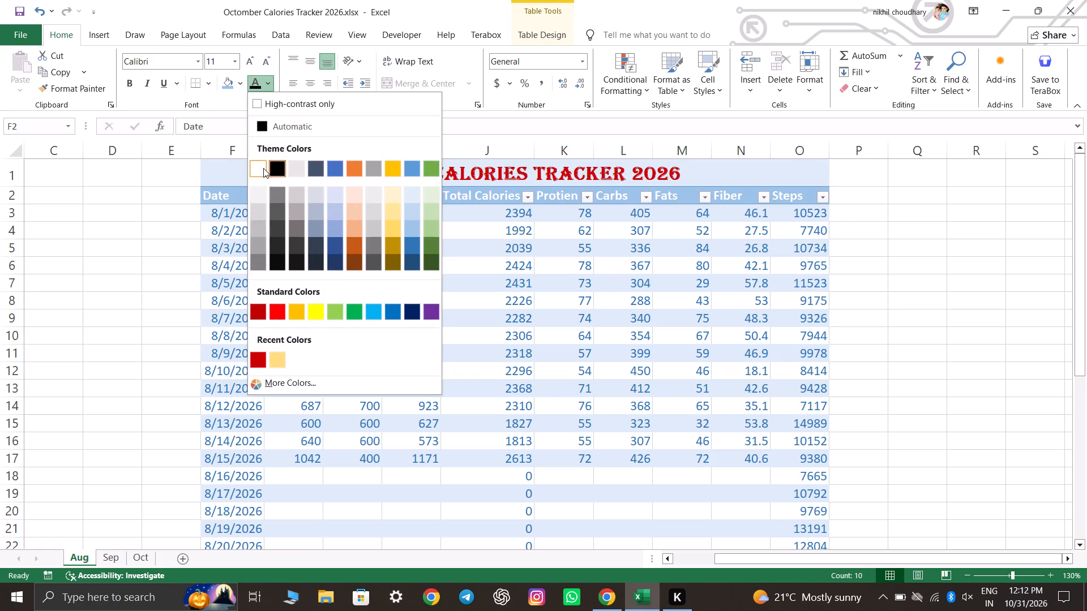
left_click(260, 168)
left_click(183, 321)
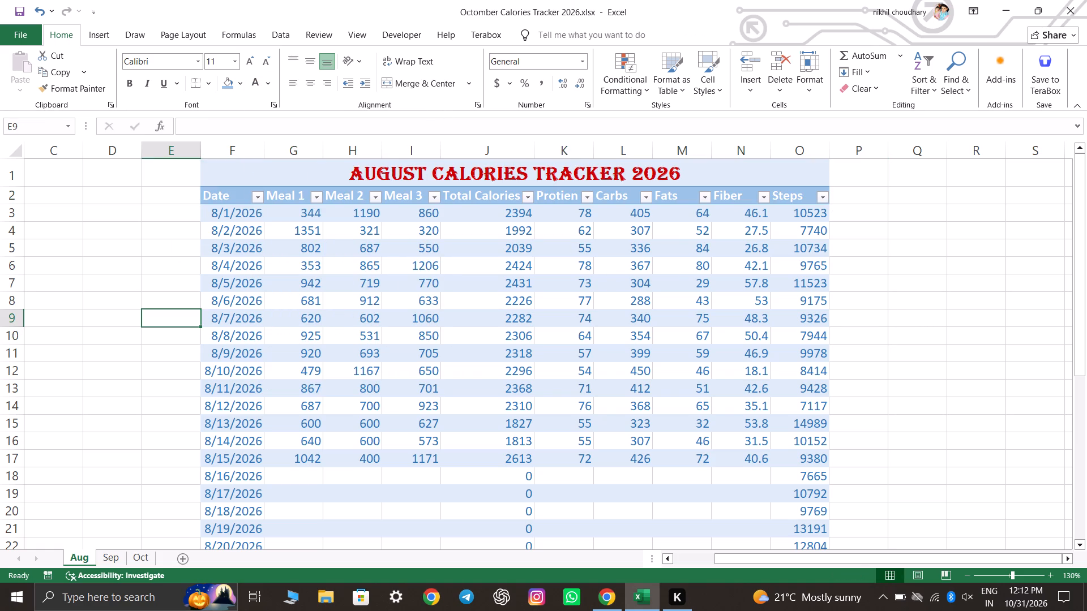
Set the header row's font colour from Date to Steps to the darkest shade beneath the theme black.
left_click_drag(219, 200, 745, 198)
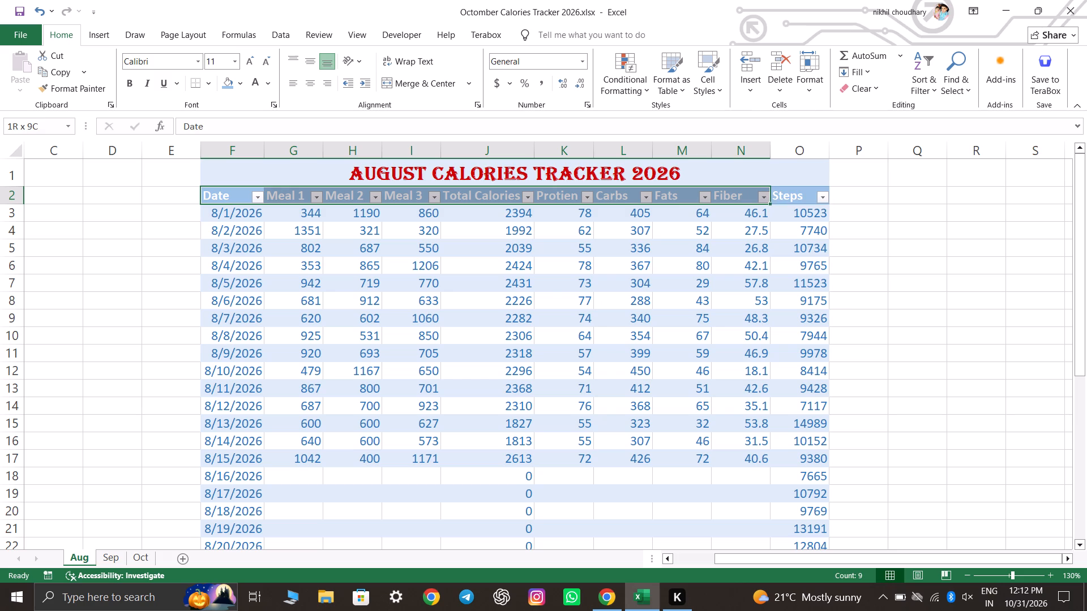
left_click_drag(745, 198, 791, 198)
left_click(269, 85)
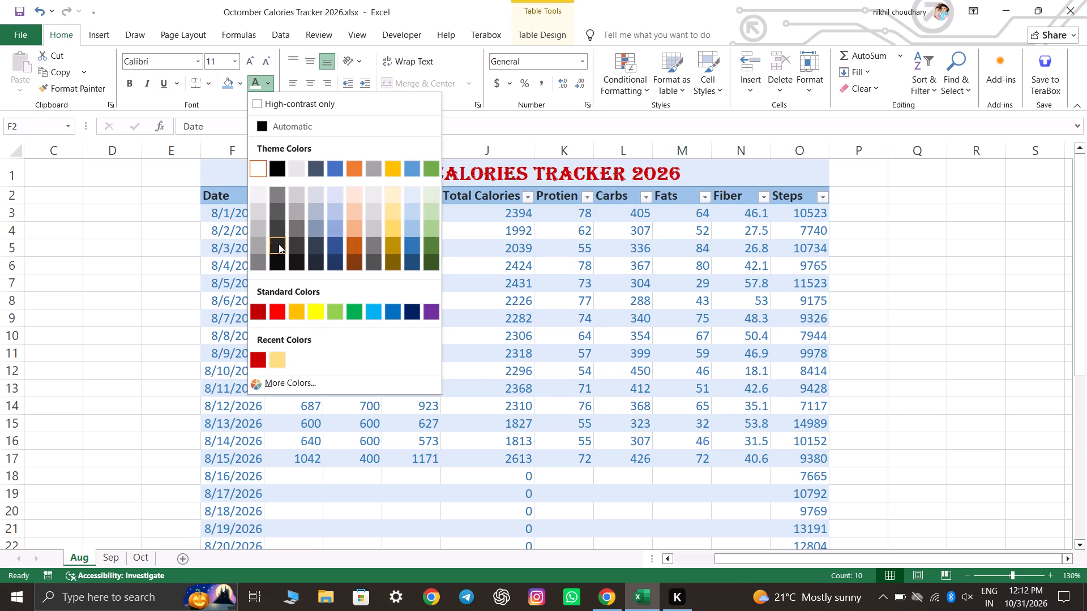
left_click(279, 259)
left_click(854, 309)
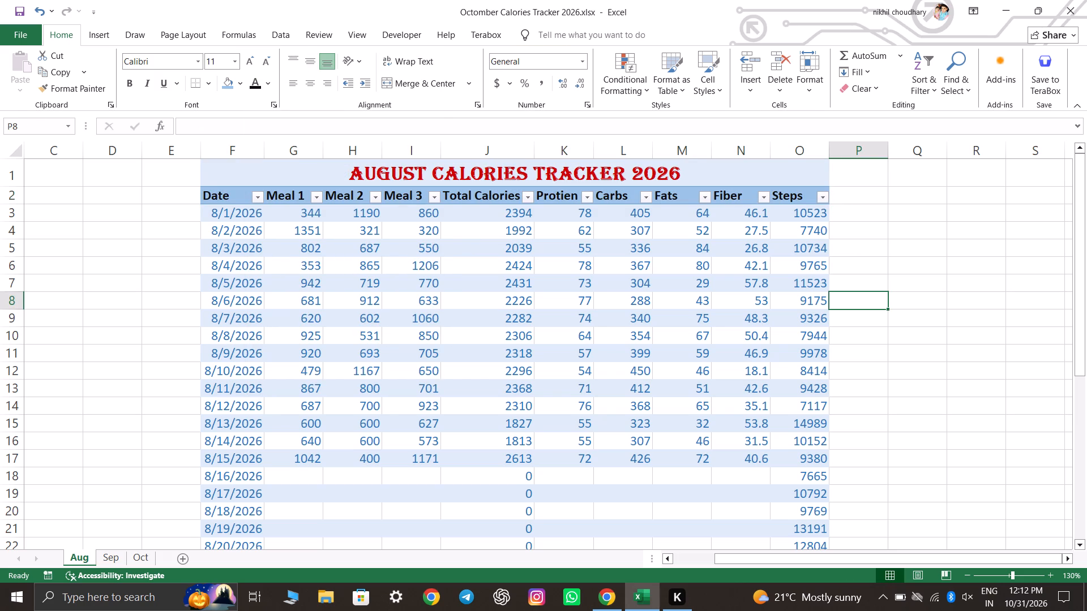
Review the August table from the formatted header row down to the averages in the total row.
left_click(125, 322)
scroll(451, 399, "down", 10)
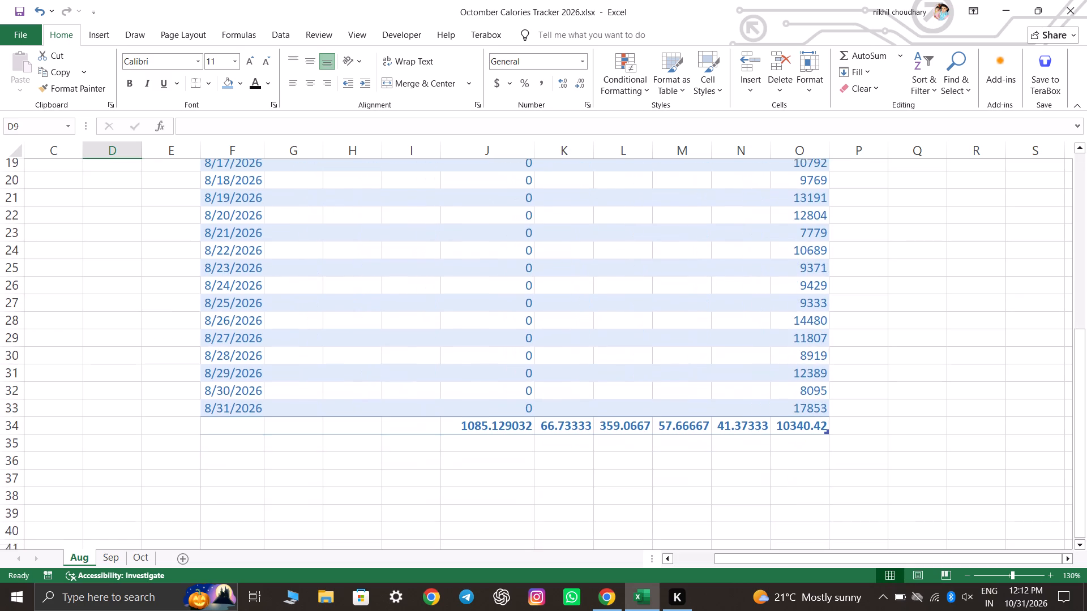
scroll(483, 396, "down", 1)
scroll(1024, 444, "up", 3)
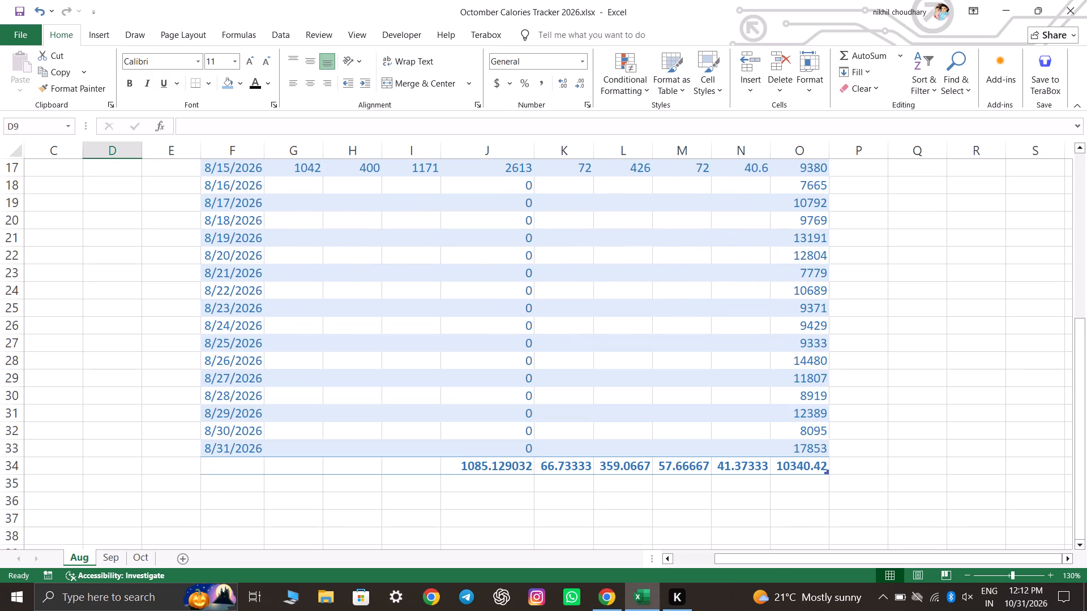
scroll(1017, 438, "up", 8)
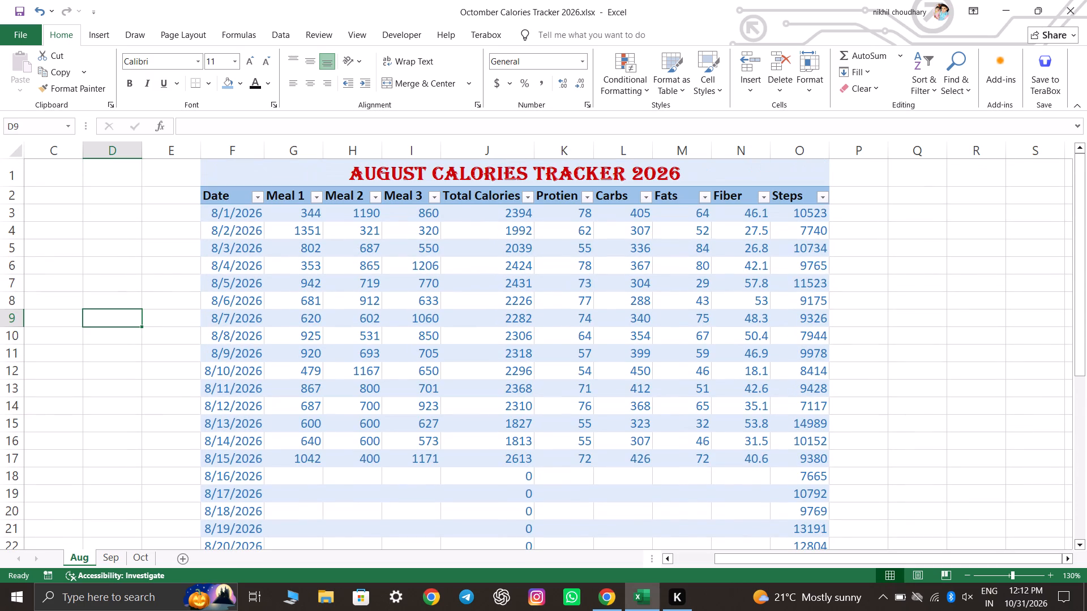
scroll(972, 429, "up", 3)
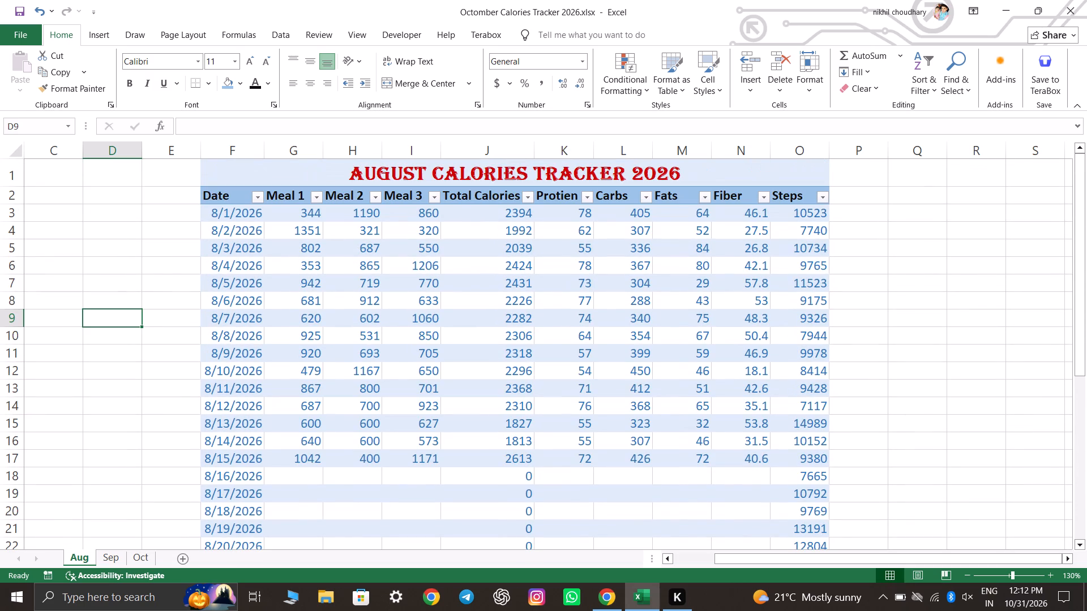
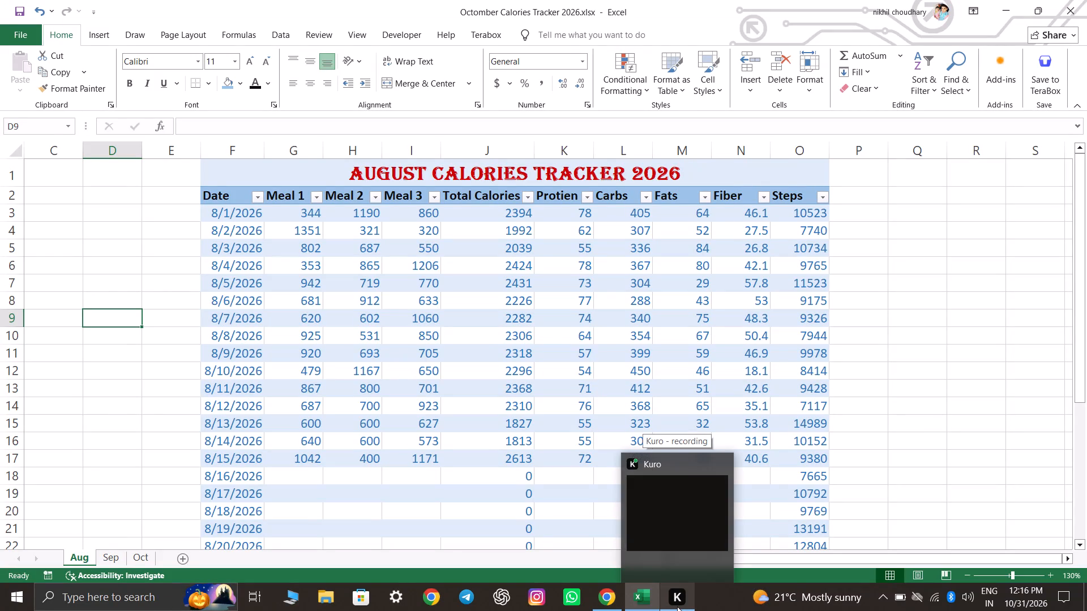
Fill the total row, from the Date column to the Steps column, with the standard light green.
left_click(445, 496)
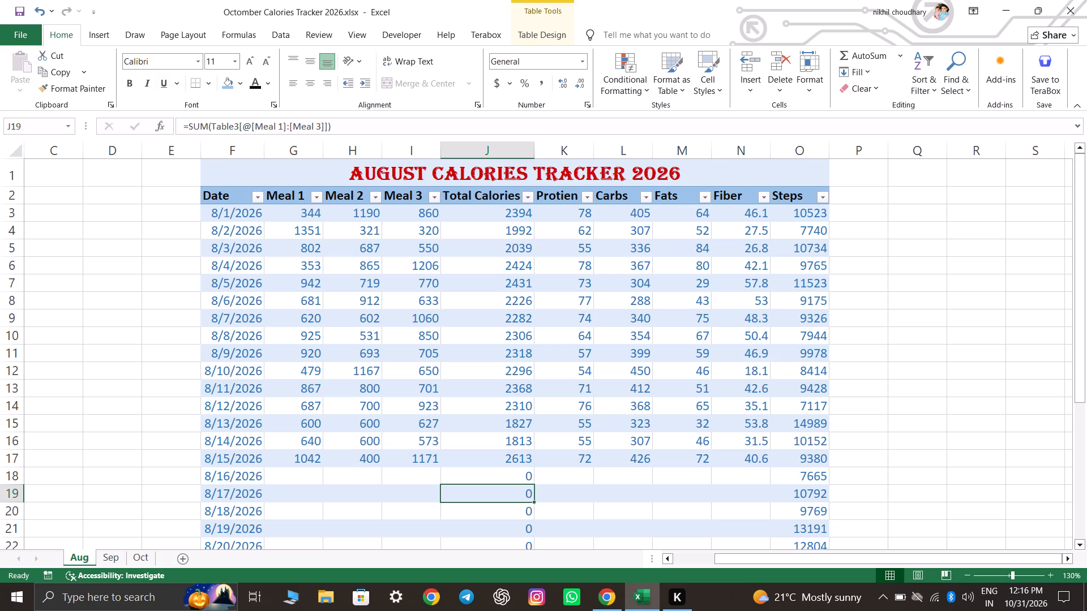
scroll(853, 407, "down", 8)
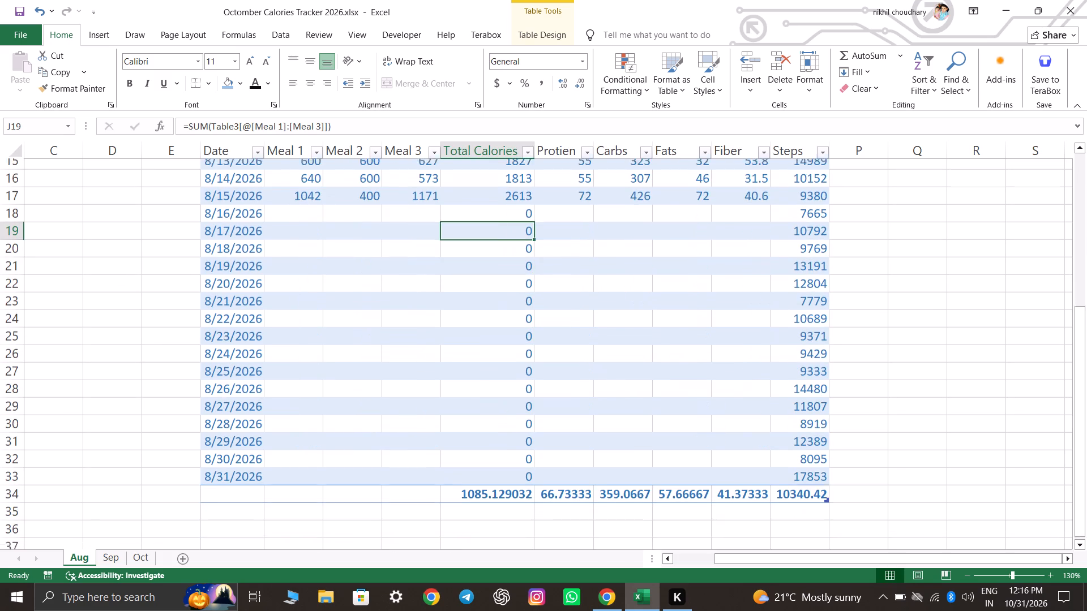
left_click_drag(254, 467, 671, 480)
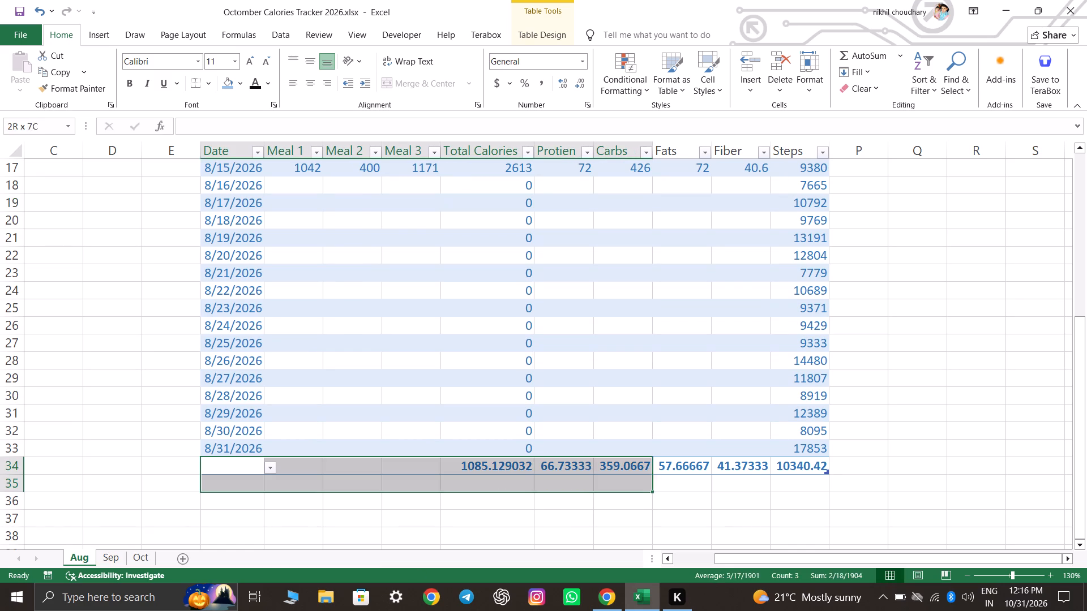
left_click_drag(671, 480, 774, 475)
left_click(596, 466)
left_click_drag(244, 472, 341, 469)
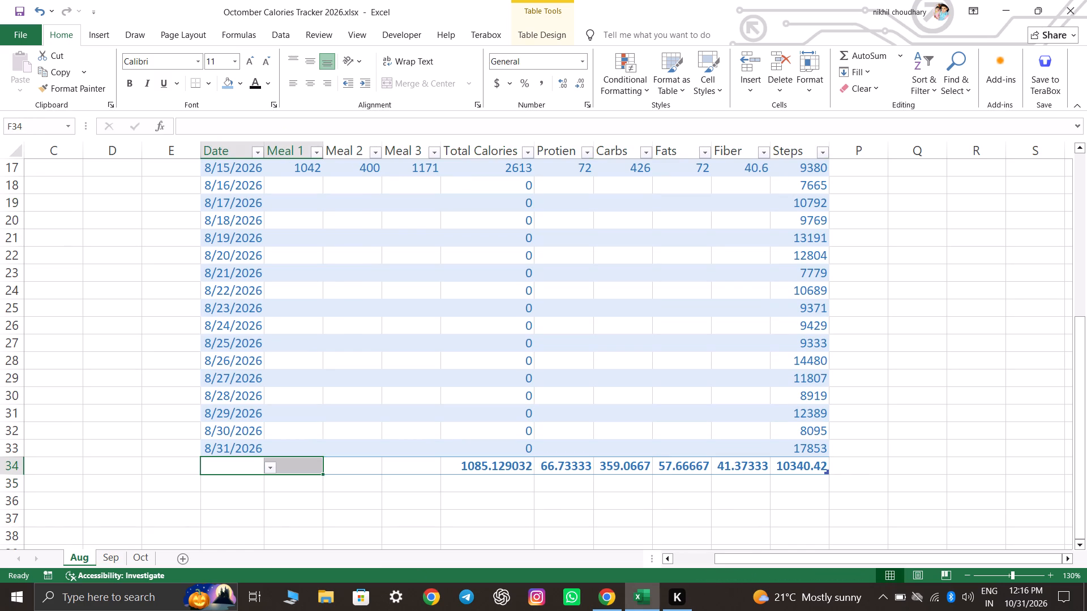
left_click_drag(341, 469, 798, 464)
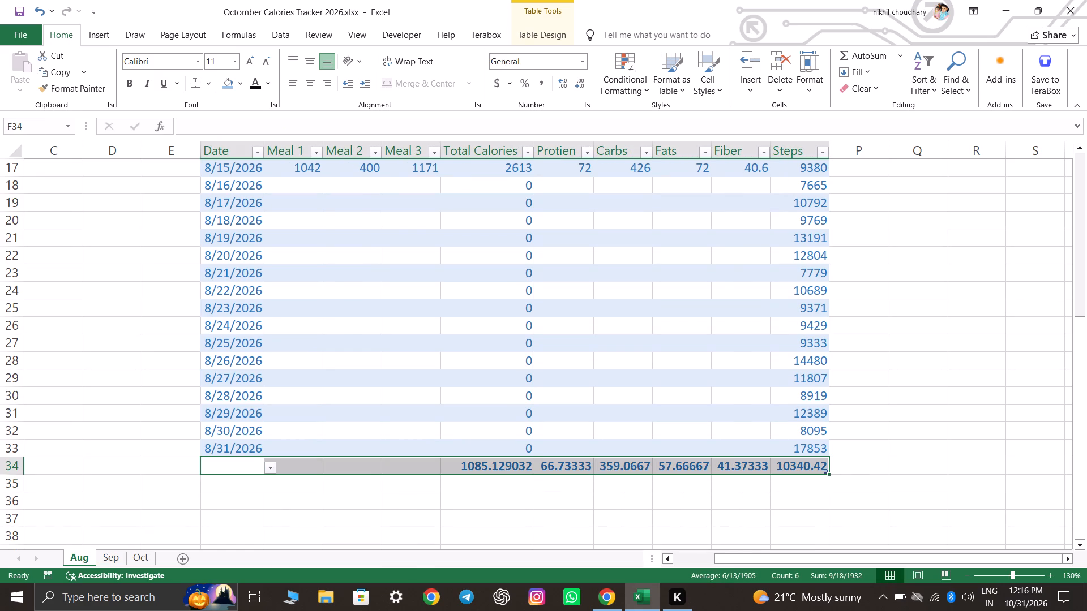
left_click(236, 83)
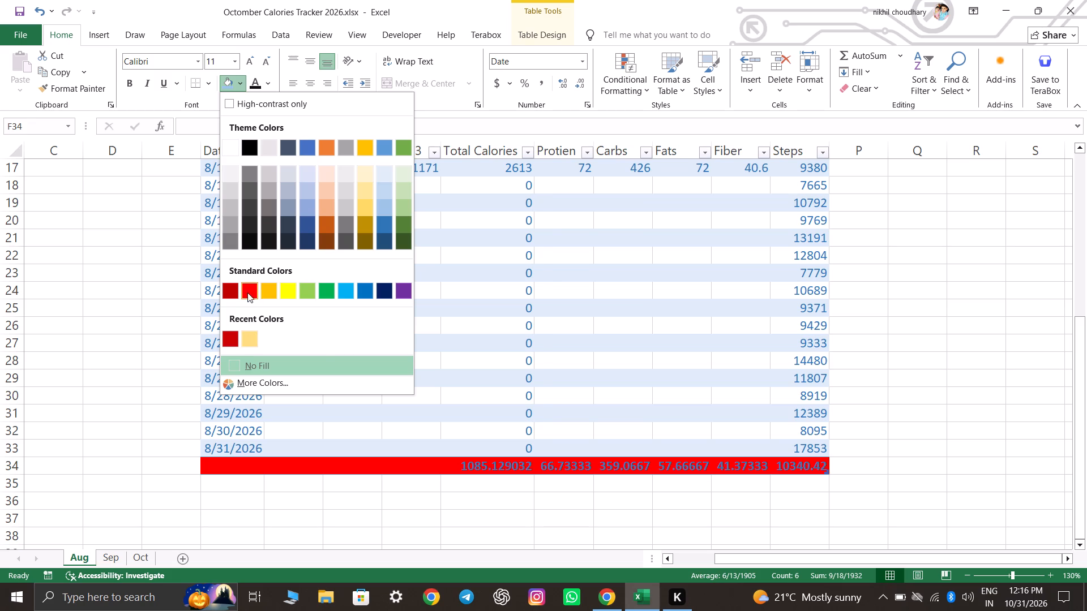
left_click(309, 298)
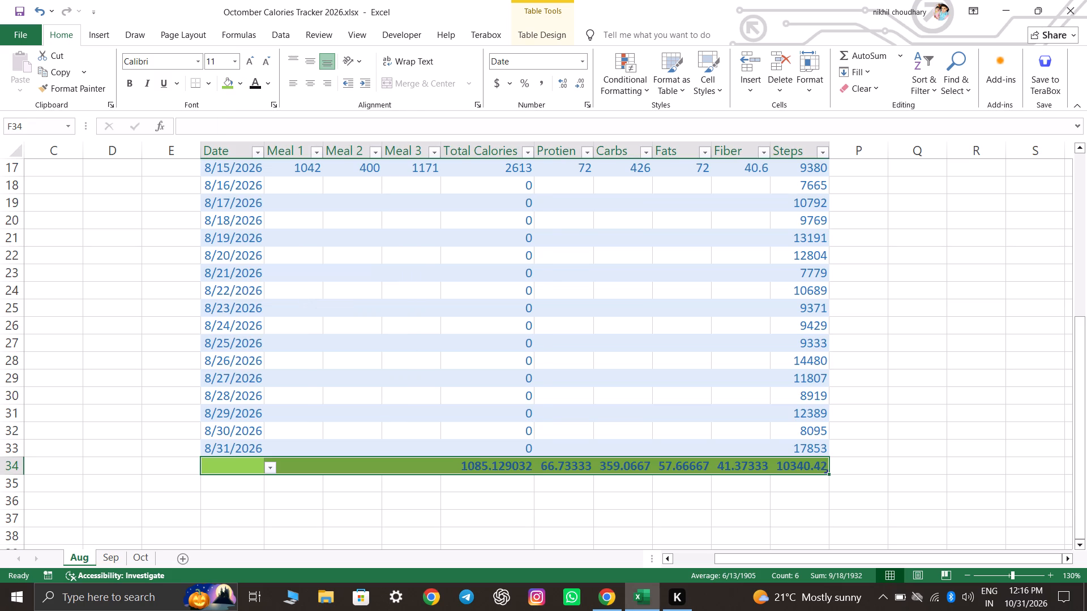
Set the total row's font colour to the darkest shade beneath the theme blue.
left_click(268, 83)
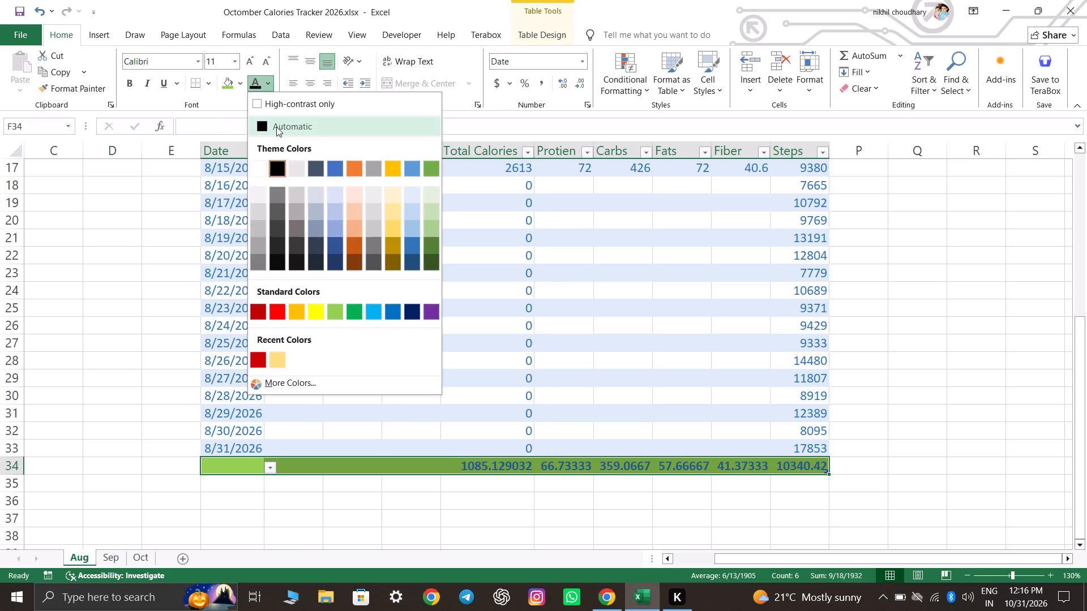
left_click(329, 256)
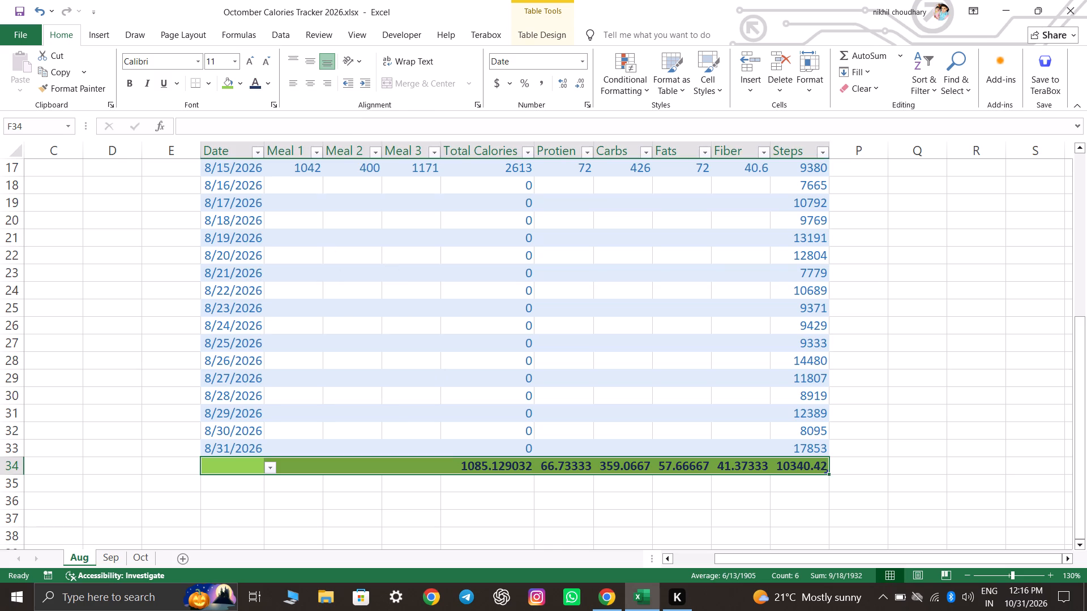
left_click(944, 464)
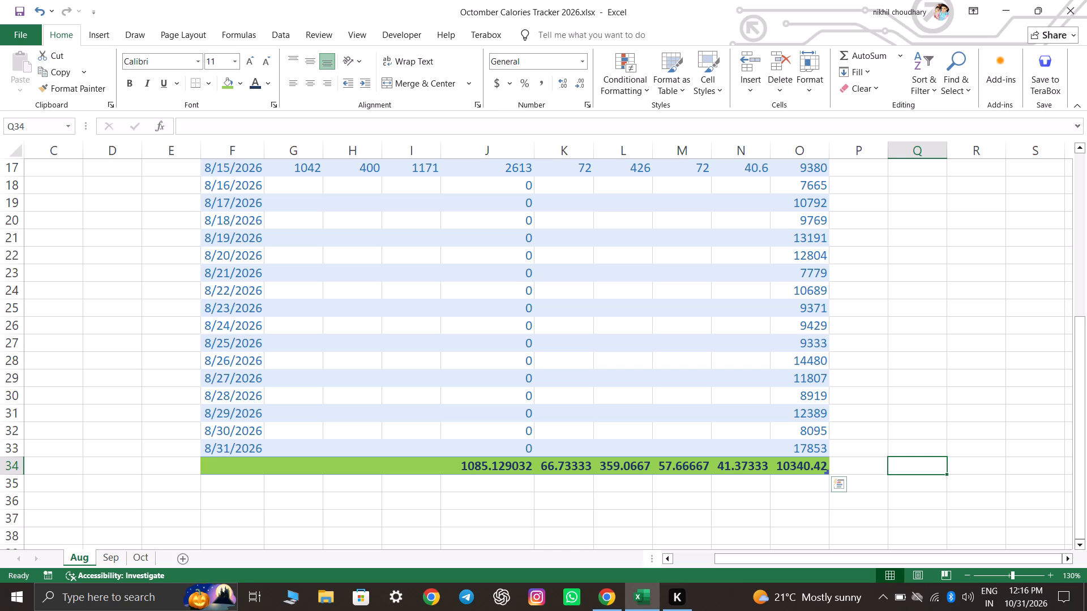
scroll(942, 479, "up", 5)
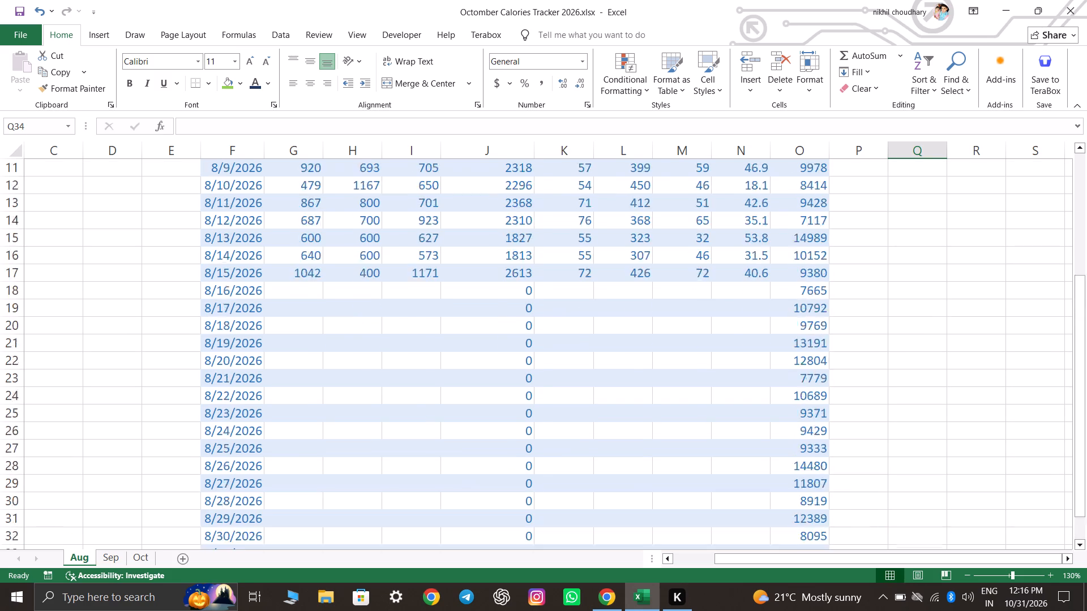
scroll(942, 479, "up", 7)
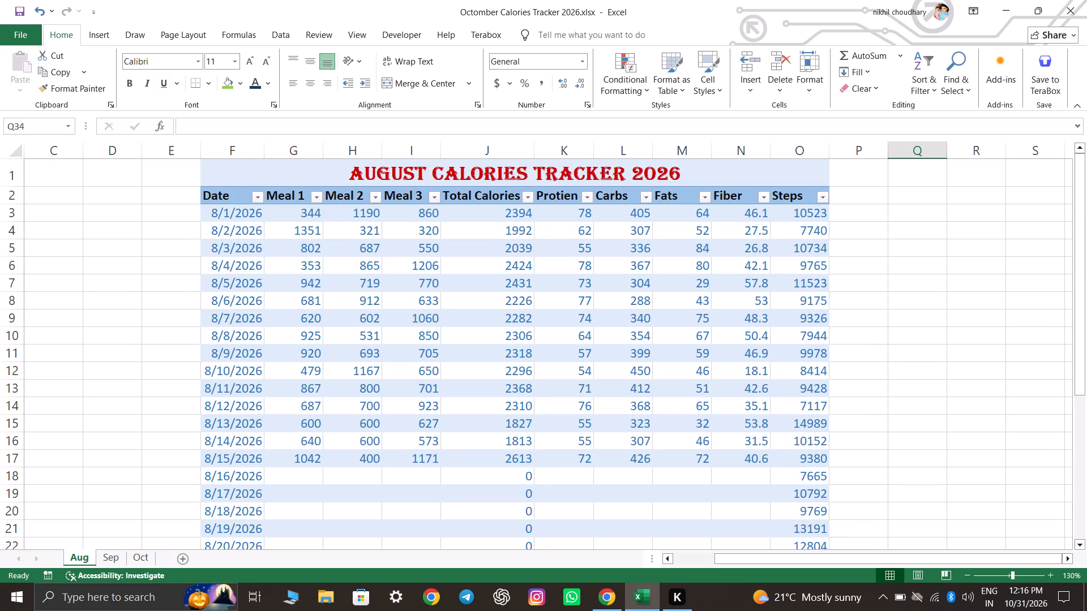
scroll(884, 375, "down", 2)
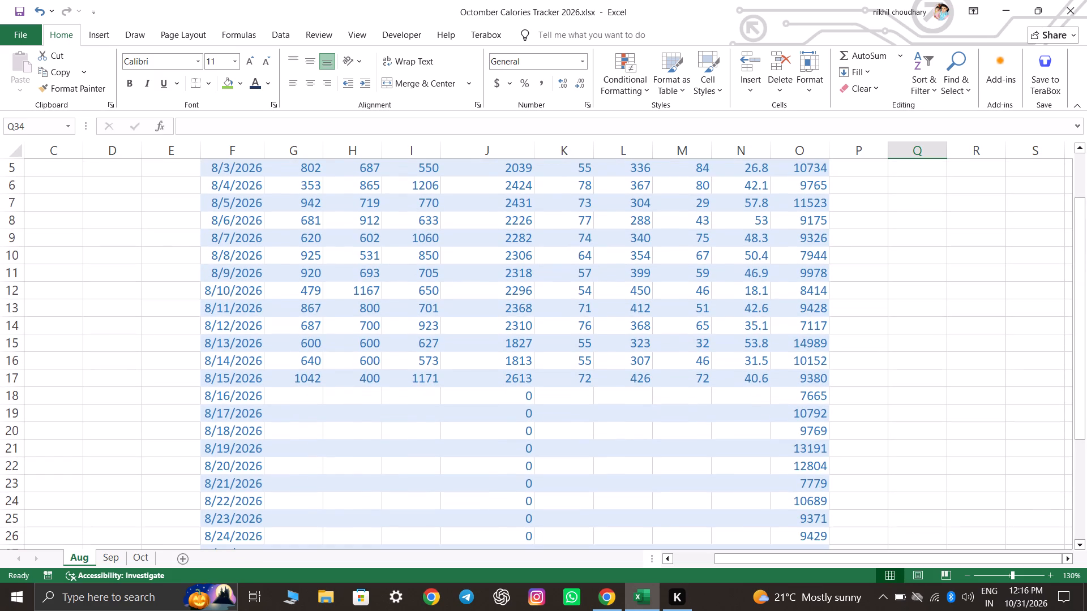
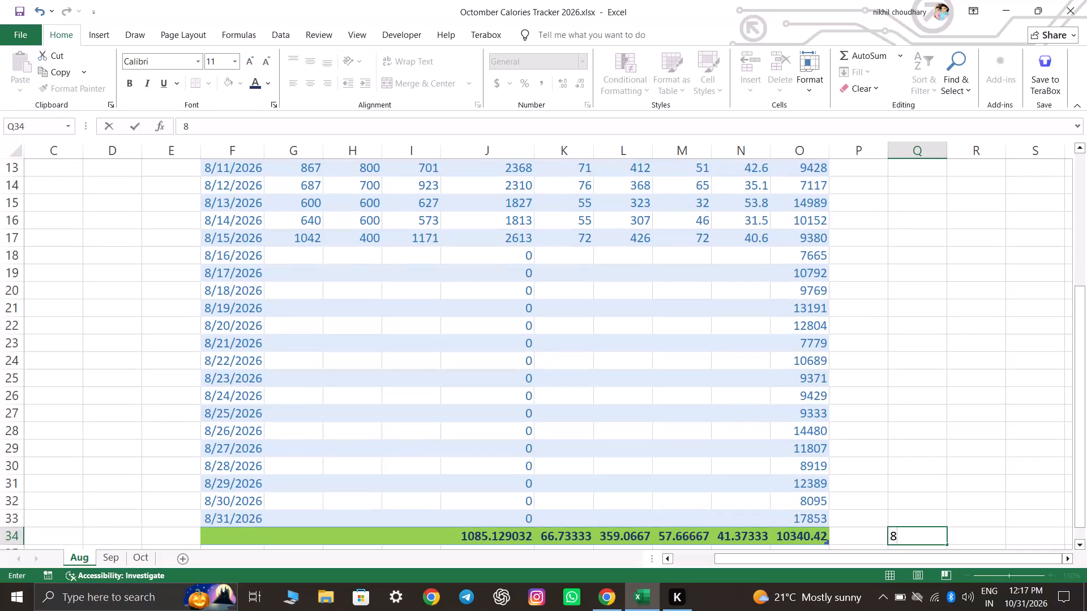
Enter the 8/16/2026 meal calories: 800 for Meal 1, 891 for Meal 2 and 735 for Meal 3.
key("BackSpace")
left_click(297, 252)
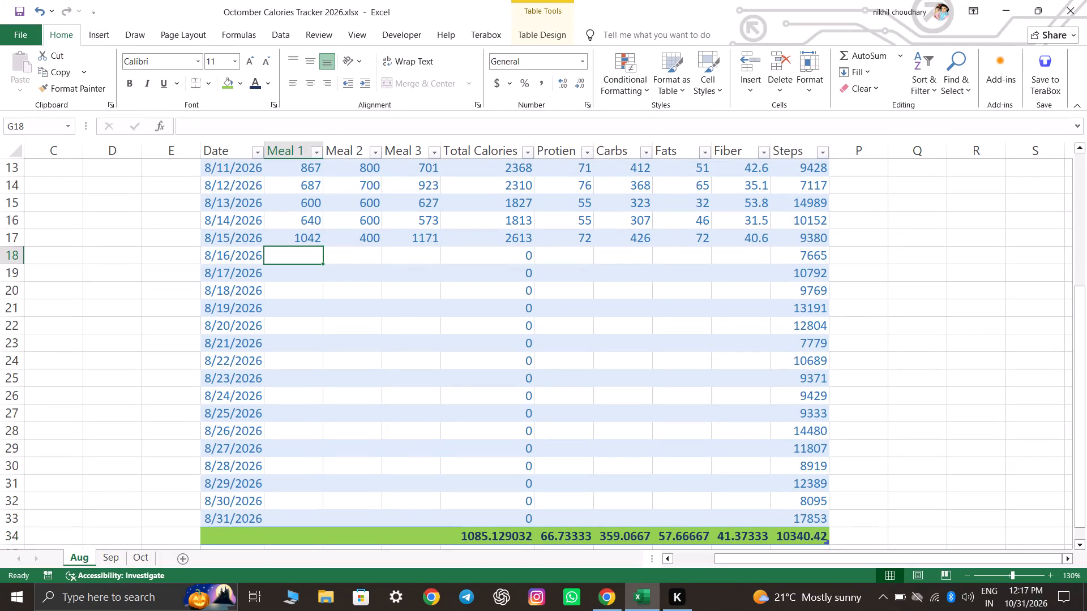
type("800")
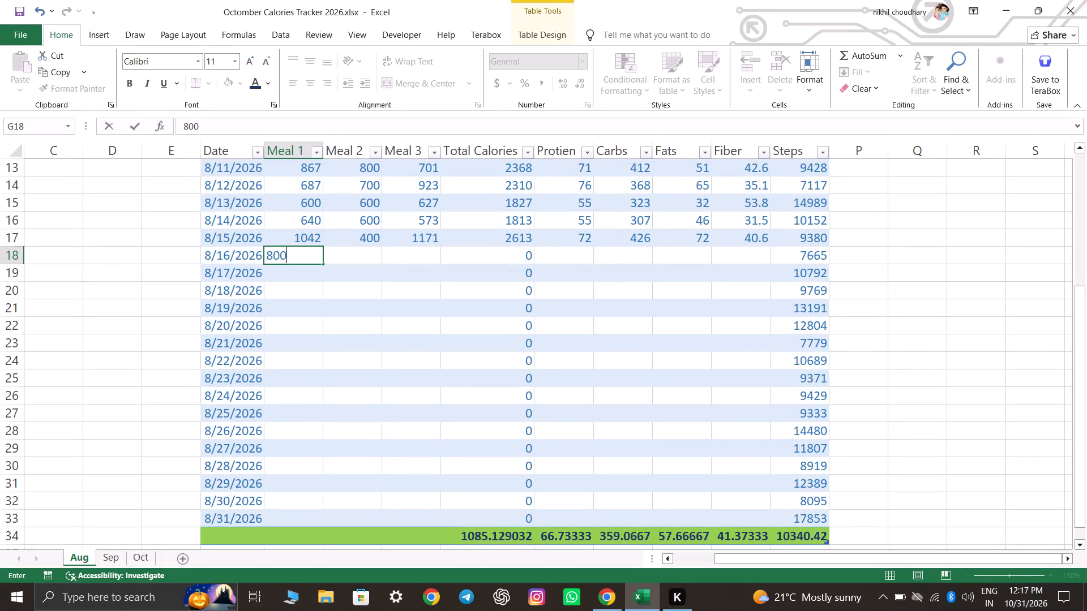
key("Right")
type("89")
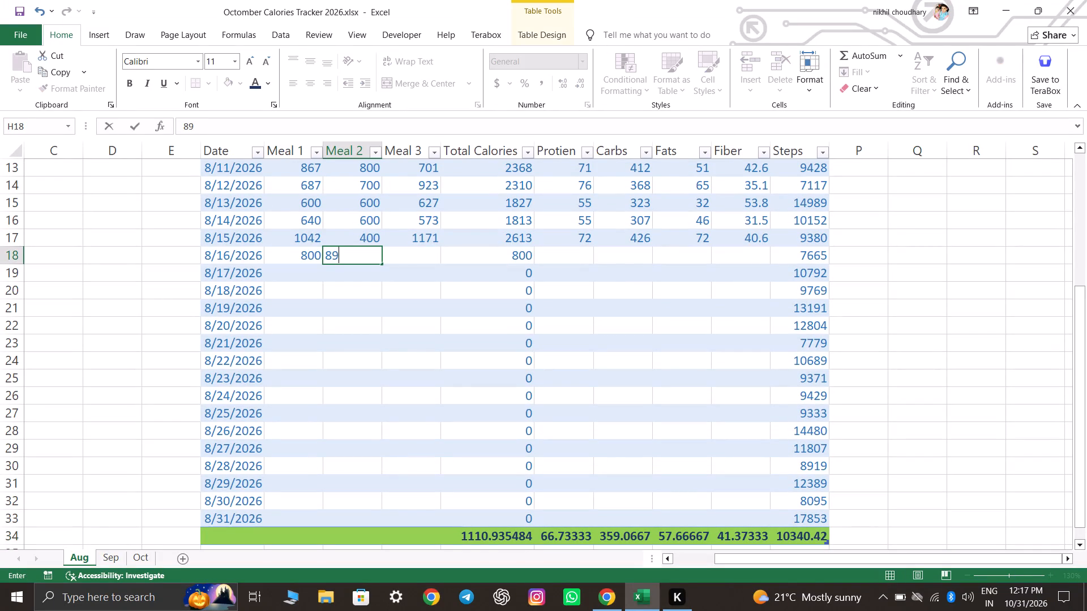
key("1")
key("Right")
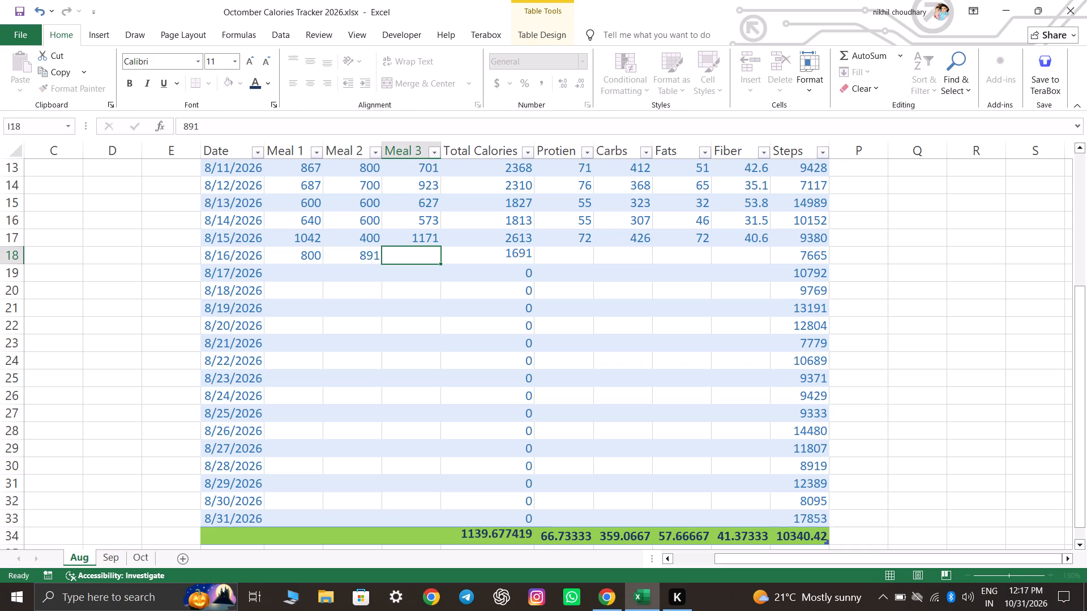
type("735")
key("Right")
Enter the 8/16/2026 protein as the sum =42+28 and the carbs as =240+136.
key("Right")
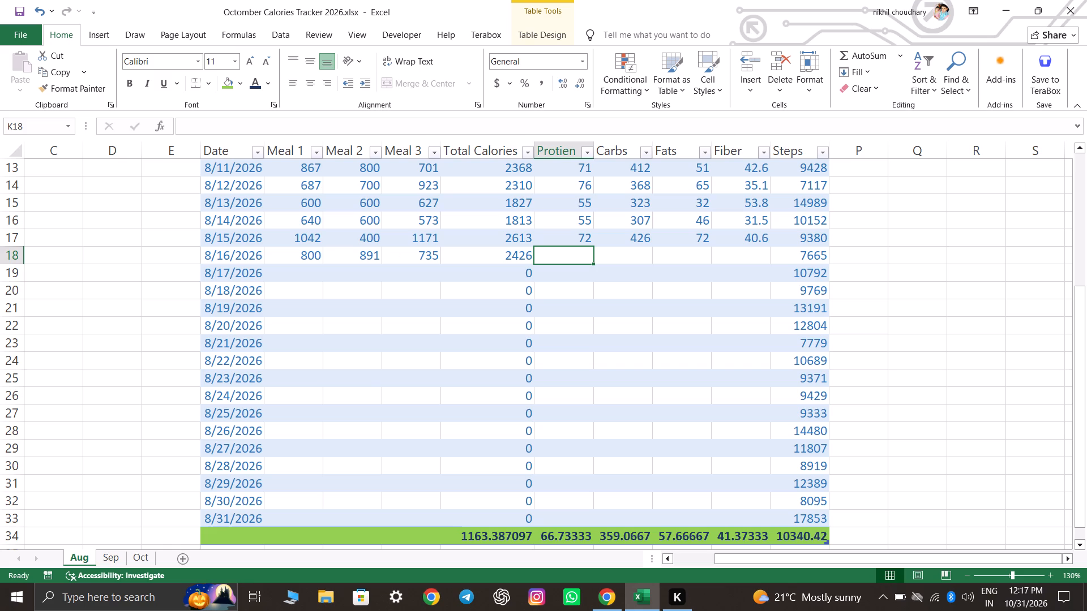
key("equal")
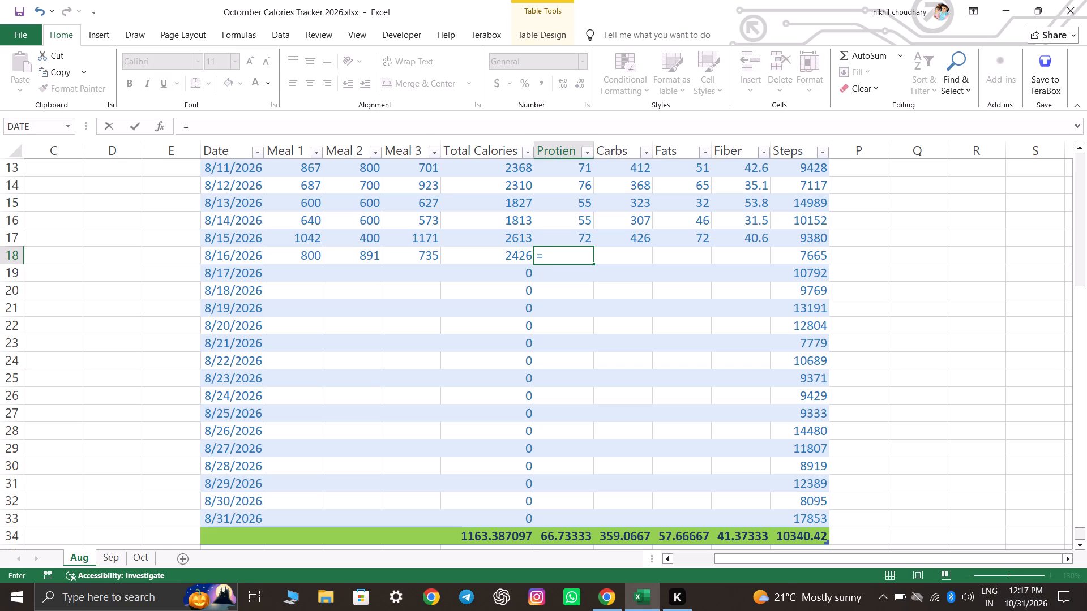
type("42+")
key("2")
key("8")
key("Right")
key("equal")
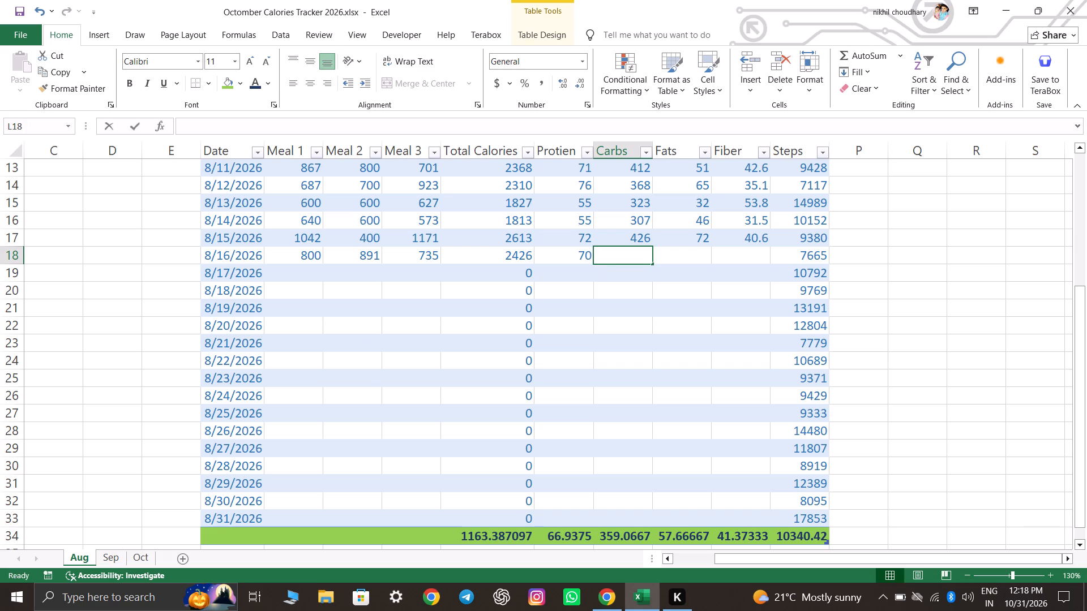
type("240")
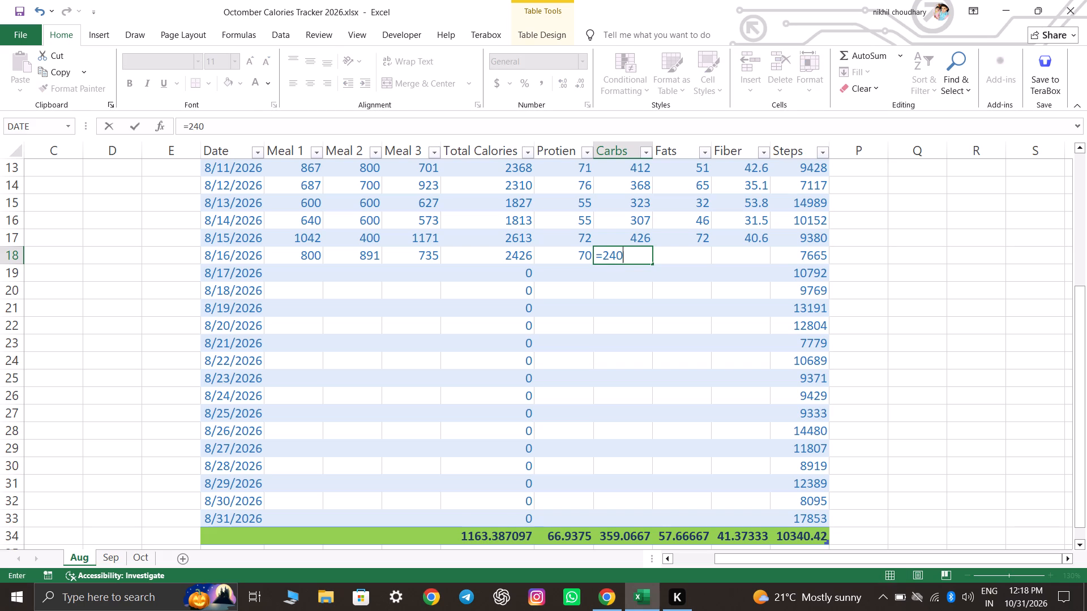
type("+136")
key("Right")
Enter the 8/16/2026 fats as the sum =64+10 and the fiber as =12.1+22.3.
key("equal")
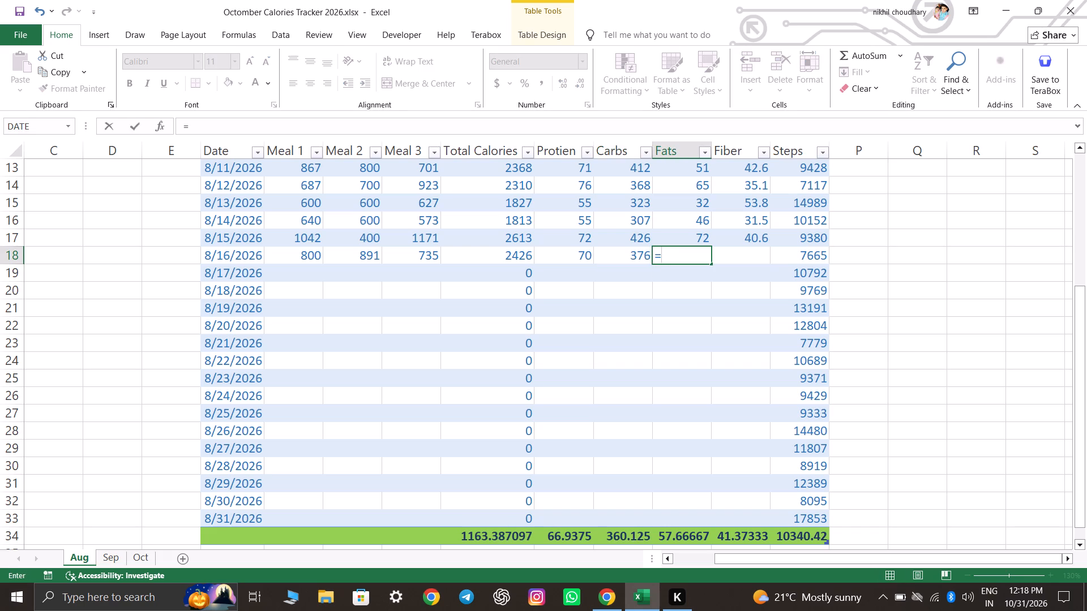
type("64+10")
key("Right")
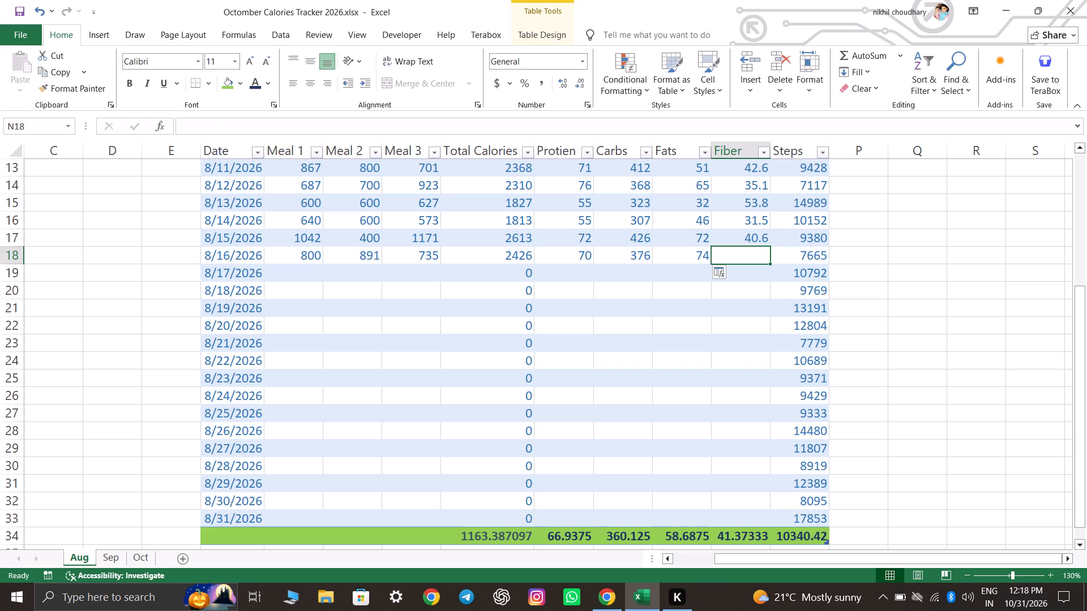
key("equal")
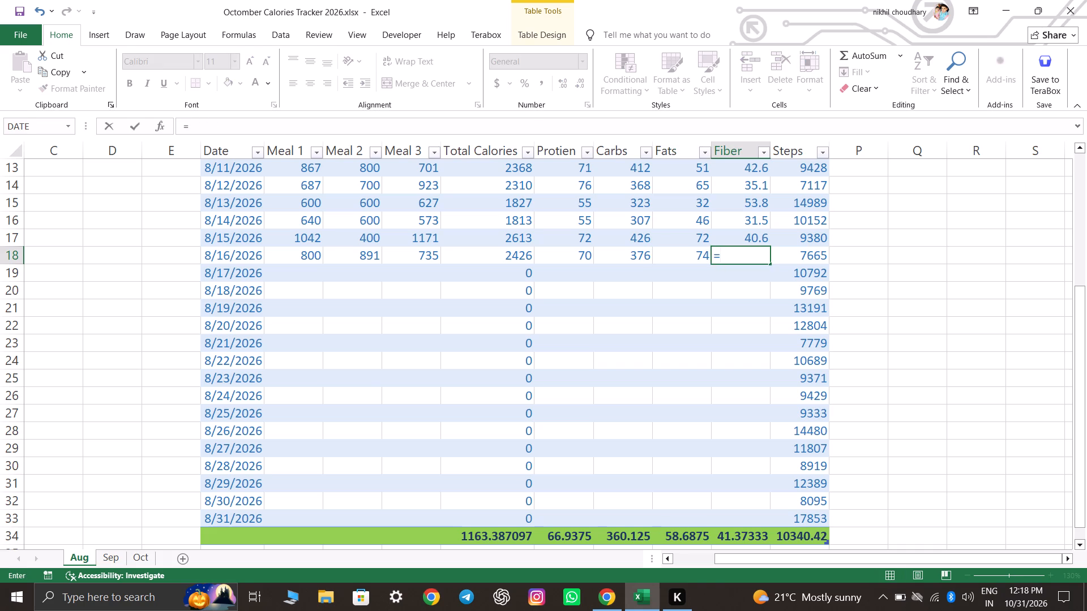
type("12.1")
key("plus")
type("22.3")
key("Return")
Enter the 8/17/2026 meal calories: 808 for Meal 1, 780 for Meal 2 and 730 for Meal 3.
key("Left")
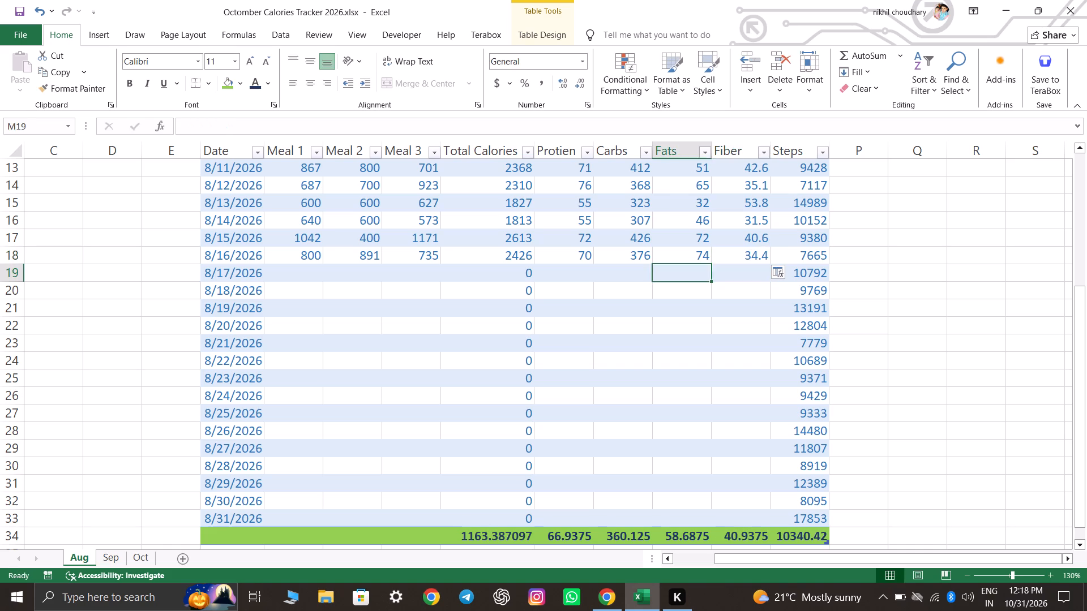
key("Left")
key("Left")
key("Left")
key("Left")
key("Left")
key("Left")
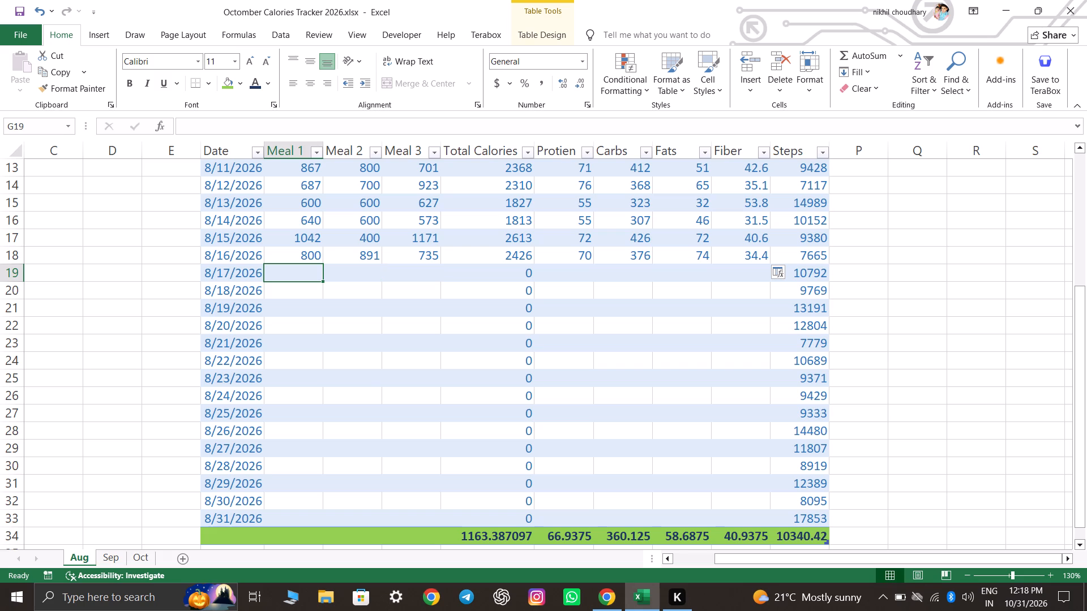
type("808")
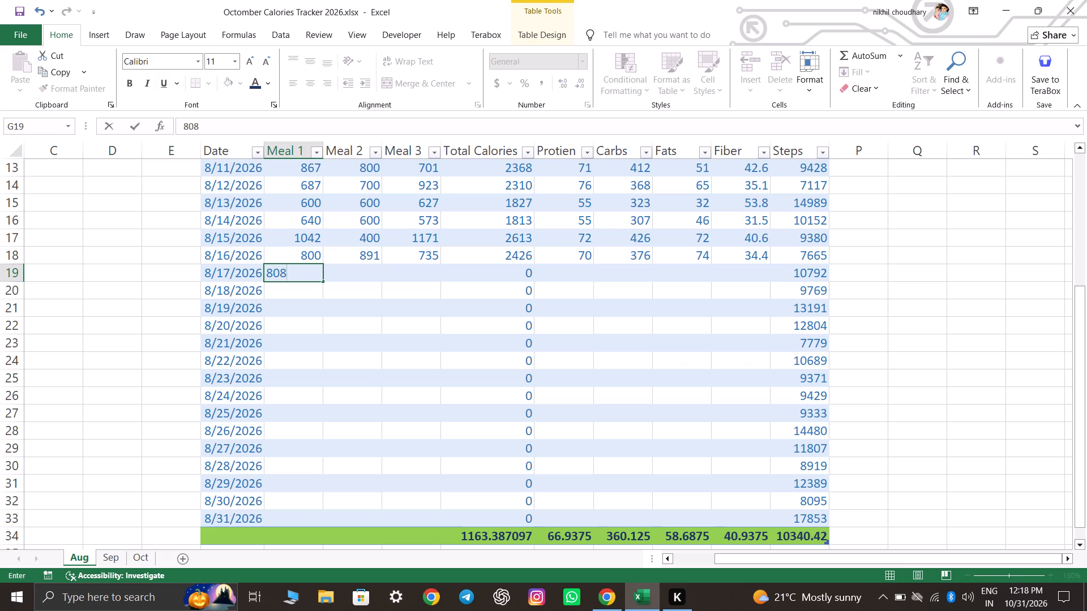
key("Right")
type("780")
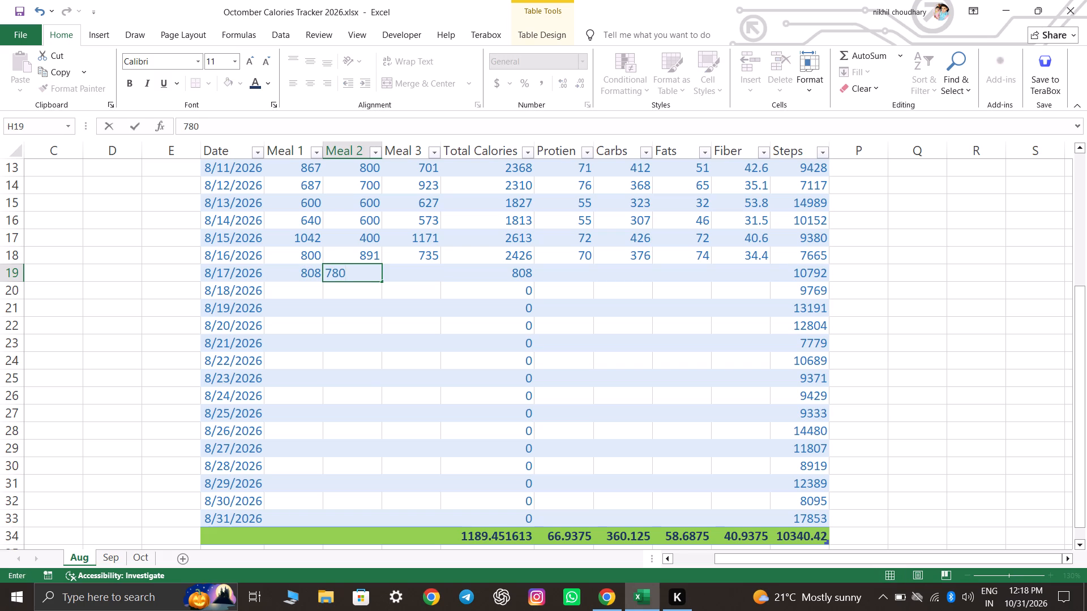
key("Right")
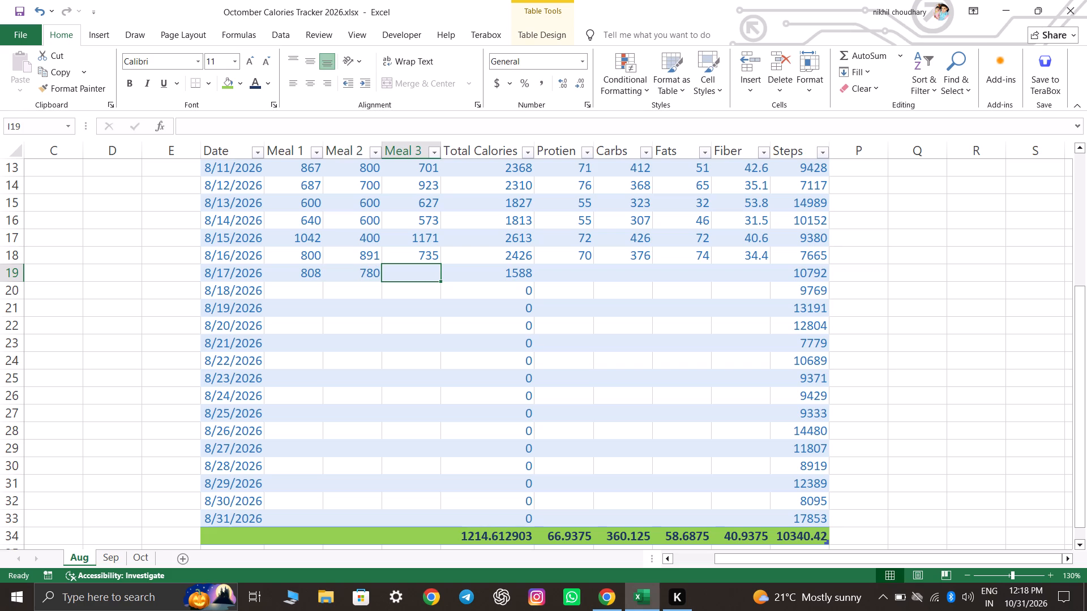
type("730")
key("Right")
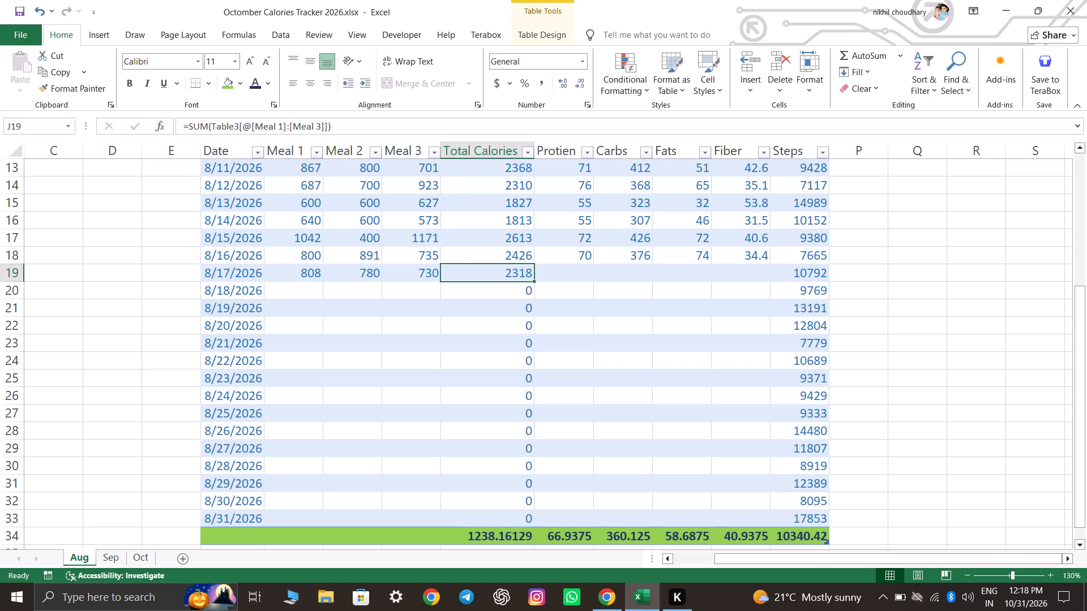
Enter the 8/17/2026 protein as the sum =19+12+26 and the carbs as =137+142+129.
key("Right")
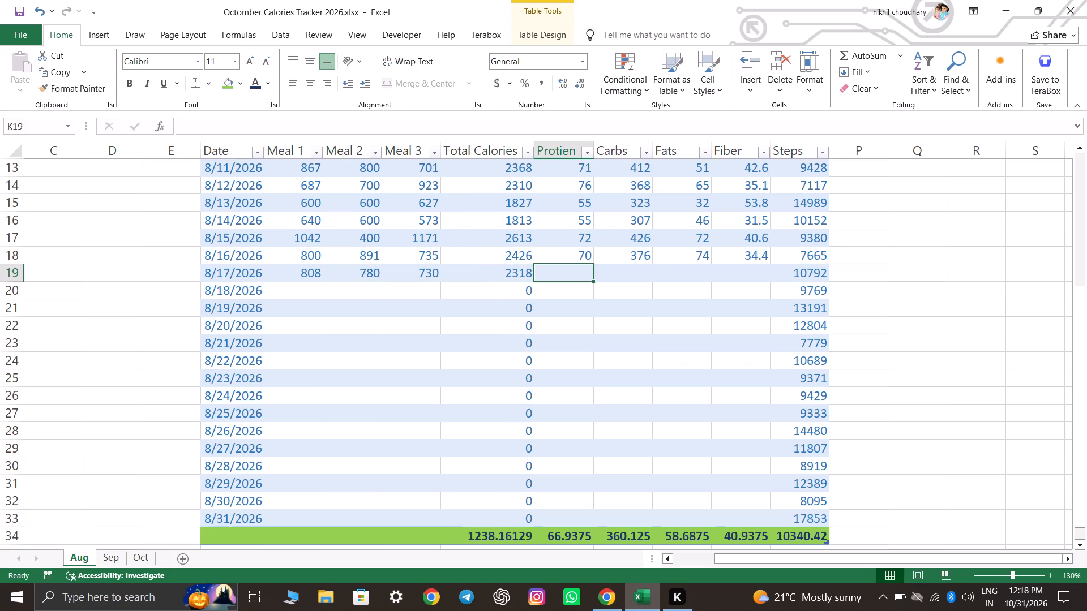
key("equal")
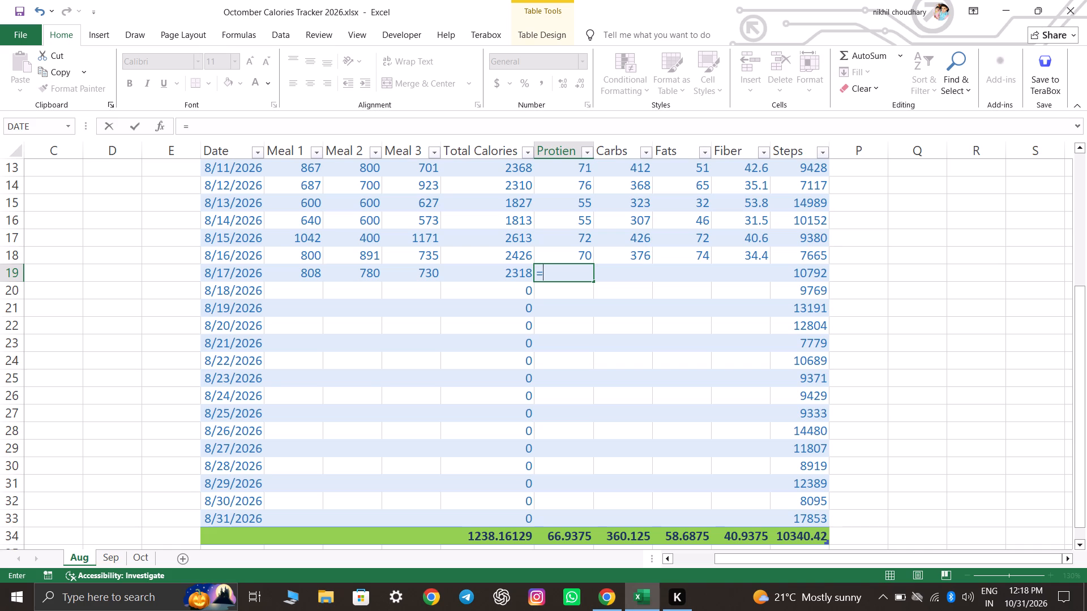
type("19+")
type("12+")
type("26")
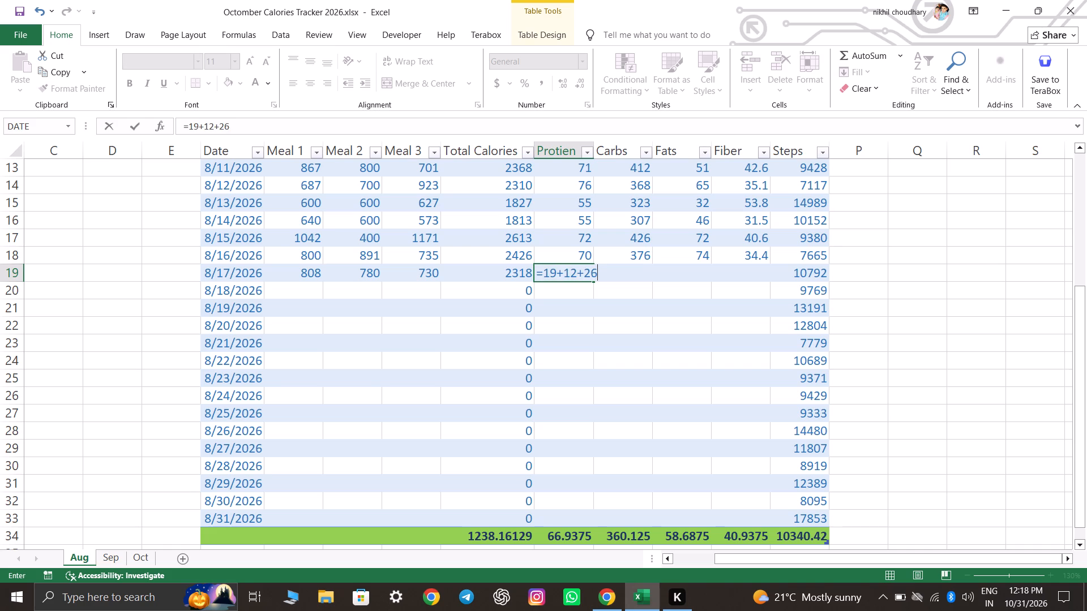
key("Right")
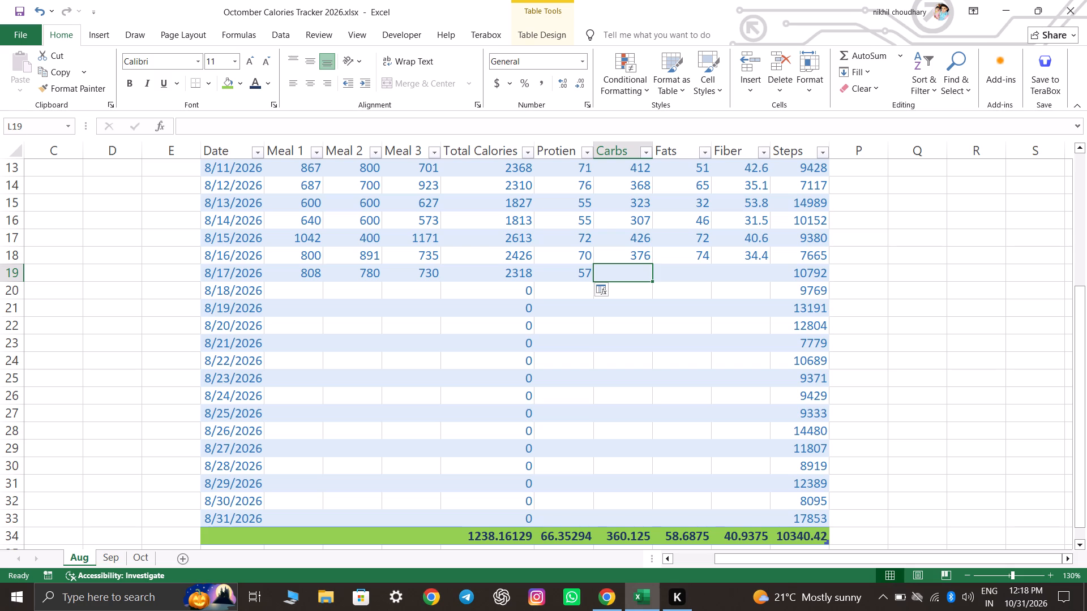
key("equal")
type("137")
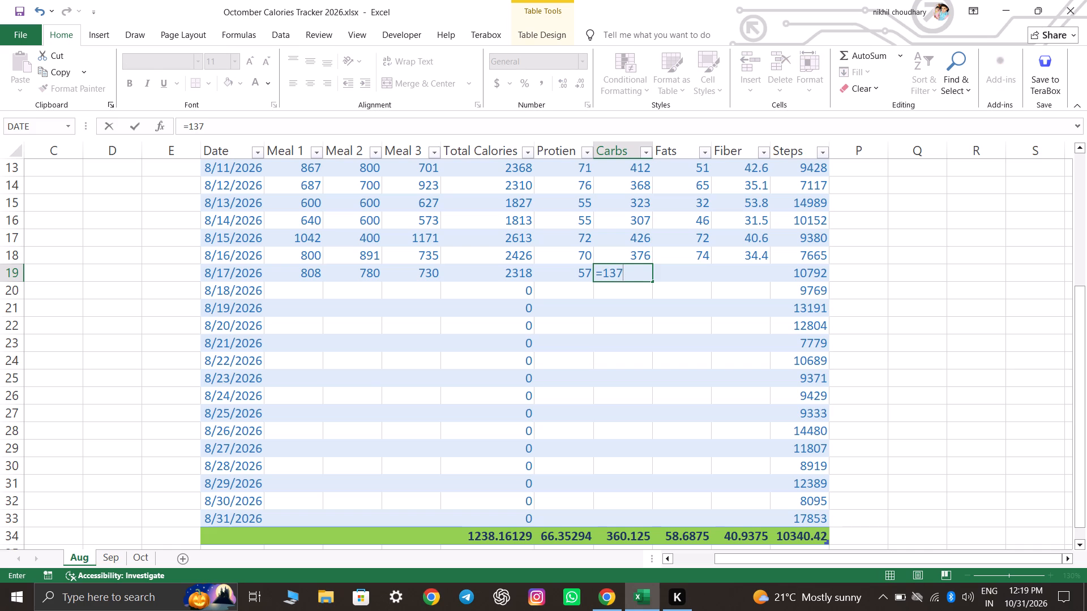
type("+142+")
type("12")
key("9")
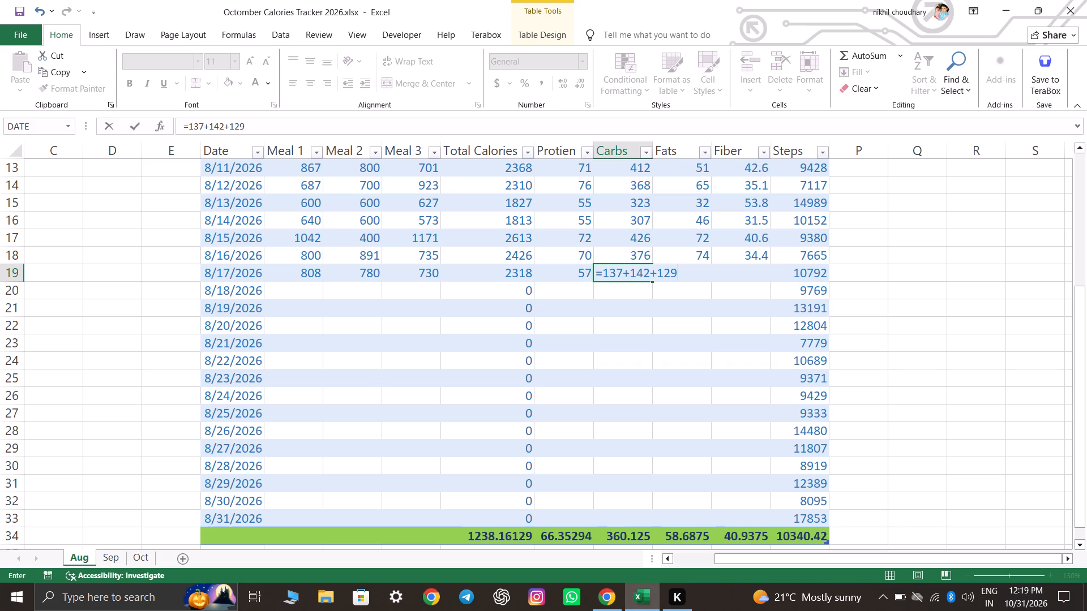
key("Right")
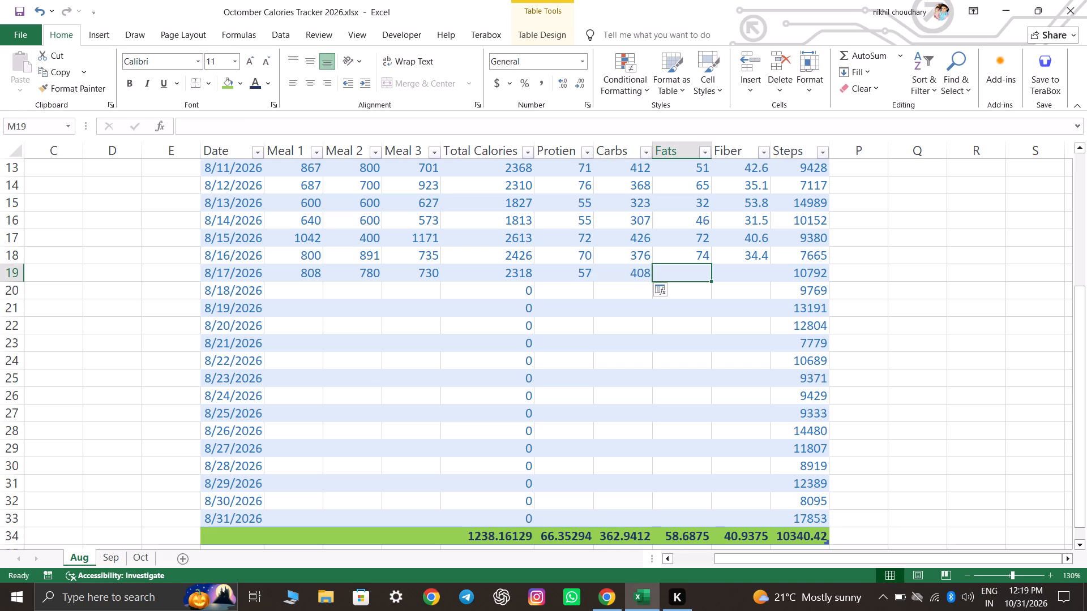
Enter the 8/17/2026 fats as the sum =24+21+14 and the fiber as =2.8+8.9+18.8.
key("equal")
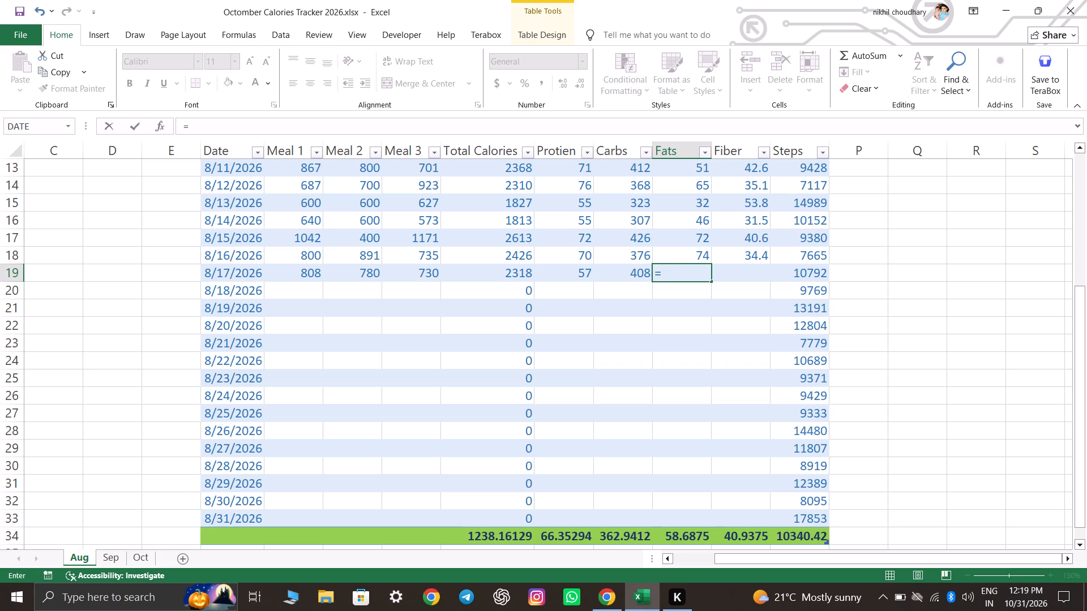
type("24+")
type("21+14")
key("Right")
key("equal")
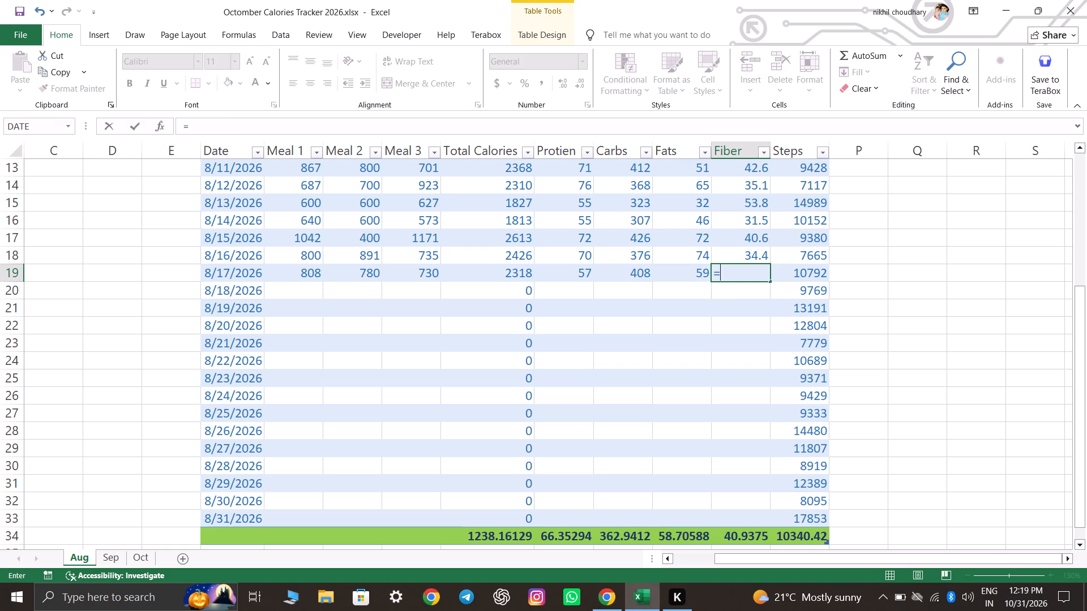
type("2.8+")
type("8.9+")
type("18.8")
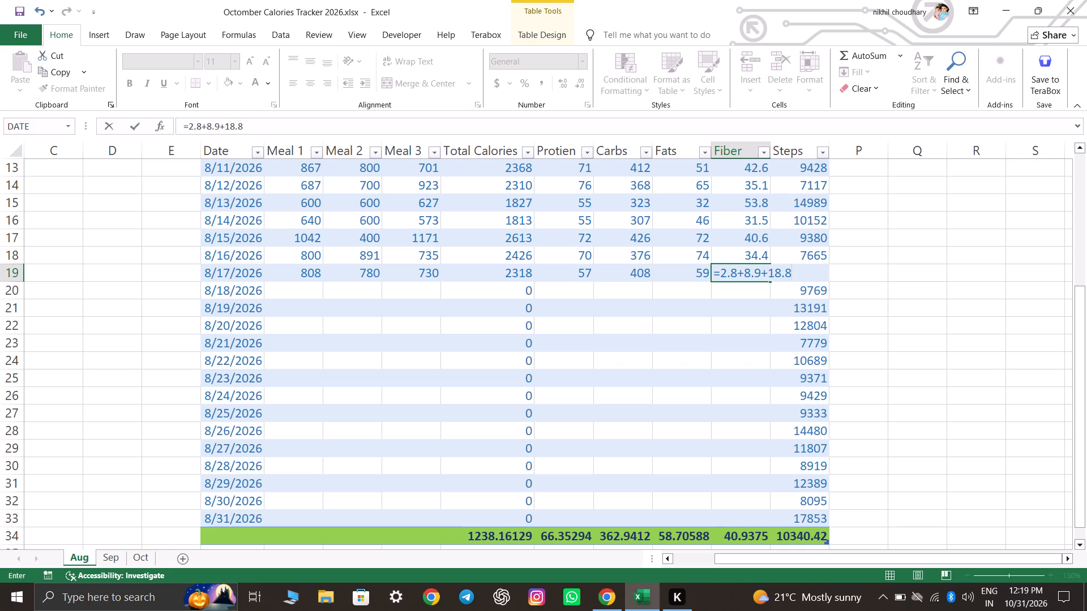
key("Return")
Enter the 8/18/2026 meal calories: 163 for Meal 1, 817 for Meal 2 and 750 for Meal 3.
key("Left")
key("Left")
key("Left")
key("Left")
key("Left")
key("Left")
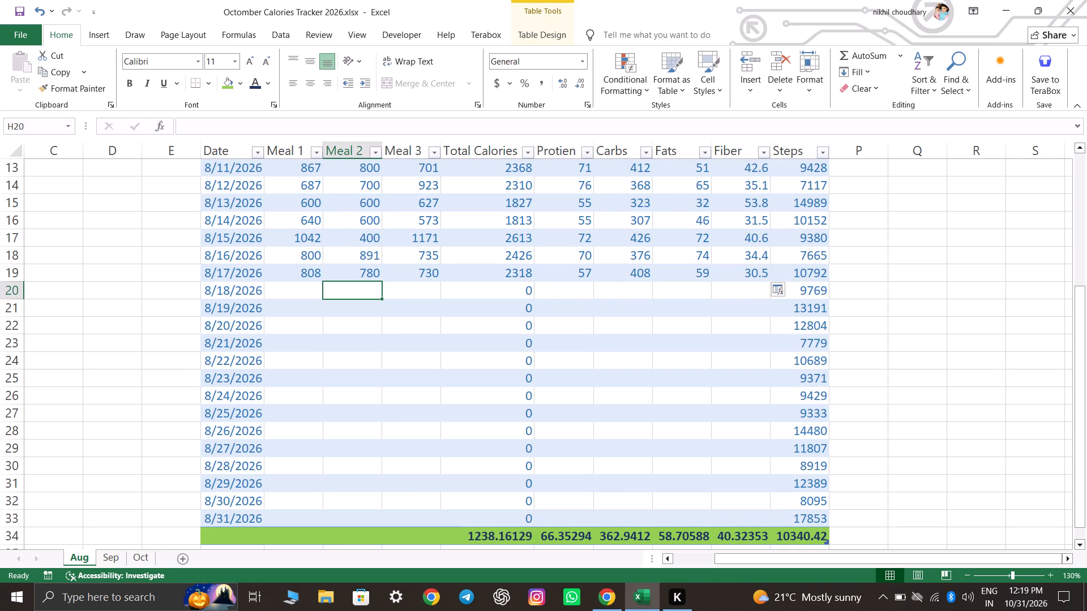
key("Left")
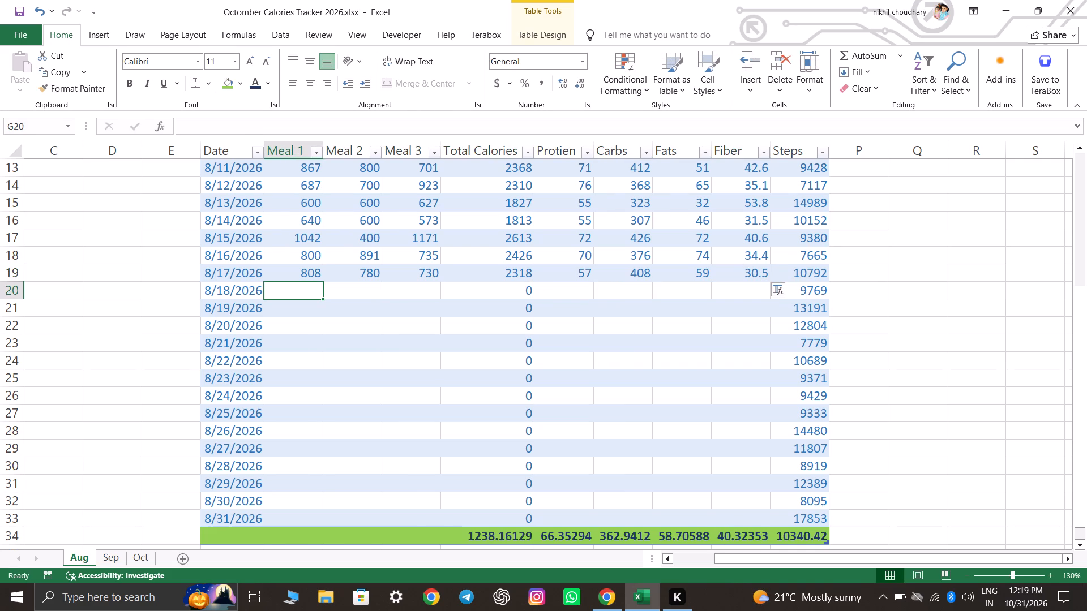
type("163")
key("Right")
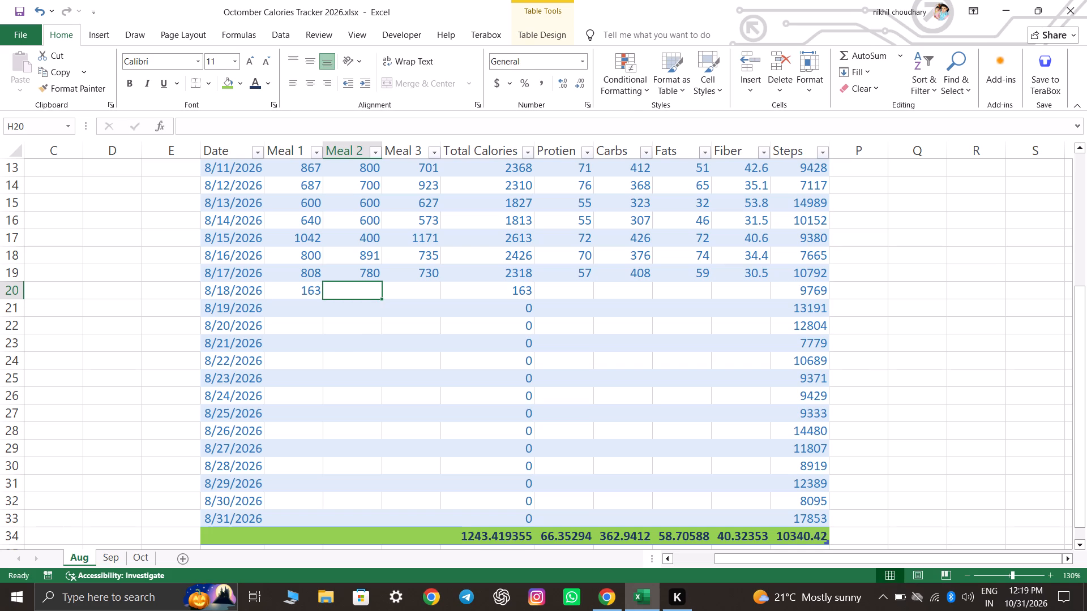
type("817")
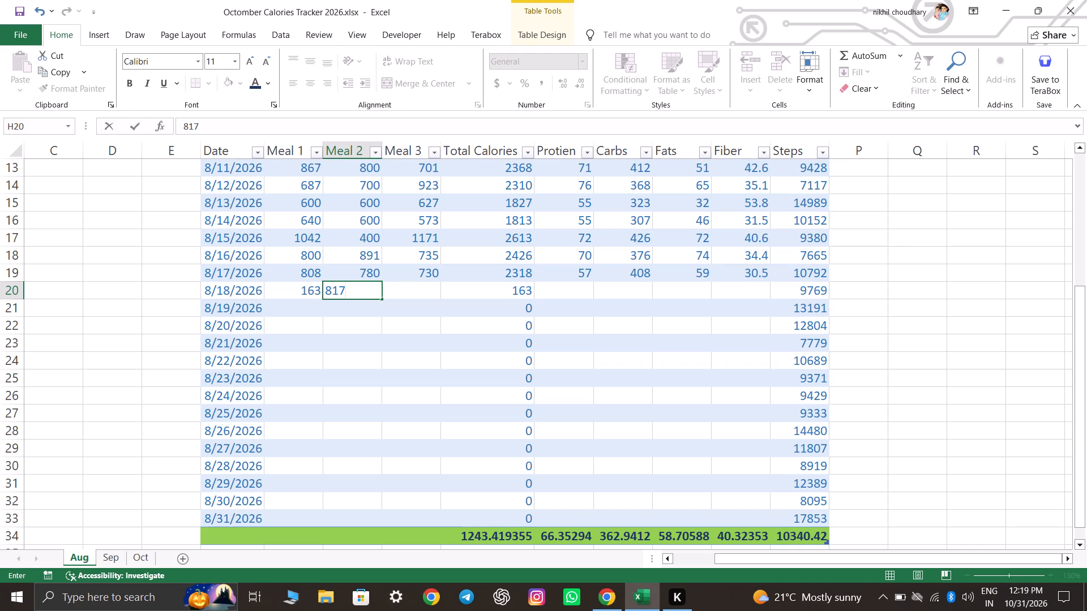
key("Right")
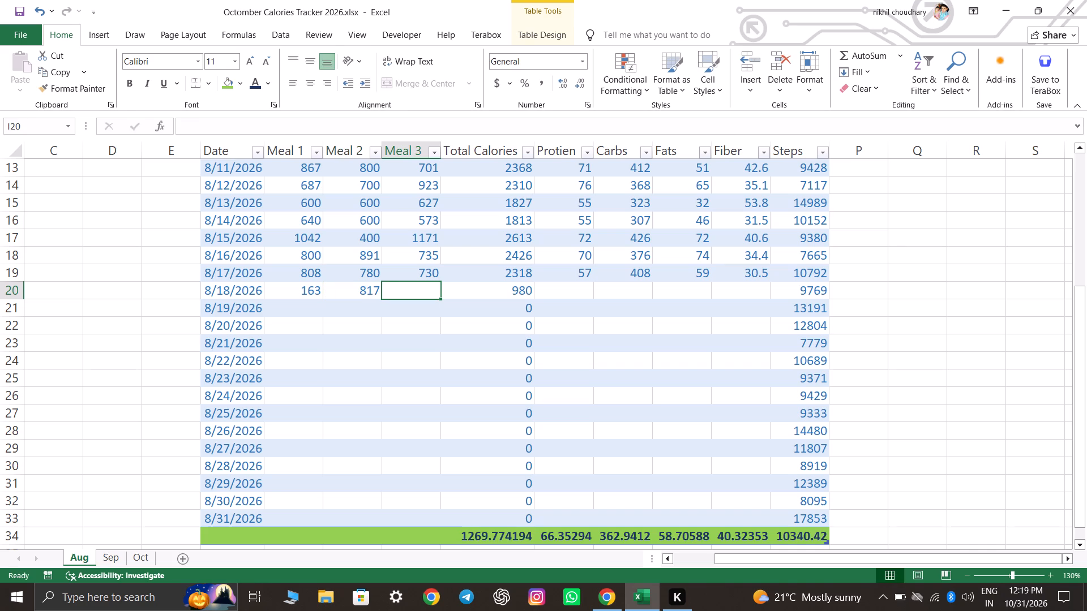
type("750")
Change the 8/18/2026 Meal 1 calories to 725.
key("Left")
key("Left")
key("Left")
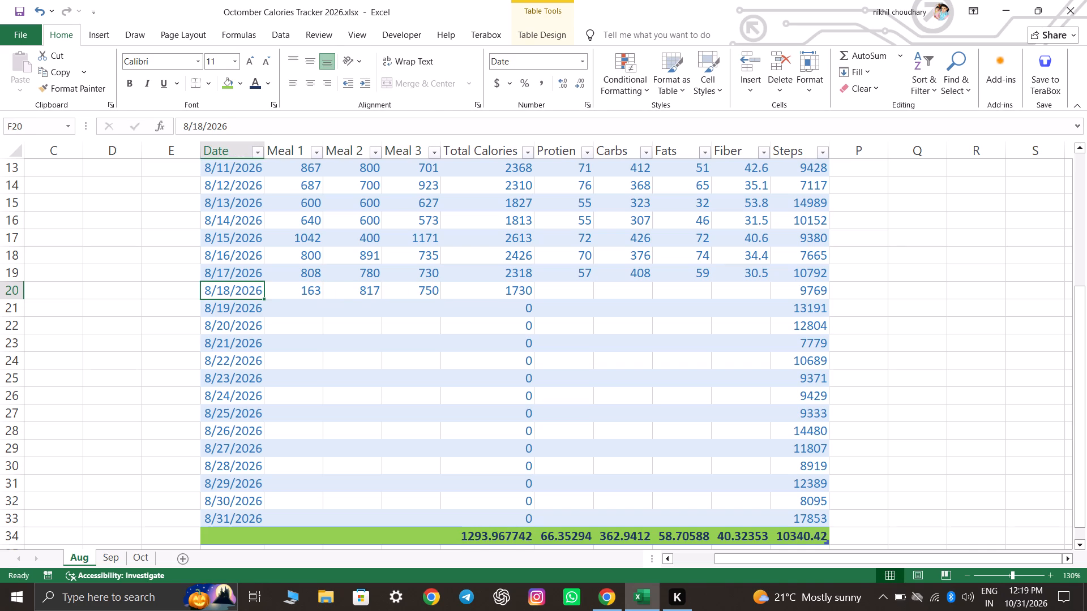
key("Right")
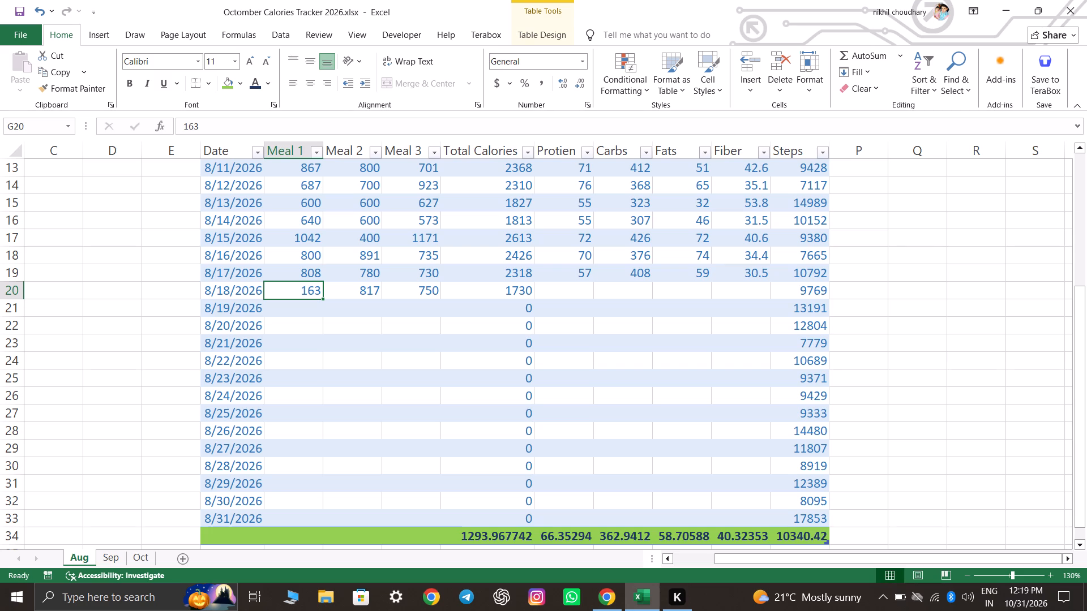
type("725")
key("Right")
Enter the 8/18/2026 protein as the sum =7+27+19+15.
key("Right")
key("Right")
key("Right")
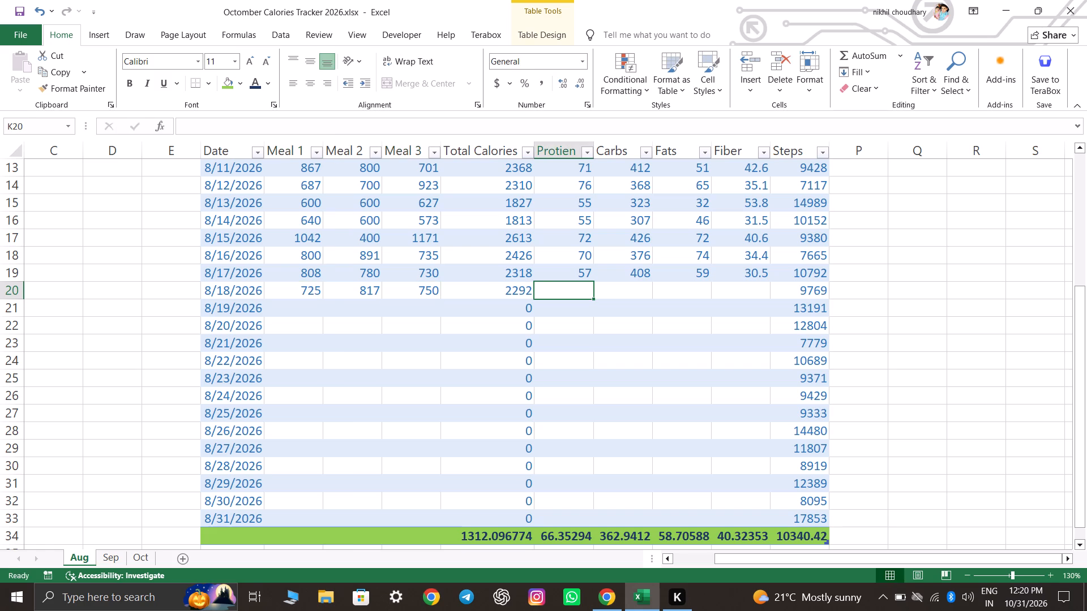
key("equal")
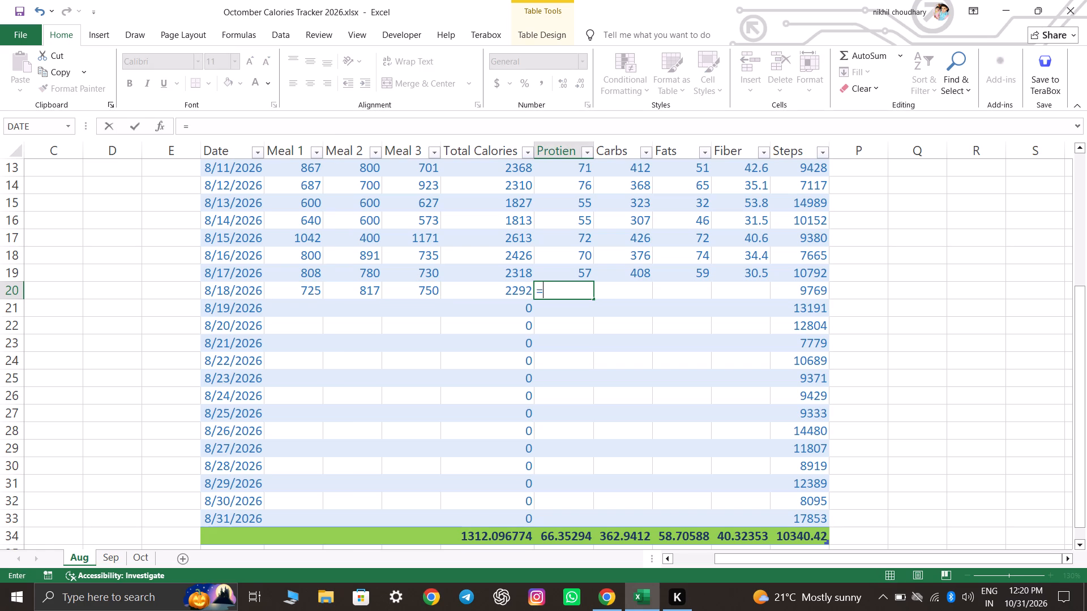
type("7+")
type("27+")
type("19+")
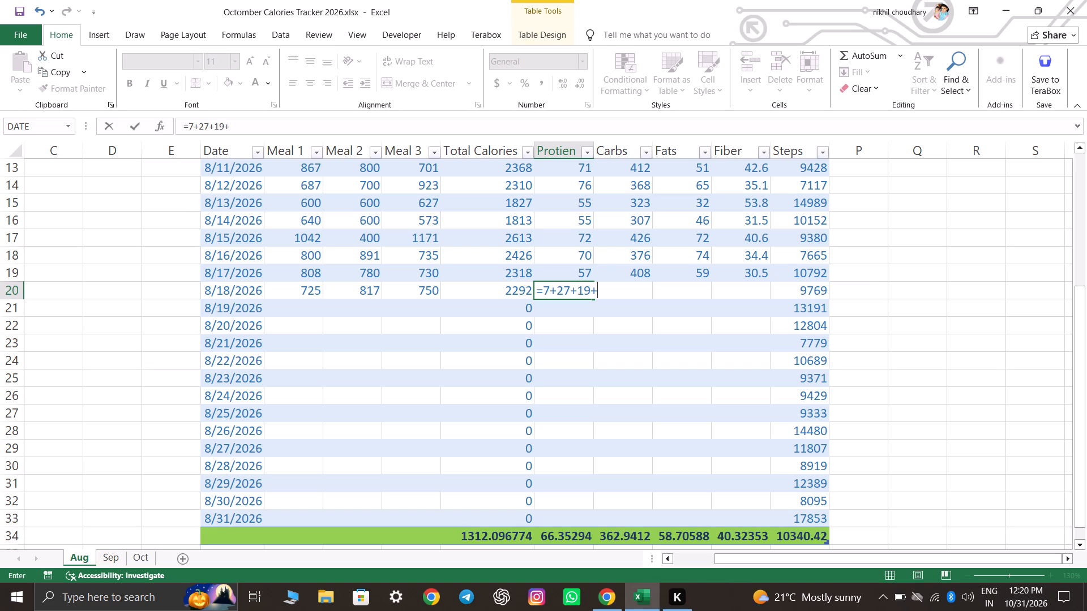
type("15")
key("Right")
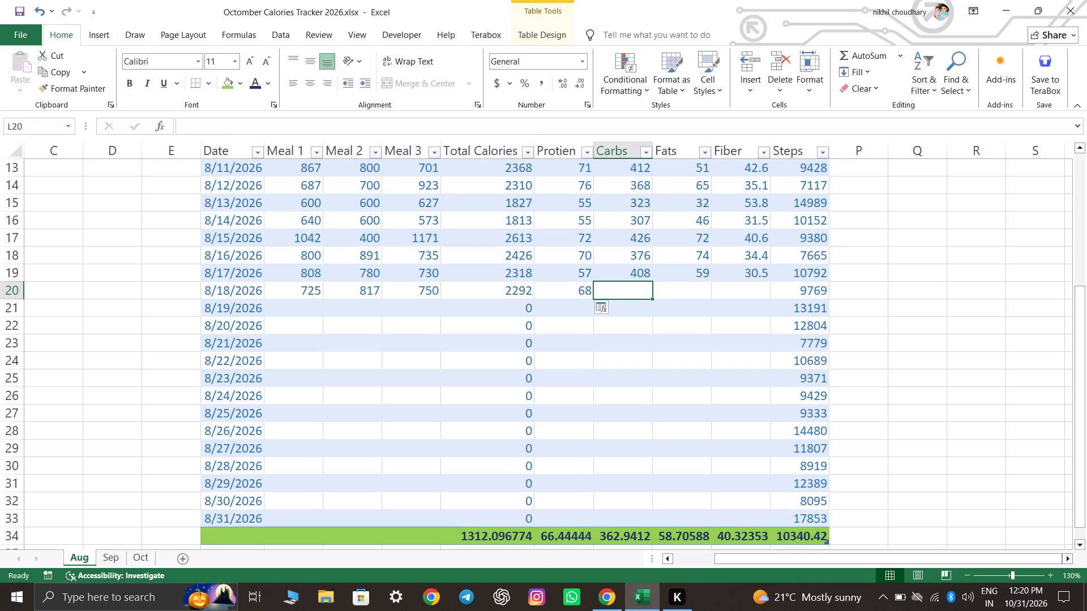
Enter the 8/18/2026 carbs as the sum =12+126+113+102, without a trailing plus sign or cell reference.
key("equal")
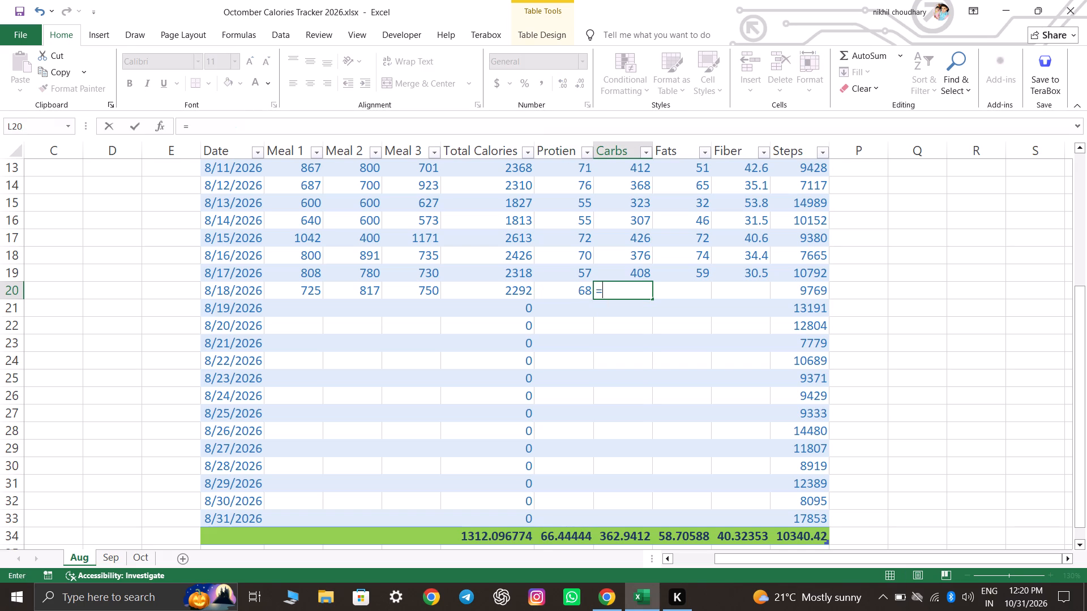
type("12+")
type("126+")
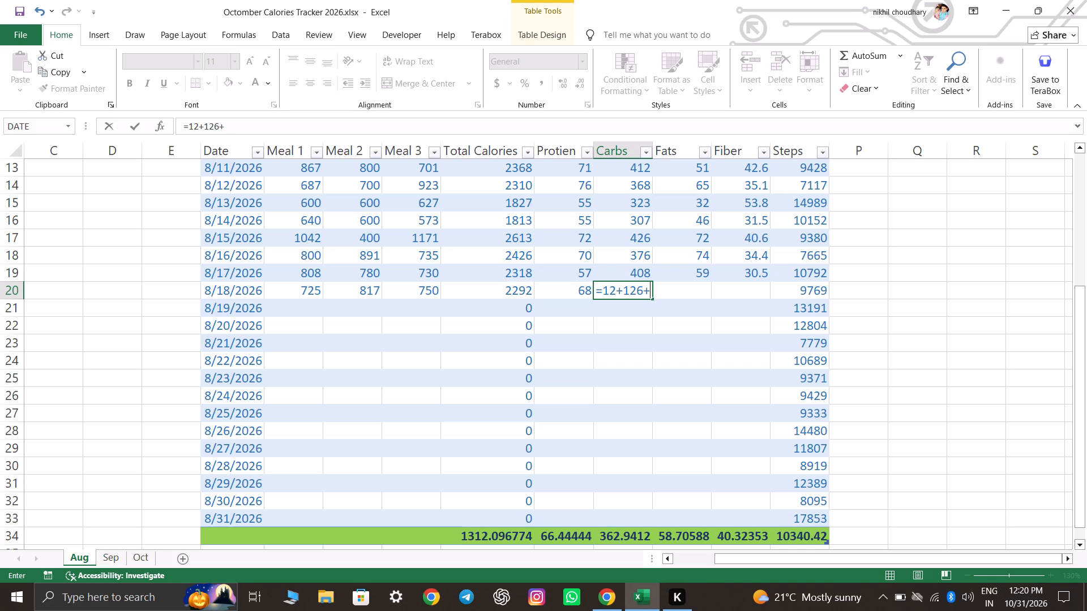
type("113+")
type("102+")
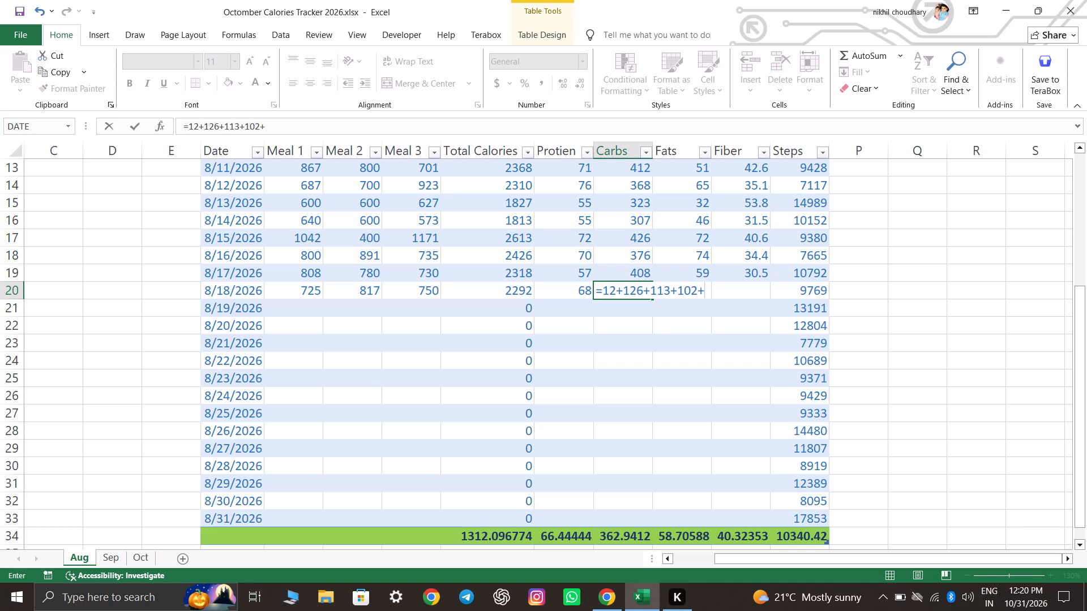
key("Right")
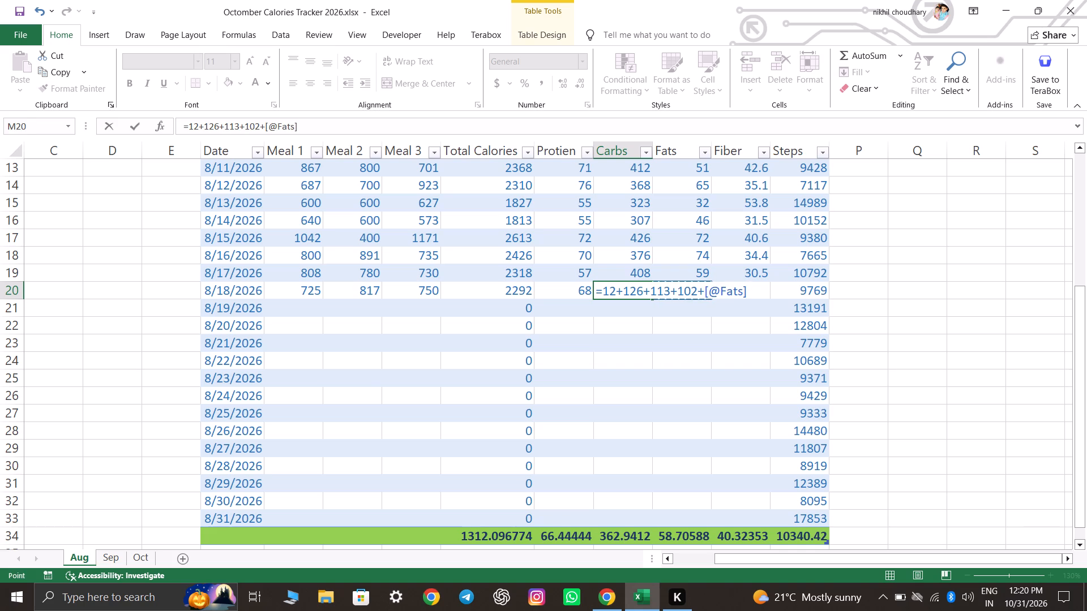
key("BackSpace")
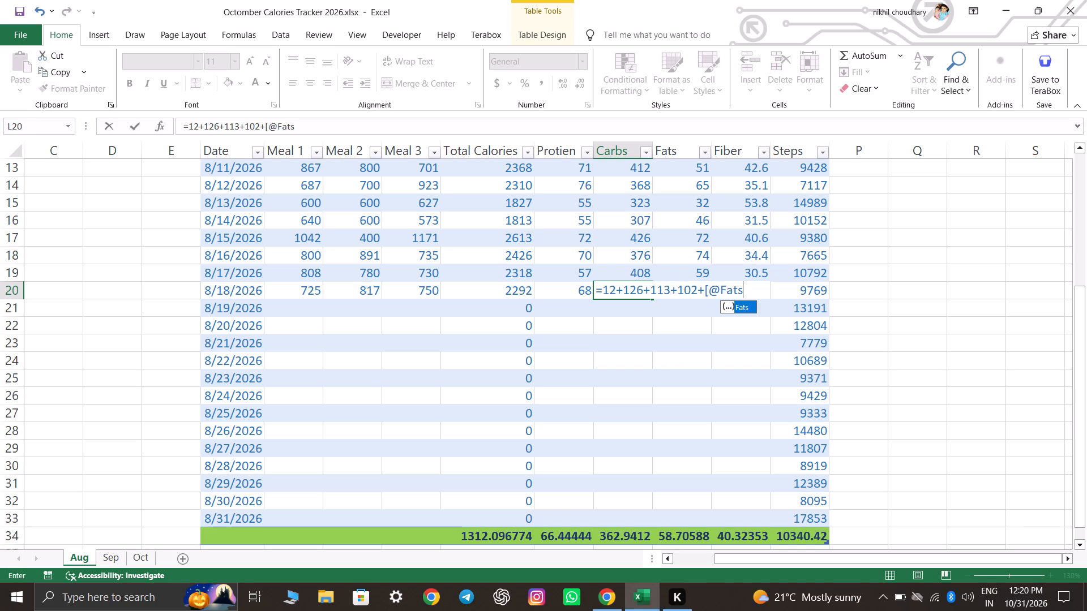
key("BackSpace")
key("BackSpace")
key("BackSpace")
key("BackSpace")
key("BackSpace")
key("BackSpace")
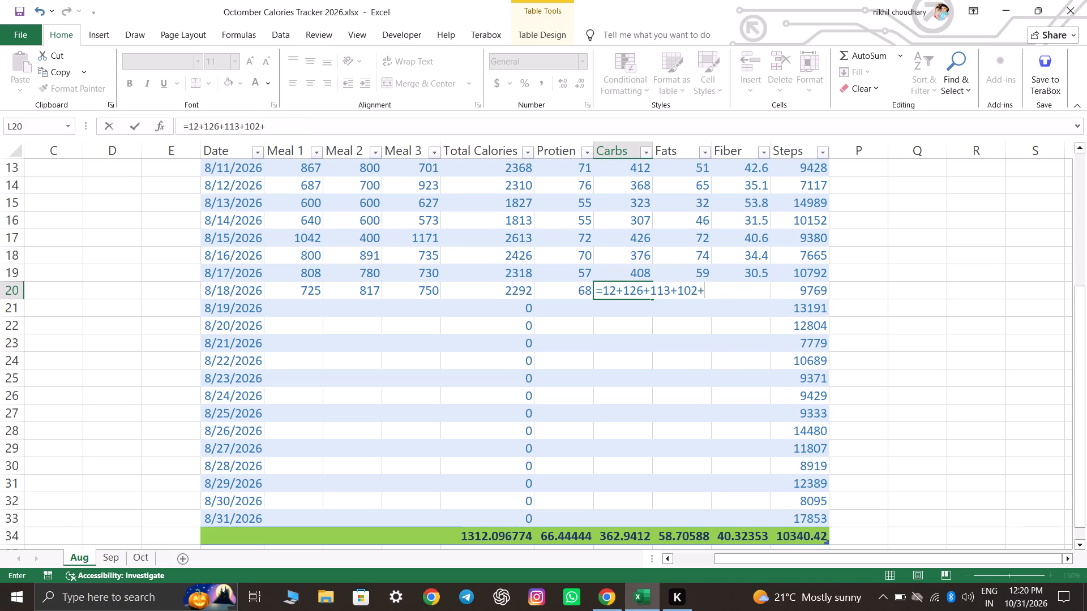
key("Return")
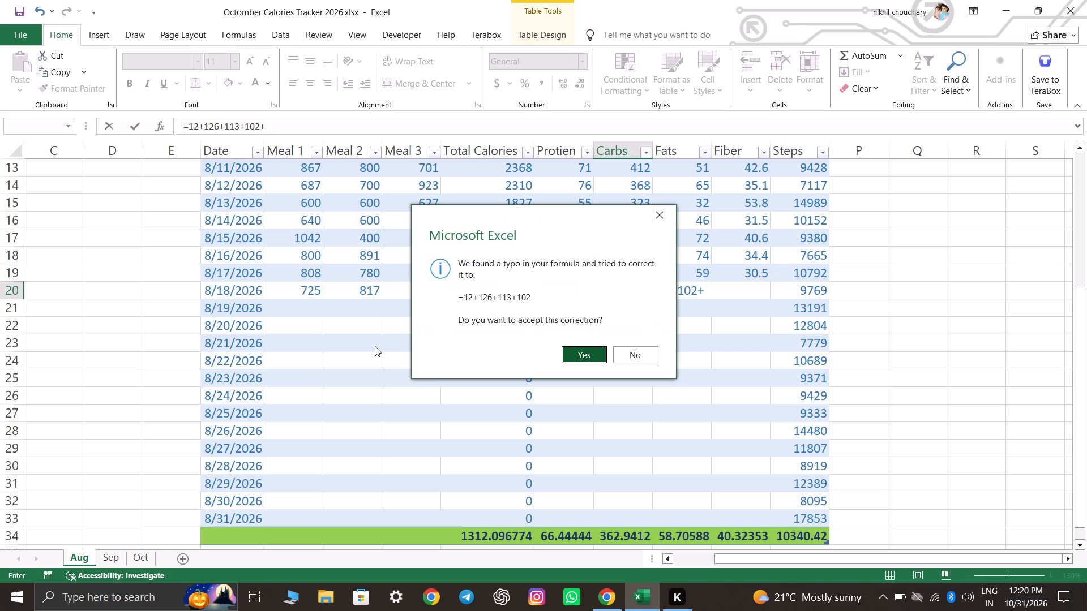
left_click(573, 360)
left_click(686, 294)
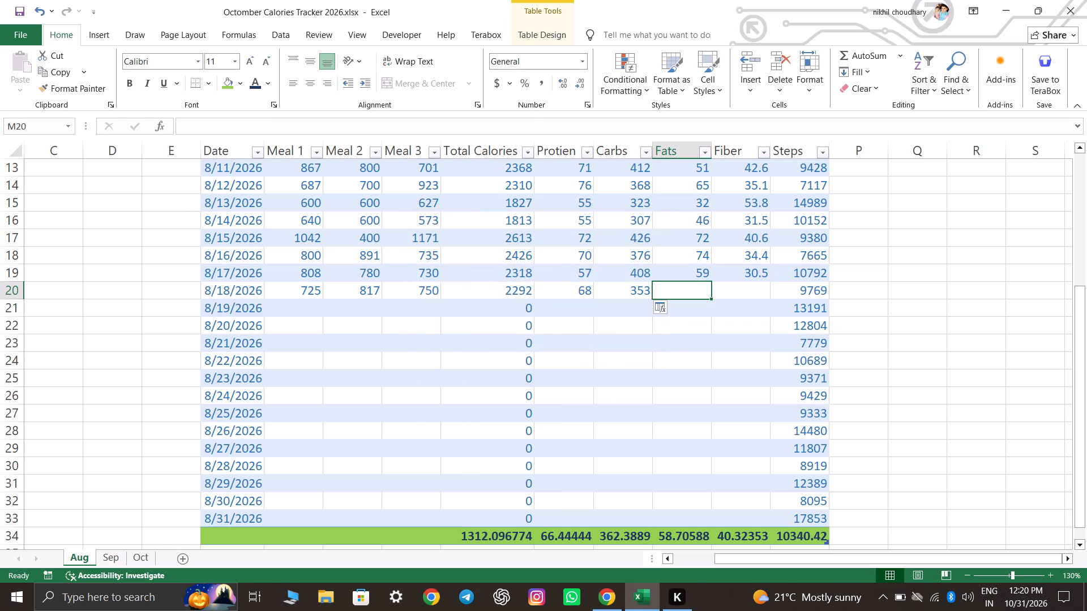
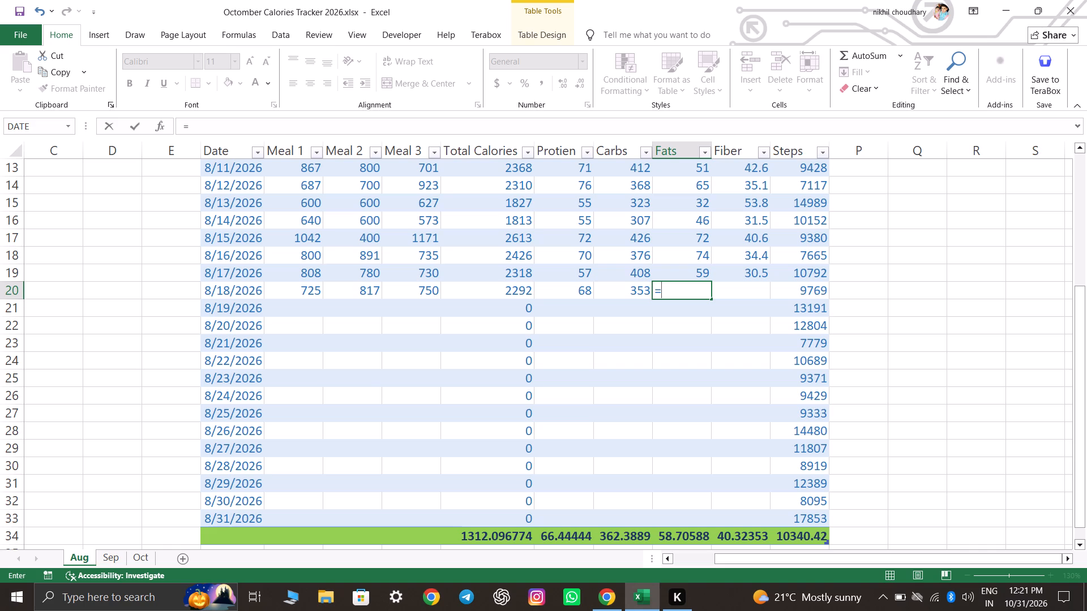
Enter the 8/18/2026 fats as the sum =10+22+22+12, without a trailing plus sign or cell reference.
type("10+")
type("22+")
type("22+")
type("12+")
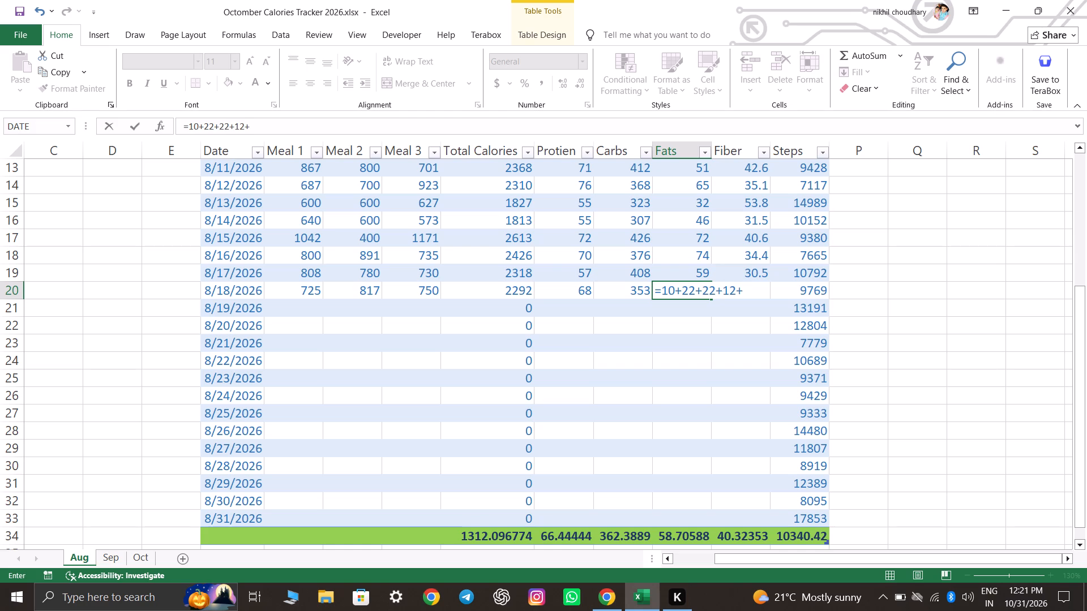
key("Right")
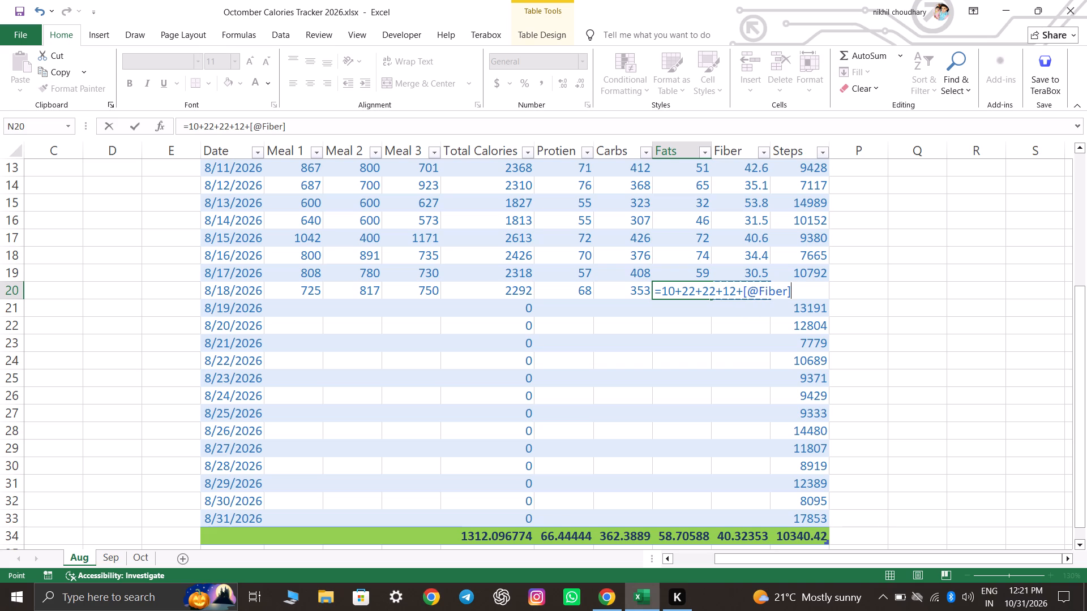
key("BackSpace")
key("BackSpace")
key("BackSpace")
key("BackSpace")
key("BackSpace")
key("BackSpace")
key("BackSpace")
key("BackSpace")
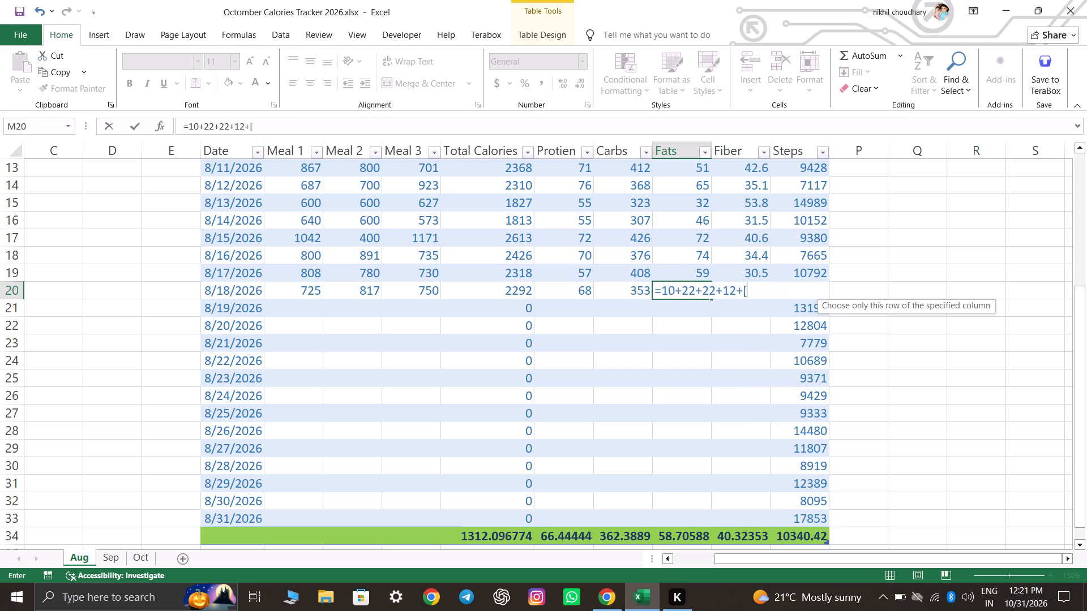
key("BackSpace")
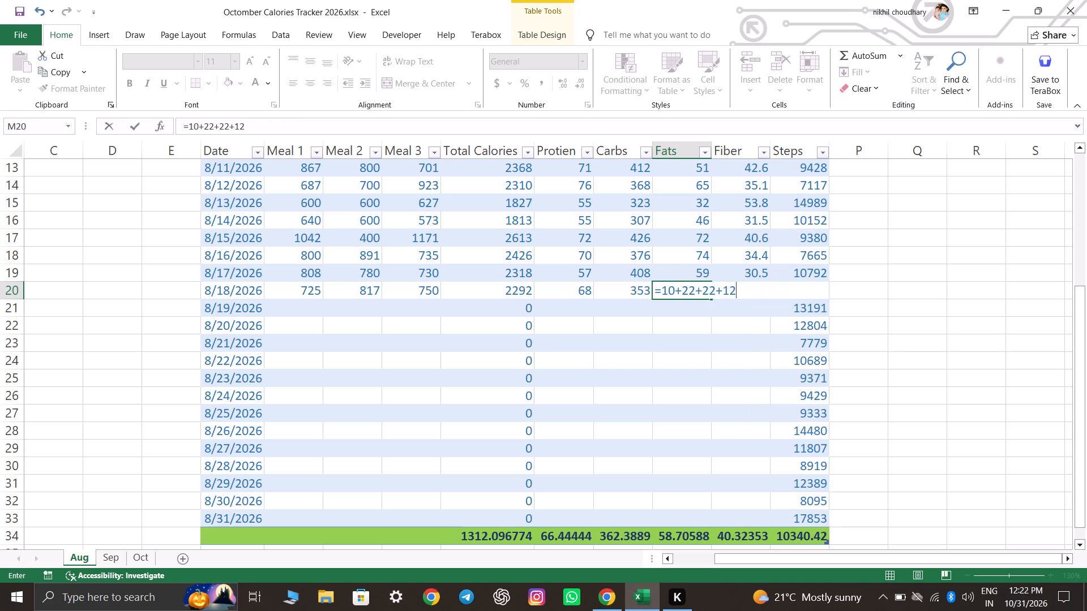
key("Return")
key("Up")
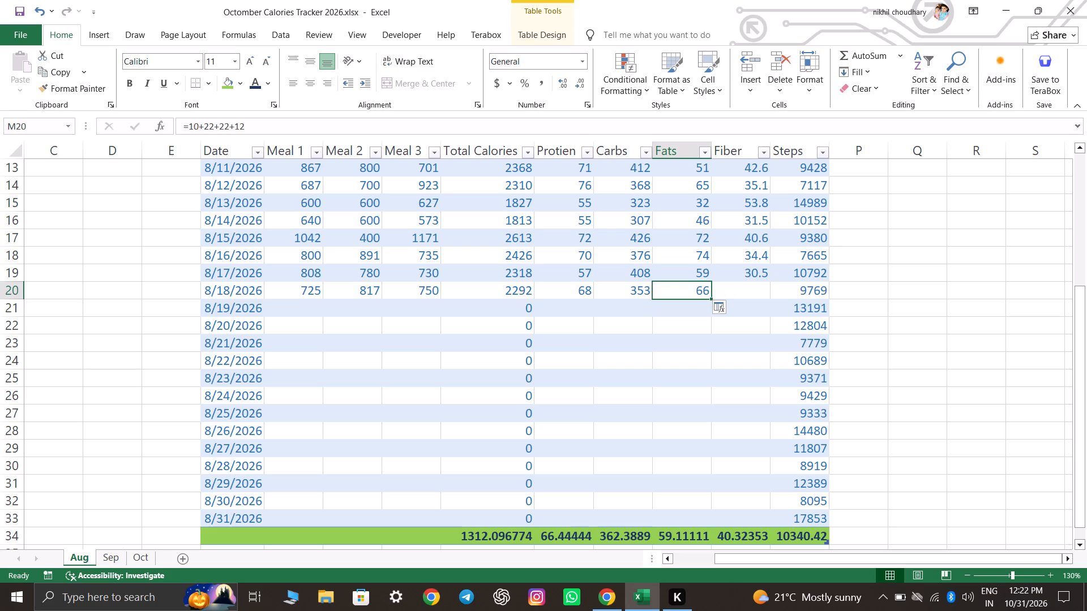
Enter the 8/18/2026 fiber as the sum =1.2+15.5+13+12.1.
key("Right")
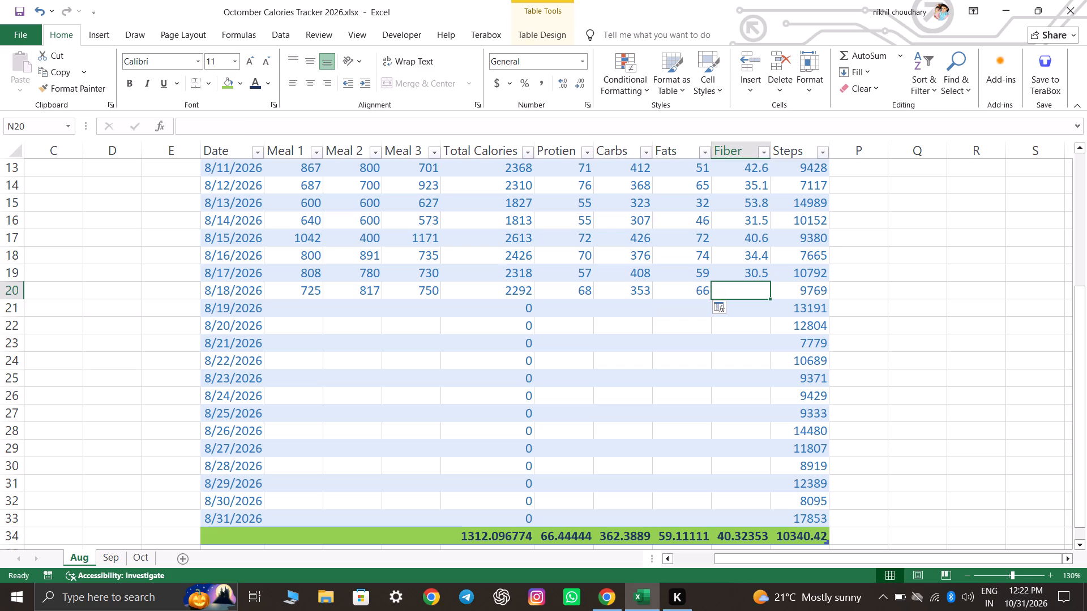
key("equal")
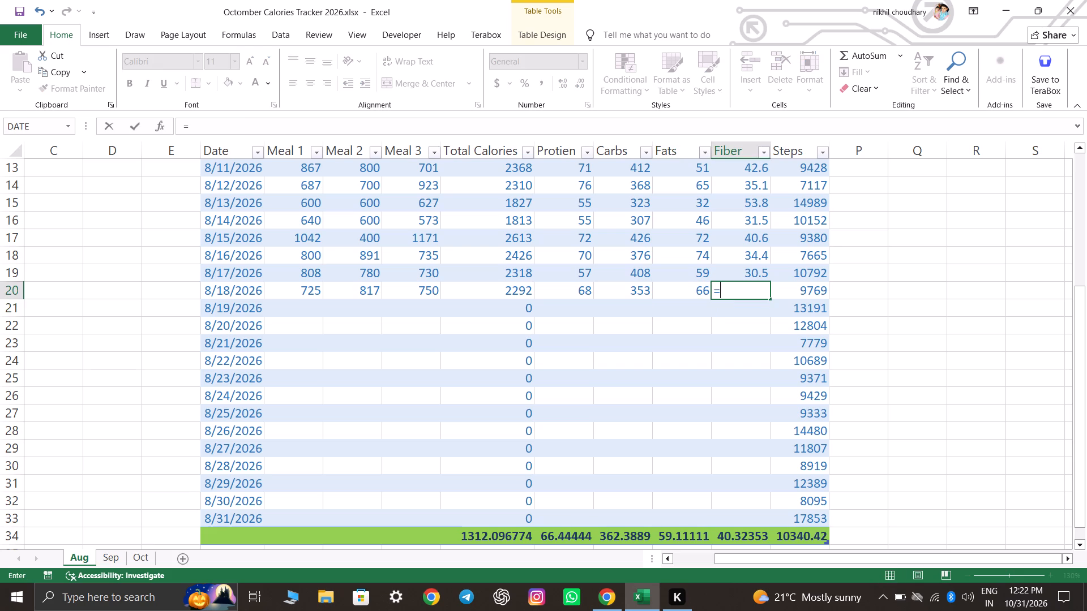
key("1")
type(".2+")
type("15.5+")
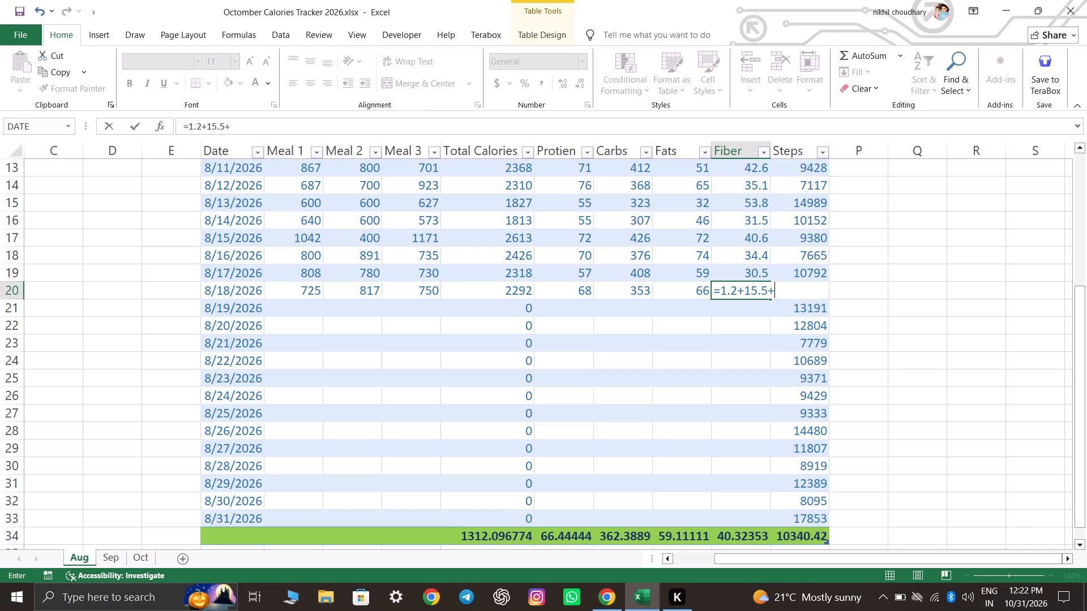
type("13+")
type("12")
type(".1+")
key("BackSpace")
key("Right")
key("Left")
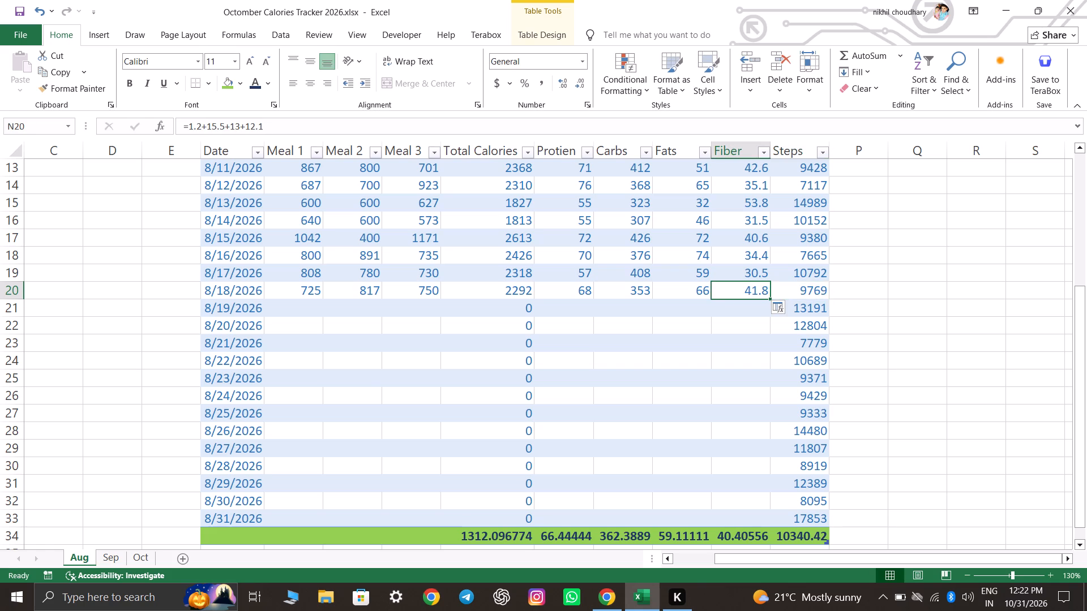
Enter the 8/19/2026 meal calories: 784 for Meal 1, 1250 for Meal 2 and 168 for Meal 3.
key("Return")
key("Left")
key("Left")
key("Left")
key("Left")
key("Left")
key("Left")
key("Left")
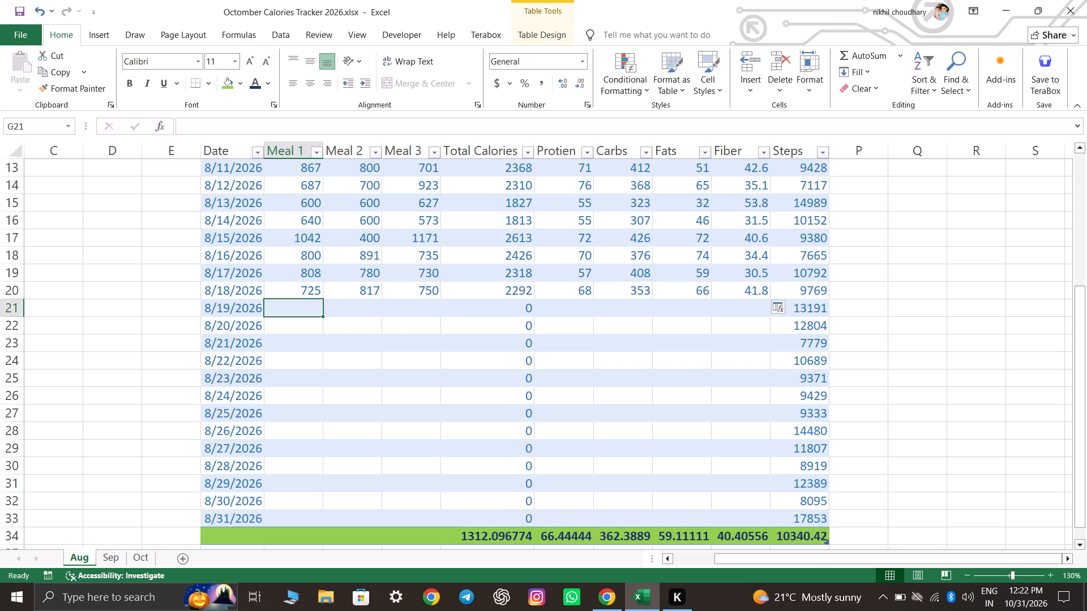
type("784+")
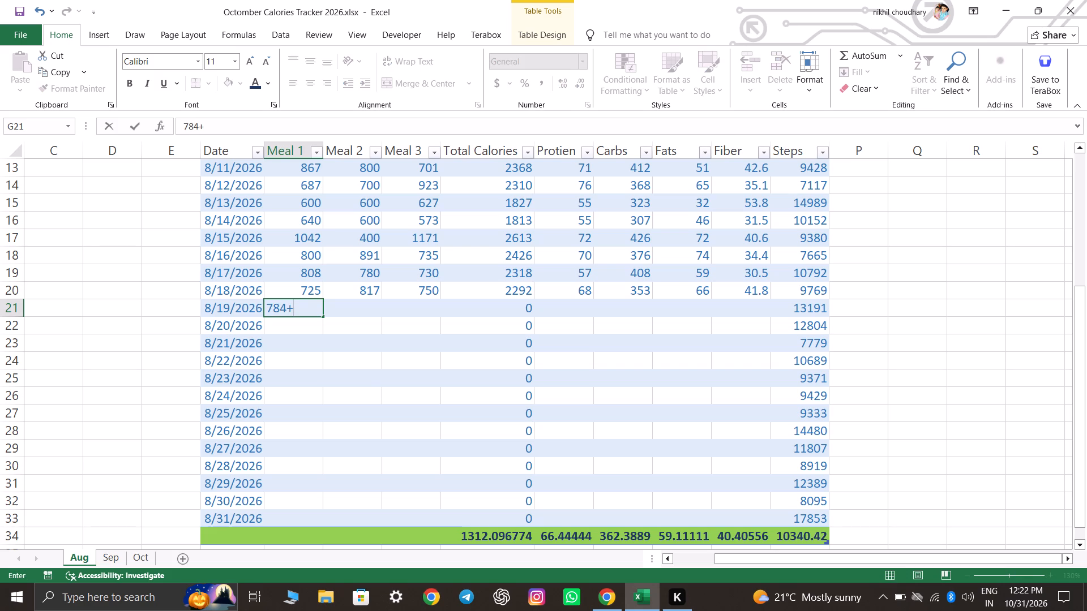
key("BackSpace")
key("BackSpace")
key("4")
key("Right")
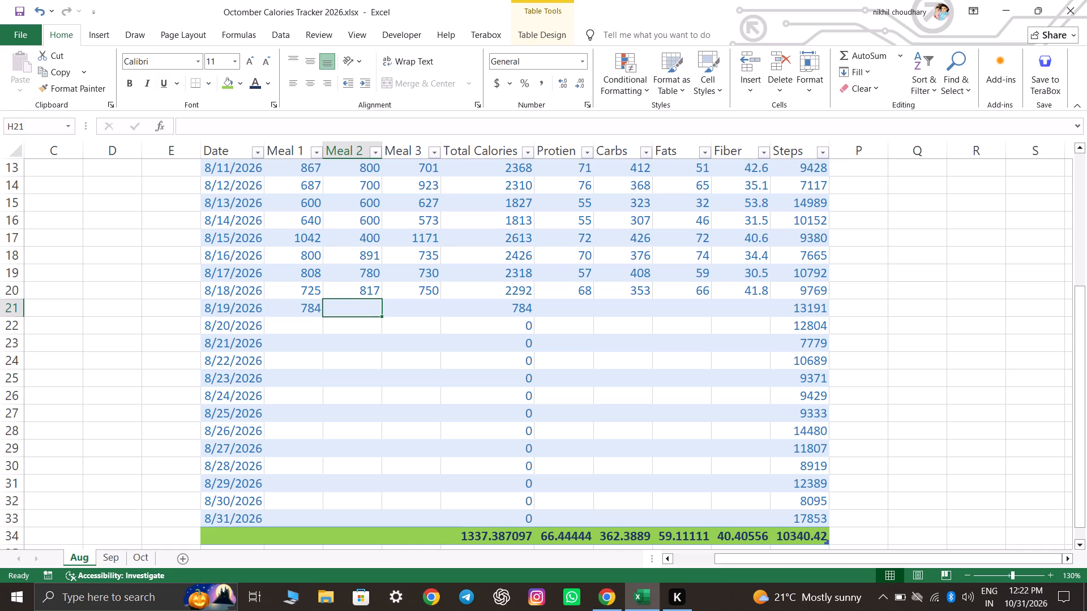
type("1250")
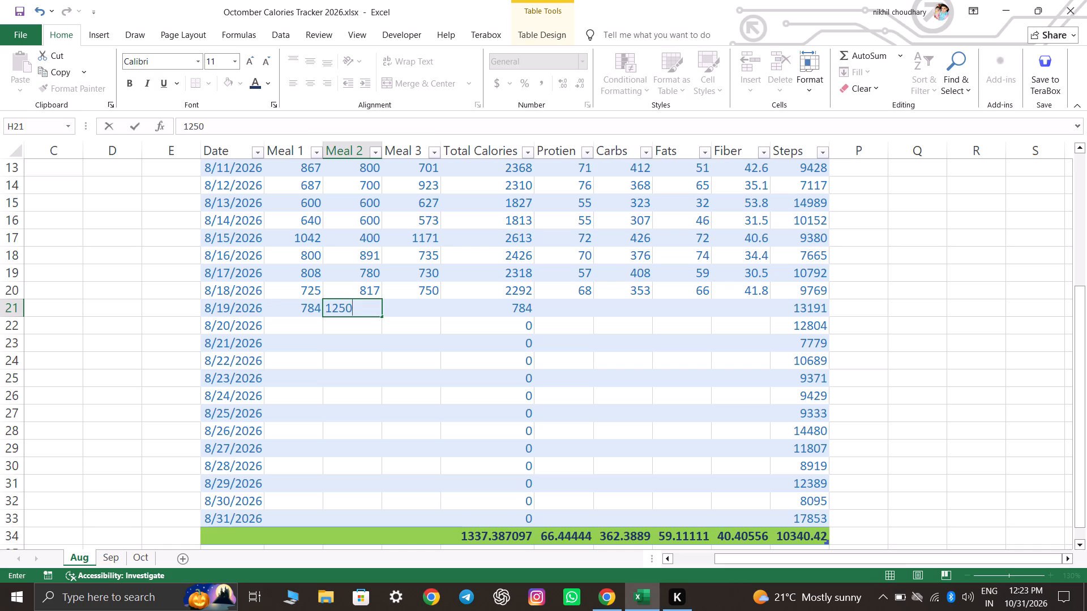
key("Right")
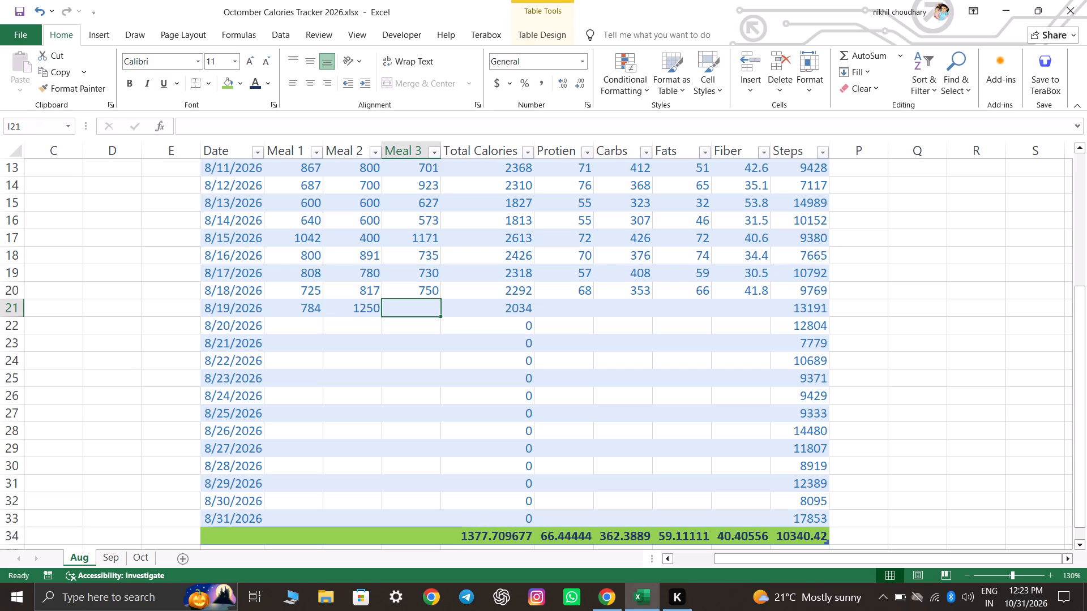
type("168")
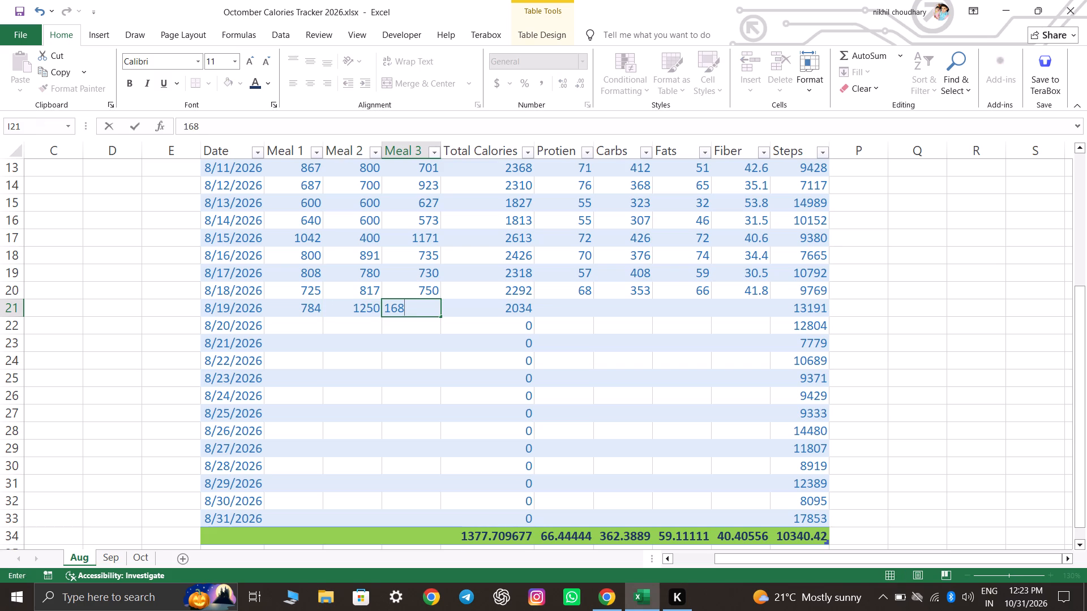
key("Right")
Enter the 8/19/2026 protein as the sum =28+29+8.
key("Right")
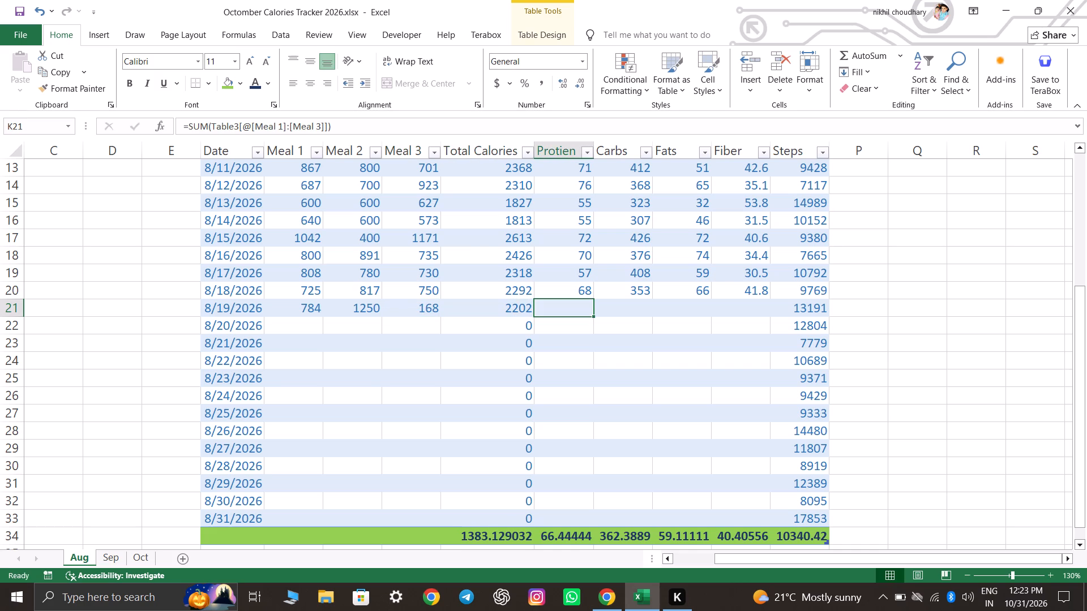
key("equal")
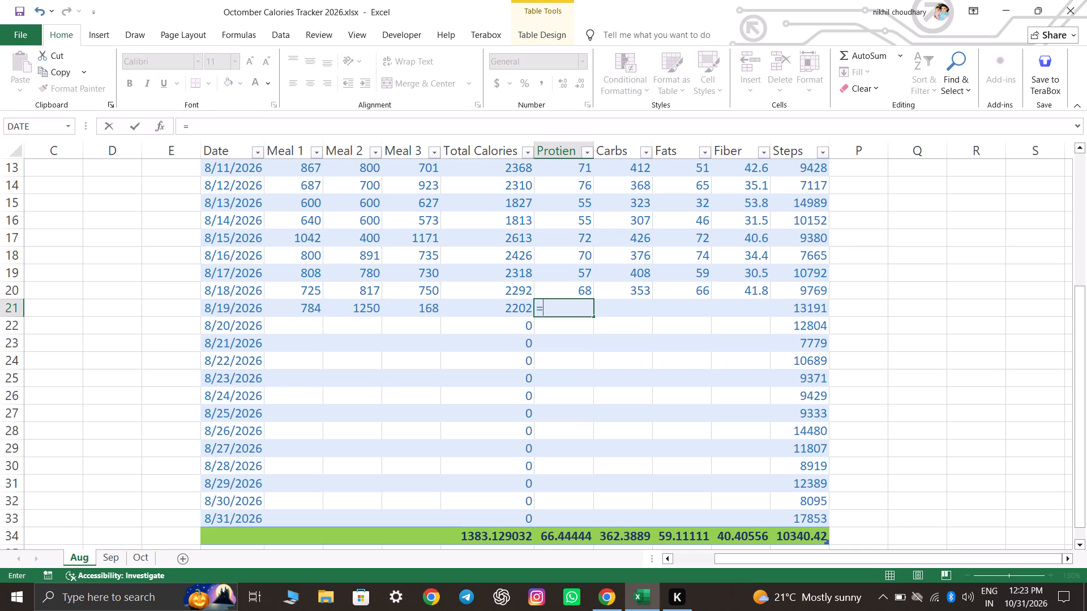
type("28+")
type("29+")
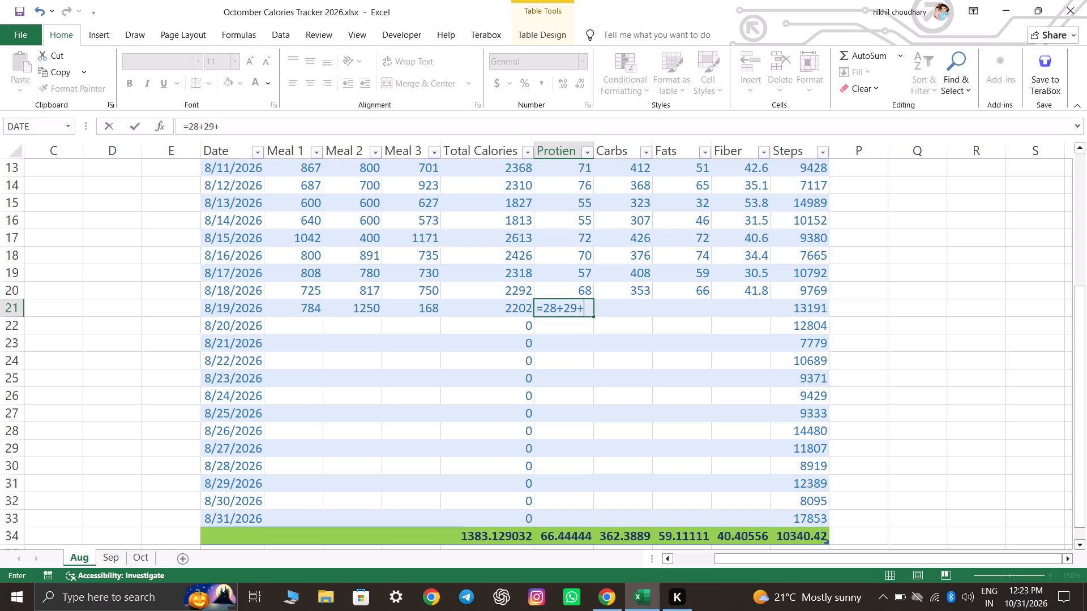
type("8+")
key("BackSpace")
key("Right")
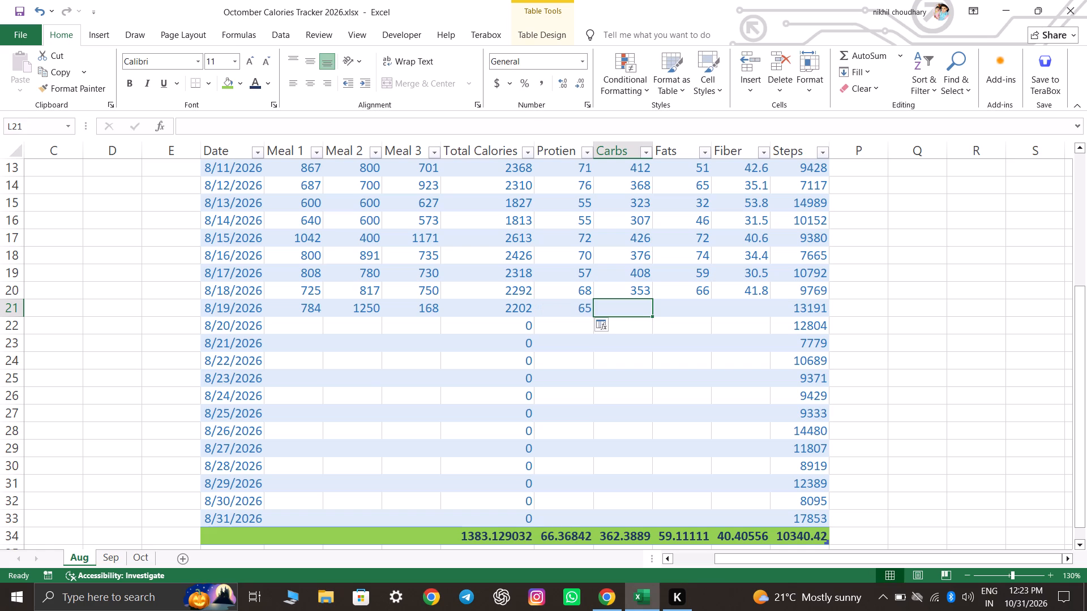
Enter the 8/19/2026 carbs as the sum =177+137+23.
key("equal")
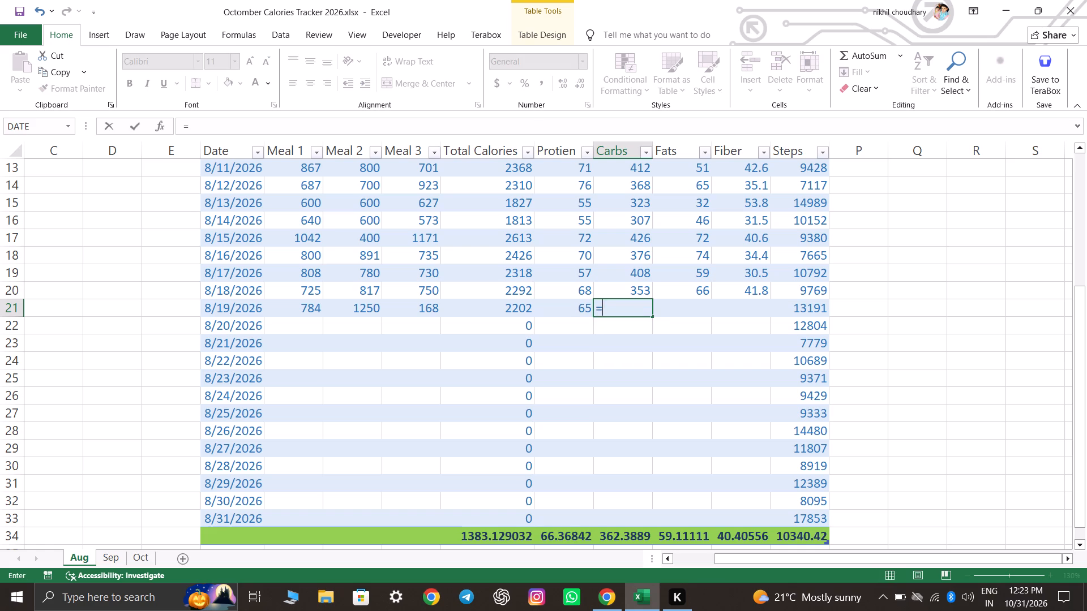
type("17+")
key("BackSpace")
type("7+")
type("137+")
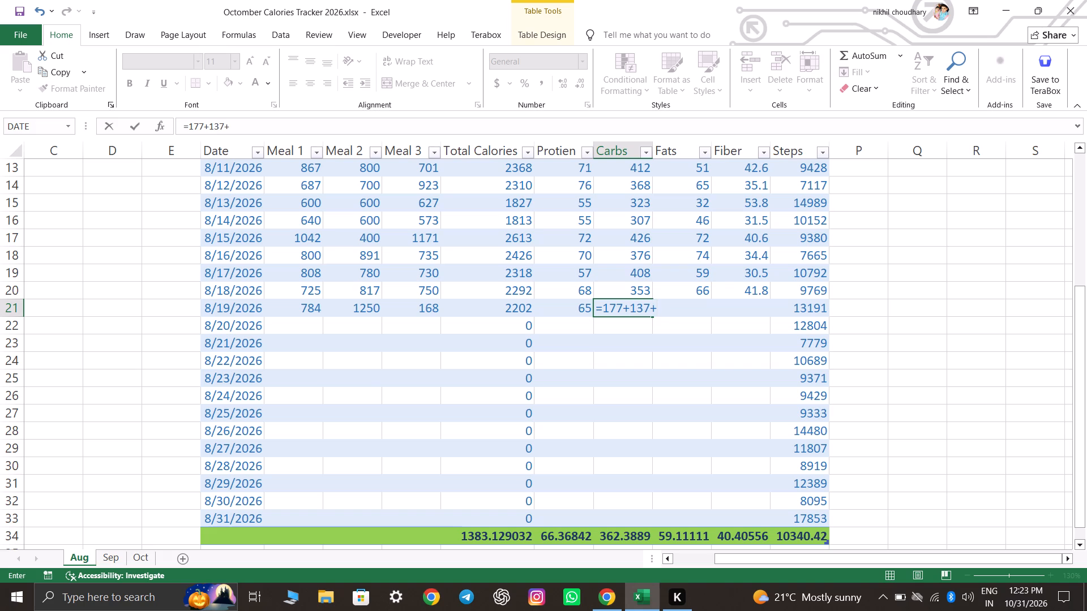
type("23")
key("Right")
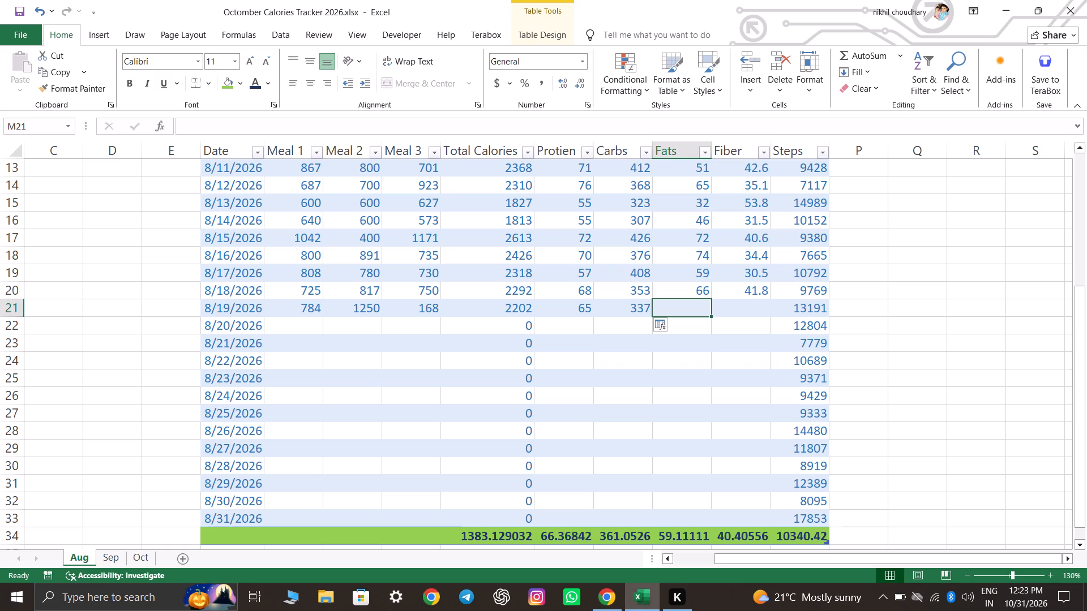
Enter 59 as the 8/19/2026 fats value.
type("59")
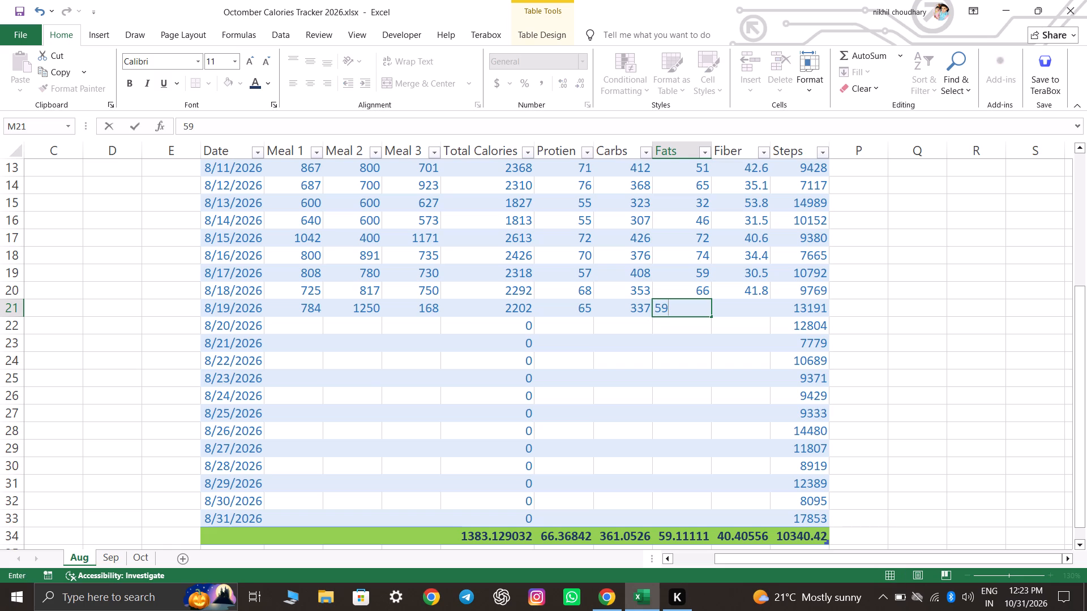
key("Right")
Enter the 8/19/2026 fiber as the sum =15.5+16.4+6.
key("equal")
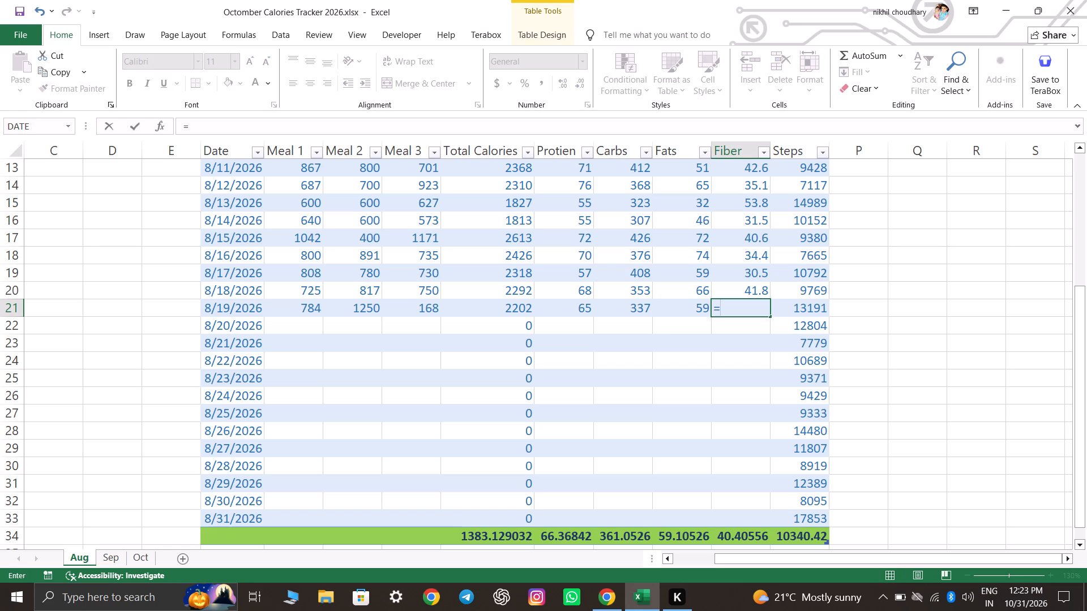
type("15.5+")
type("16.4")
key("Right")
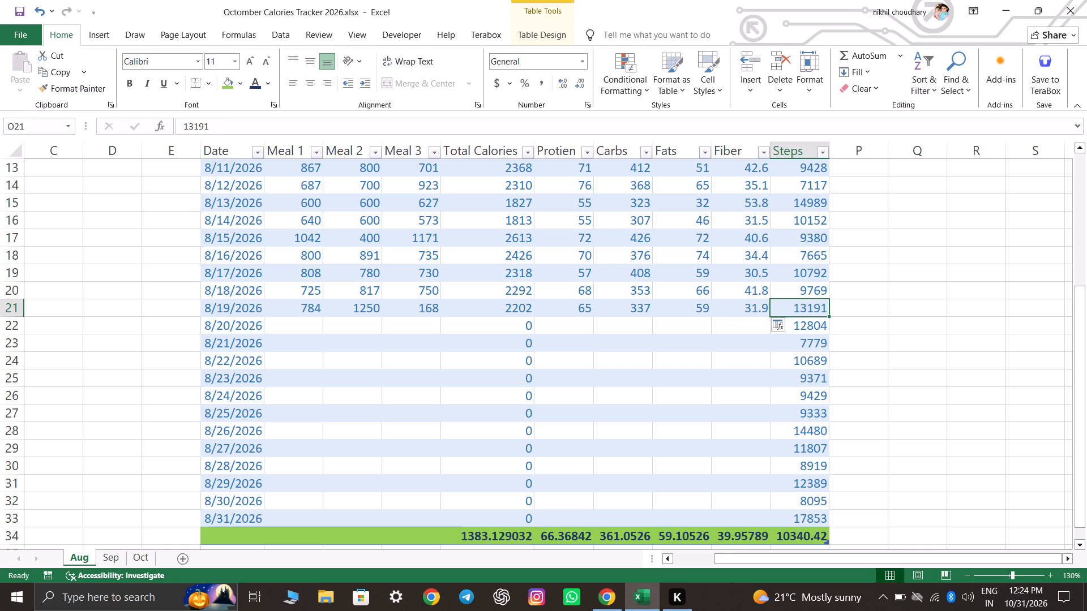
key("Left")
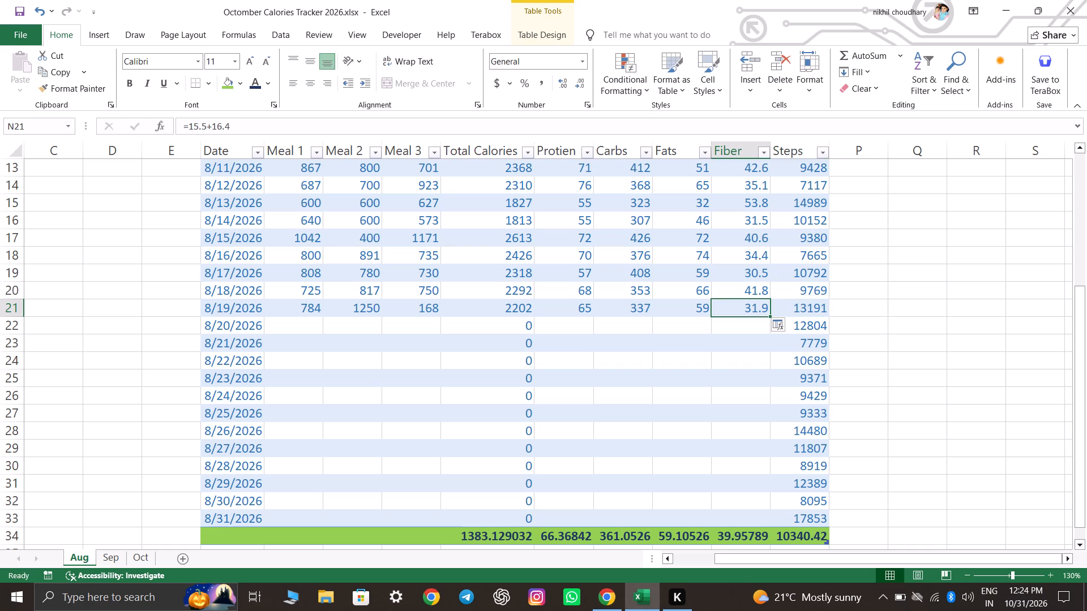
double_click(748, 311)
left_click(774, 305)
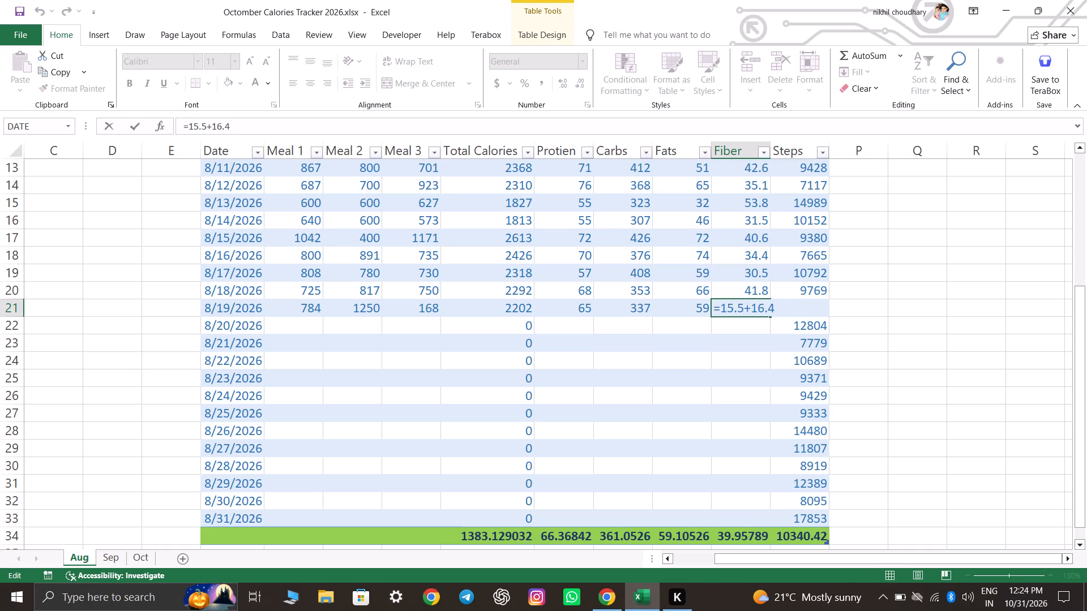
type("+6")
key("Return")
Enter the 8/20/2026 meal calories: 375 for Meal 1, 1185 for Meal 2 and 820 for Meal 3.
key("Left")
key("Left")
key("Left")
key("Left")
key("Left")
key("Left")
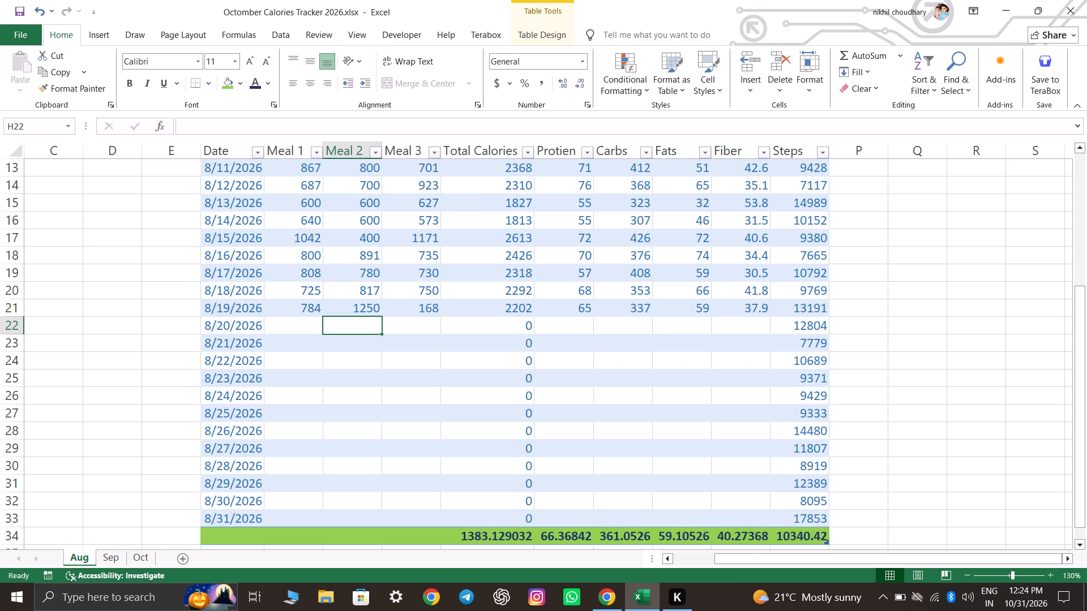
key("Left")
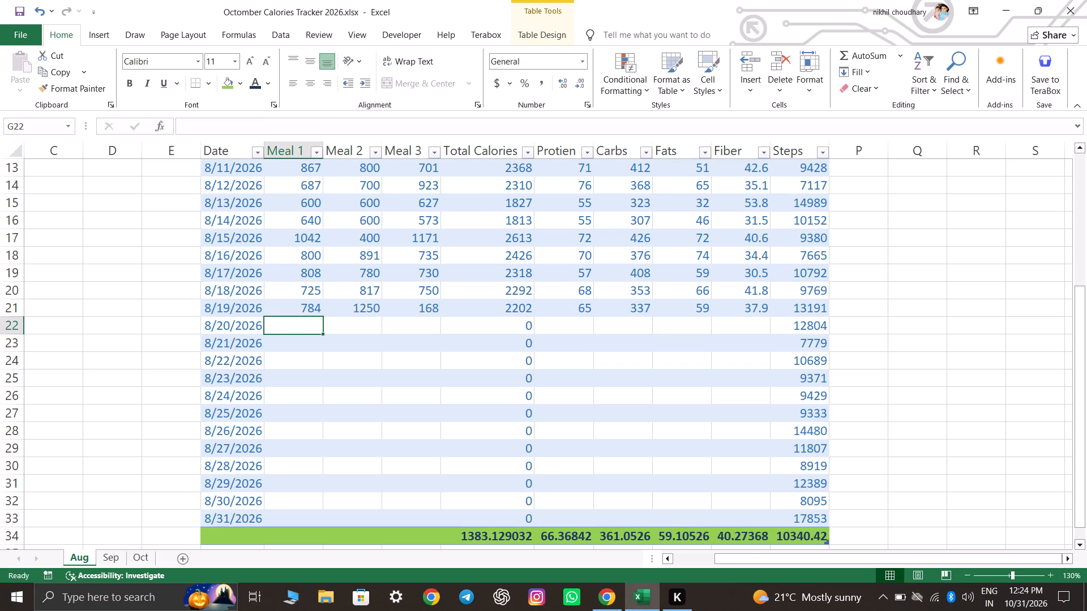
type("375+")
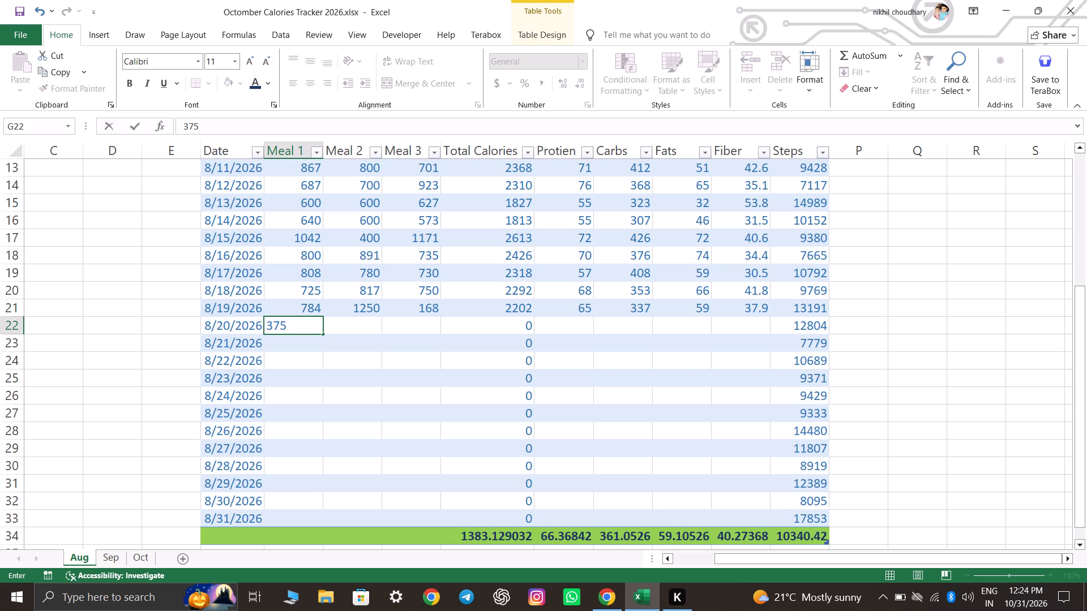
key("BackSpace")
key("Right")
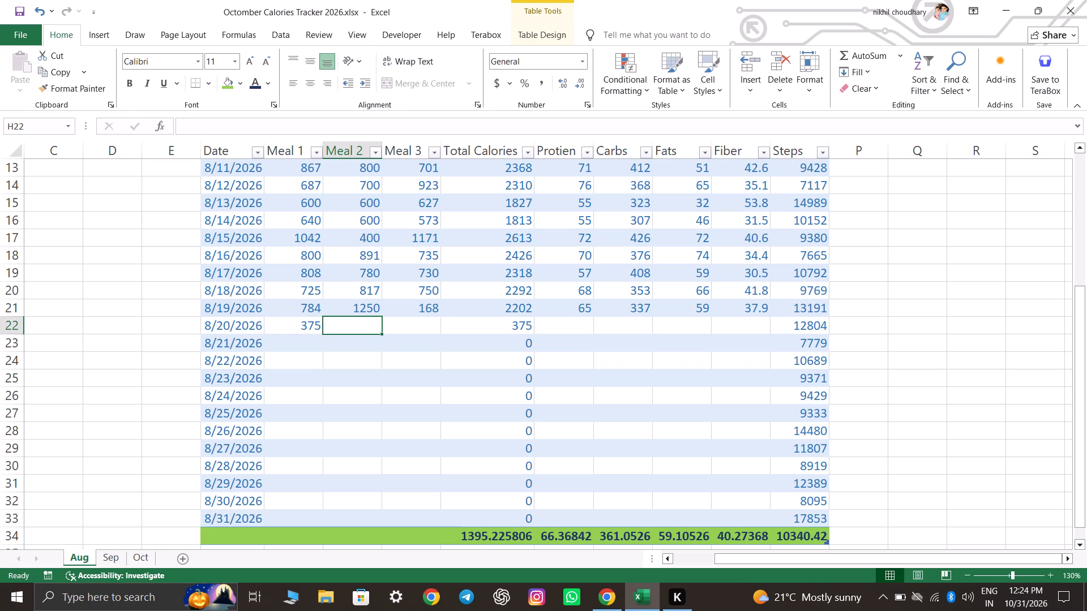
type("1185")
key("Right")
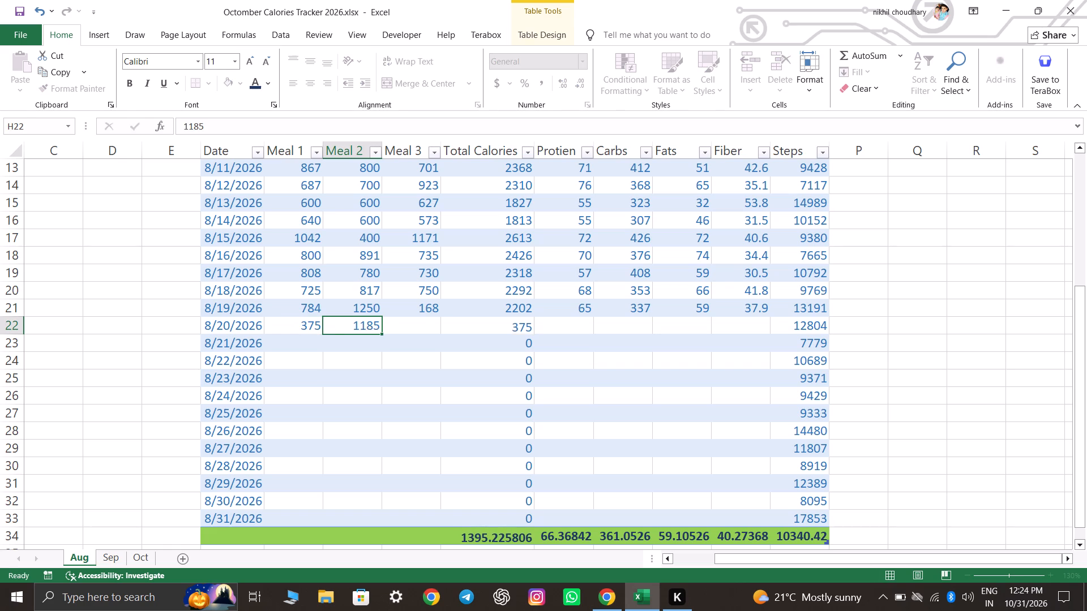
type("820")
key("Right")
Enter the 8/20/2026 protein as the sum =15+33+26.
key("Right")
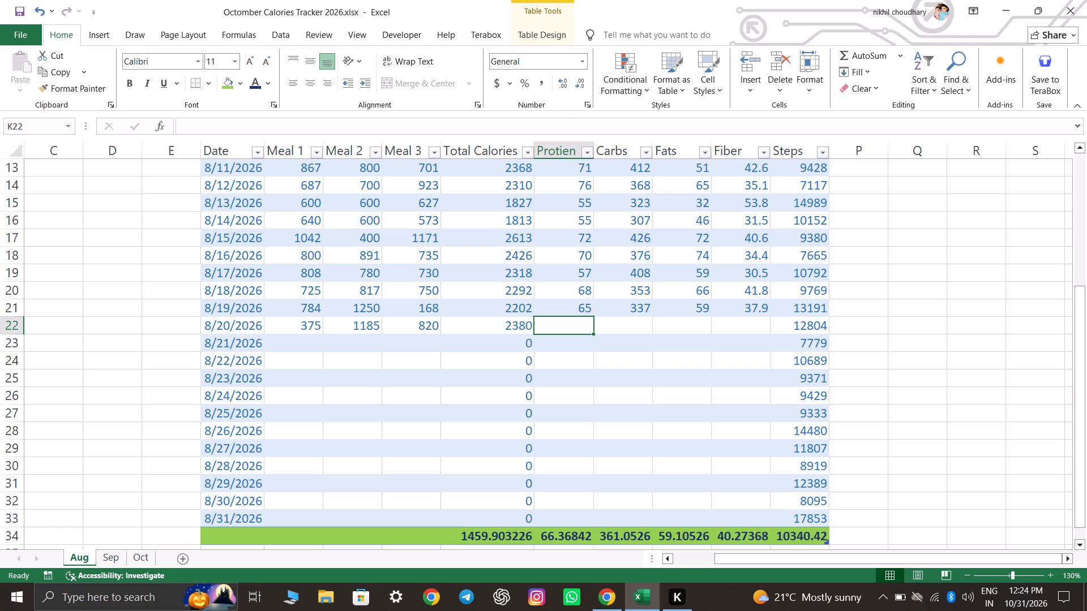
key("equal")
type("15+33+")
type("26")
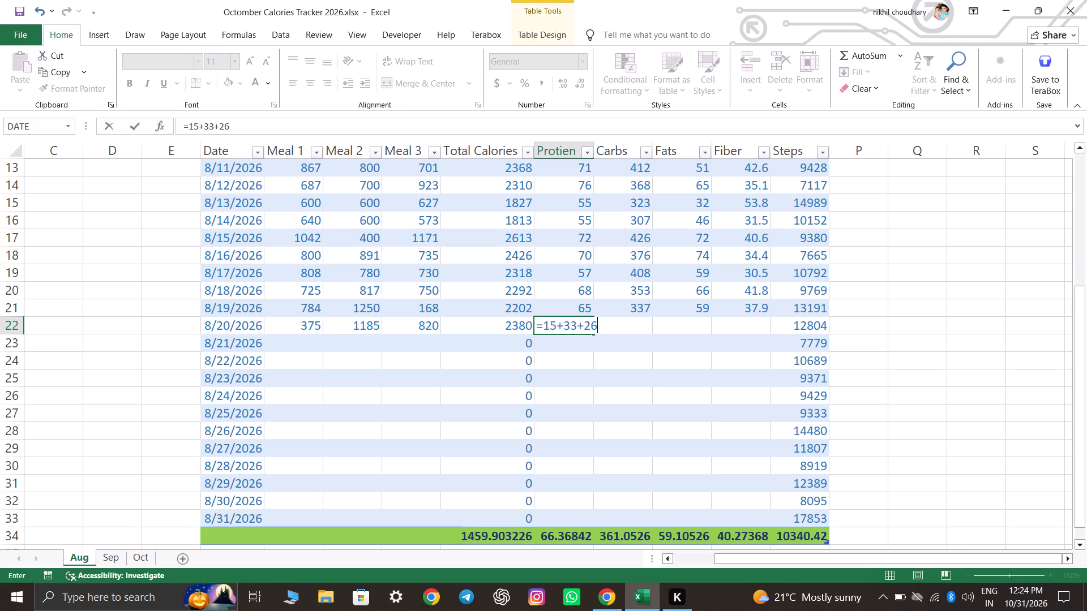
key("Right")
Enter the 8/20/2026 carbs as the sum =34+163+141.
key("equal")
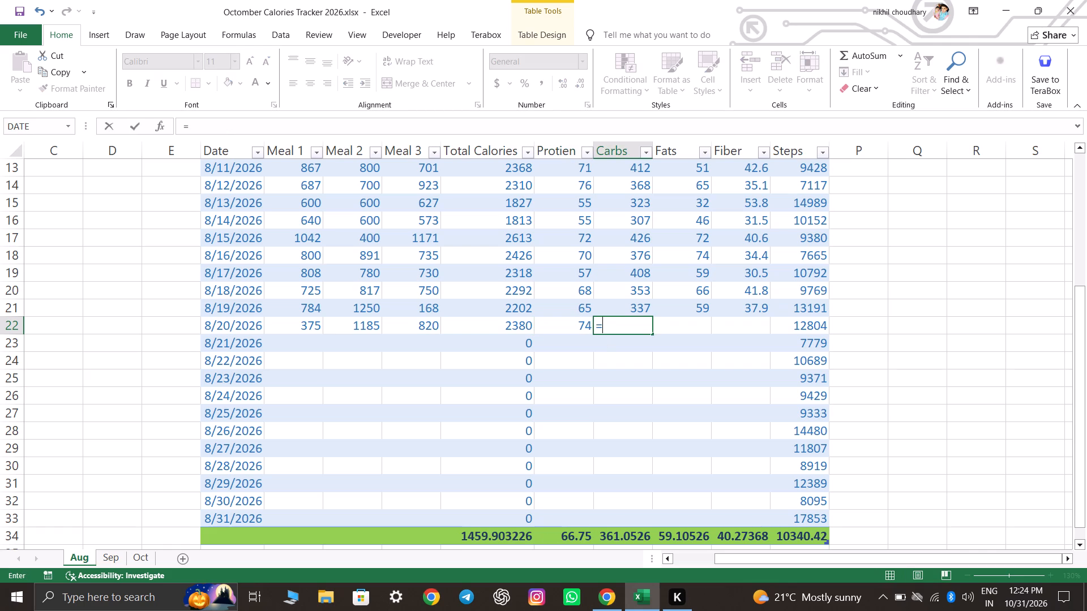
type("34+")
type("163+")
type("141")
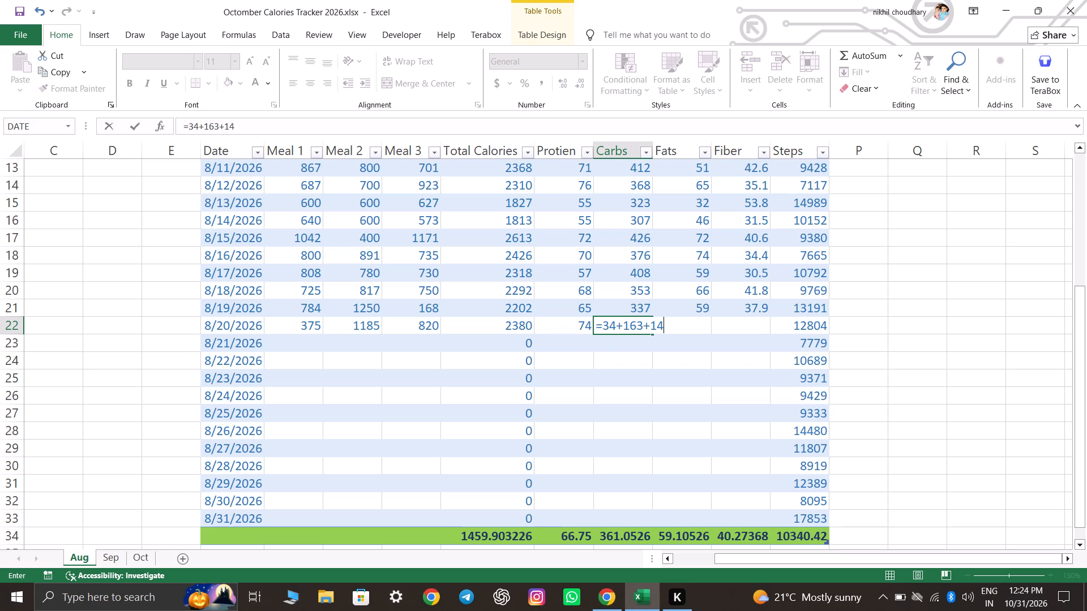
key("Right")
Enter the 8/20/2026 fats as the sum =19+45+18.
key("equal")
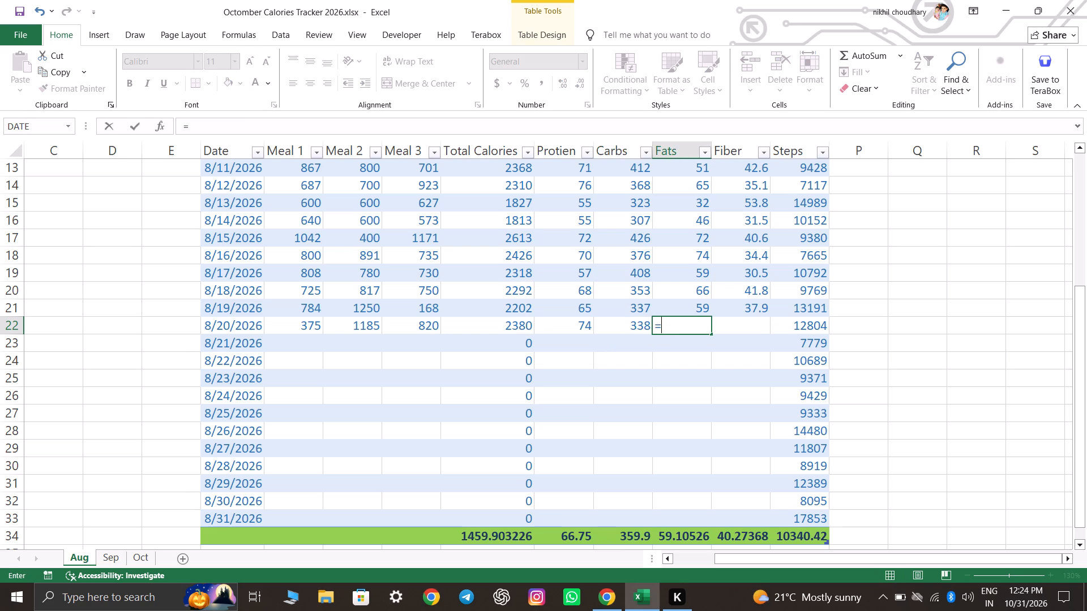
type("19+")
type("45+")
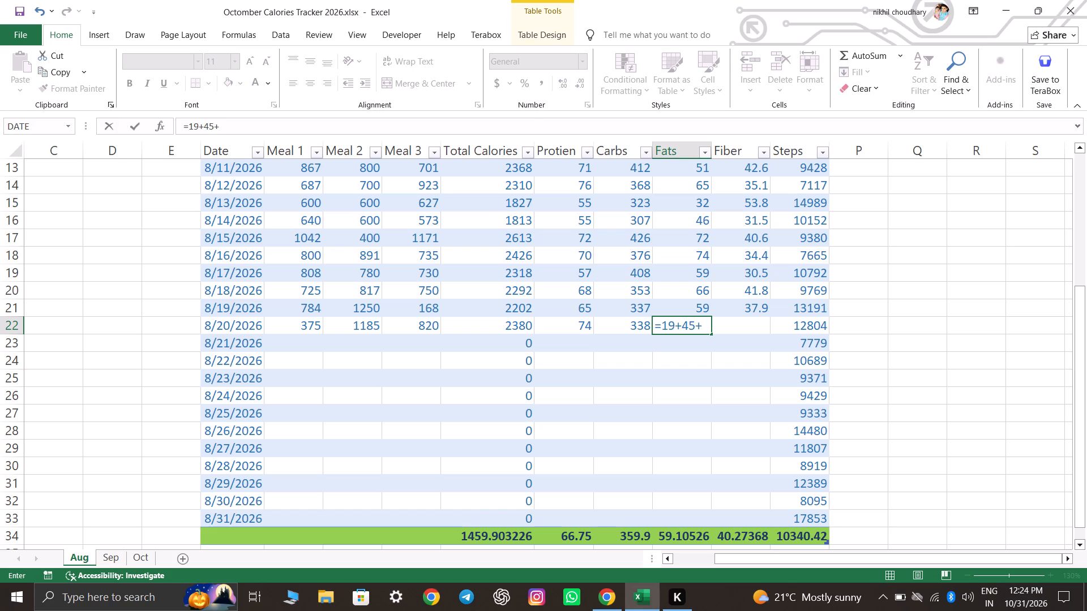
type("18")
key("Right")
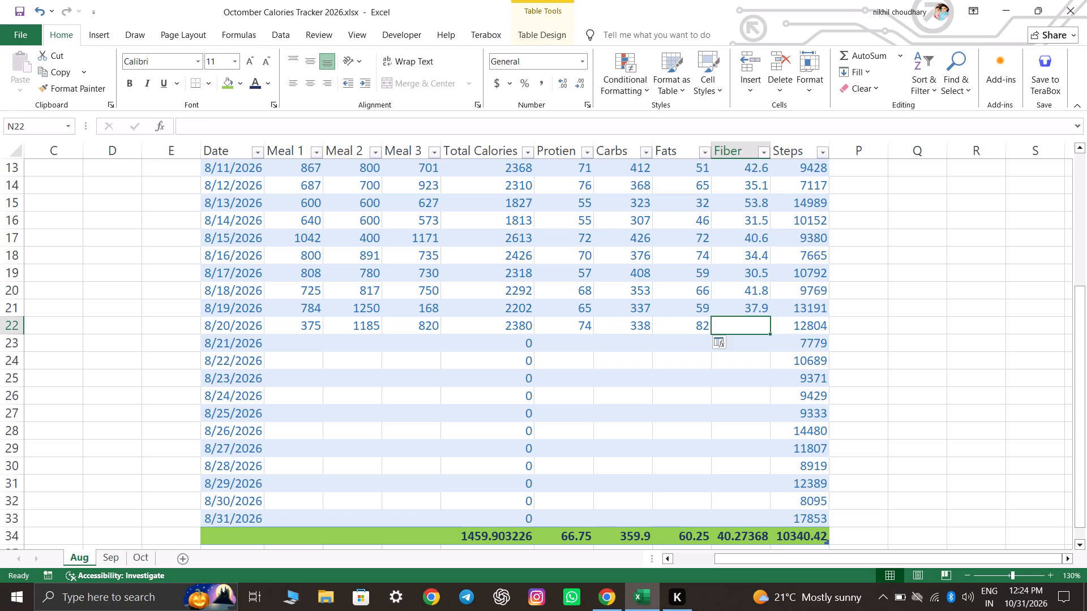
Enter the 8/20/2026 fiber as the sum =1.4+19+12.8.
key("equal")
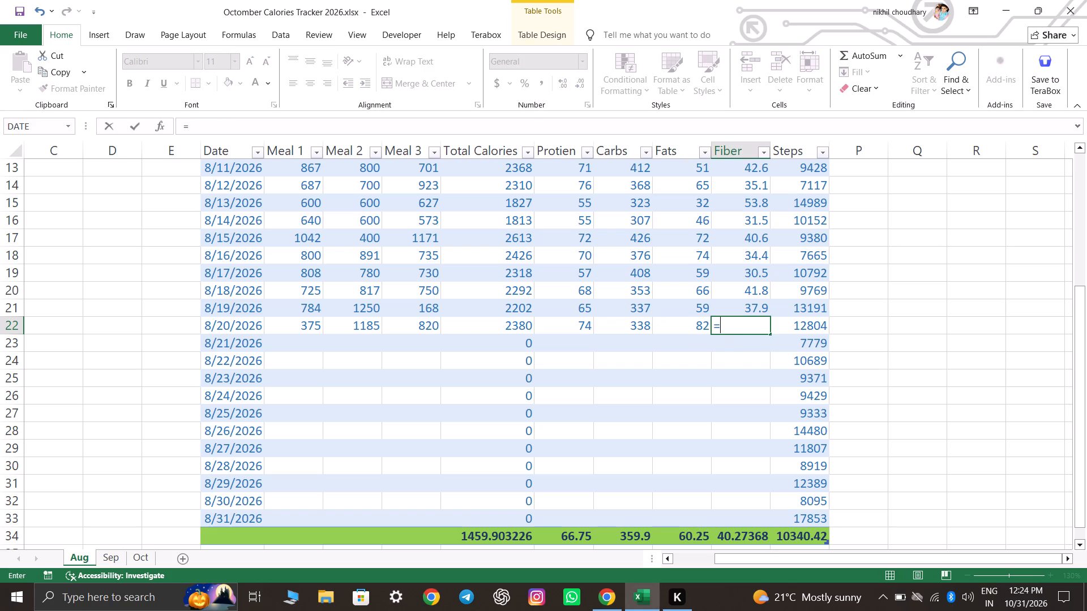
type("1.4+")
type("19+")
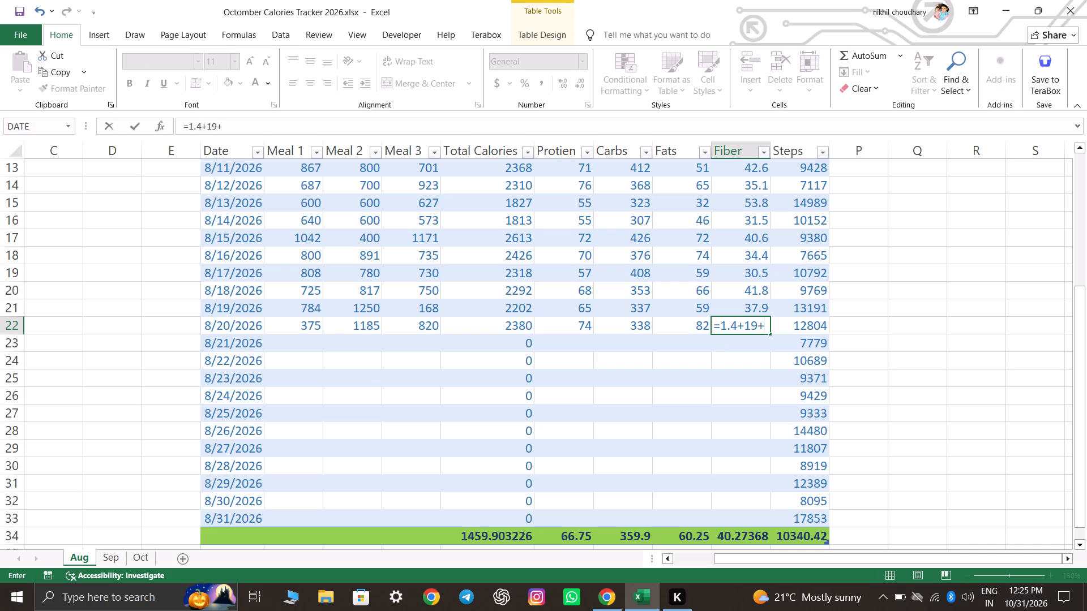
type("12.8")
key("Return")
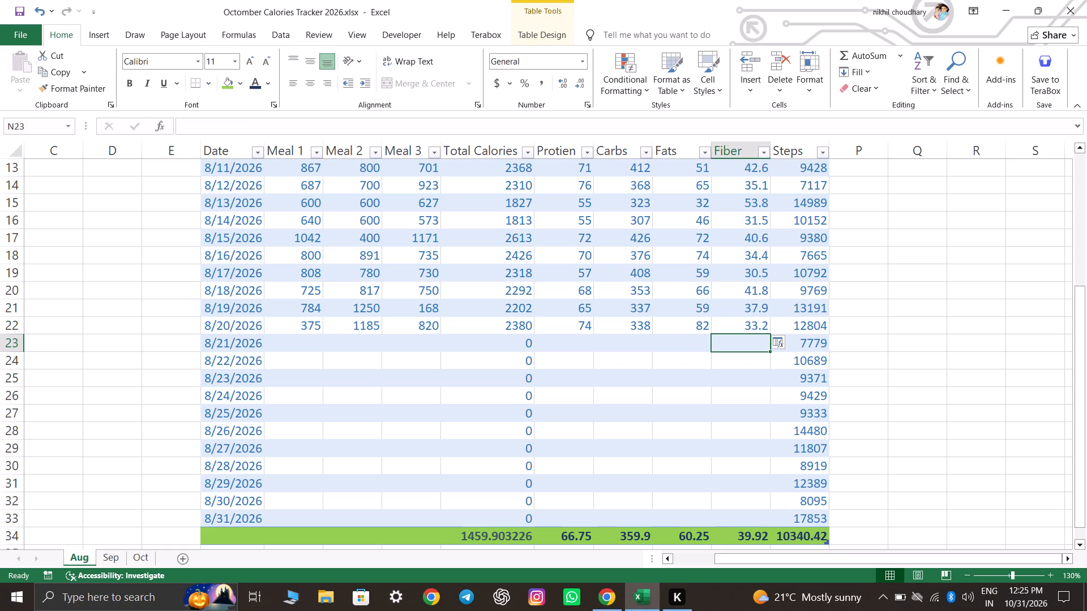
Enter the 8/21/2026 meal calories: 341 for Meal 1, 1188 for Meal 2 and 659 for Meal 3.
key("Left")
key("Left")
key("Left")
key("Left")
key("Left")
key("Left")
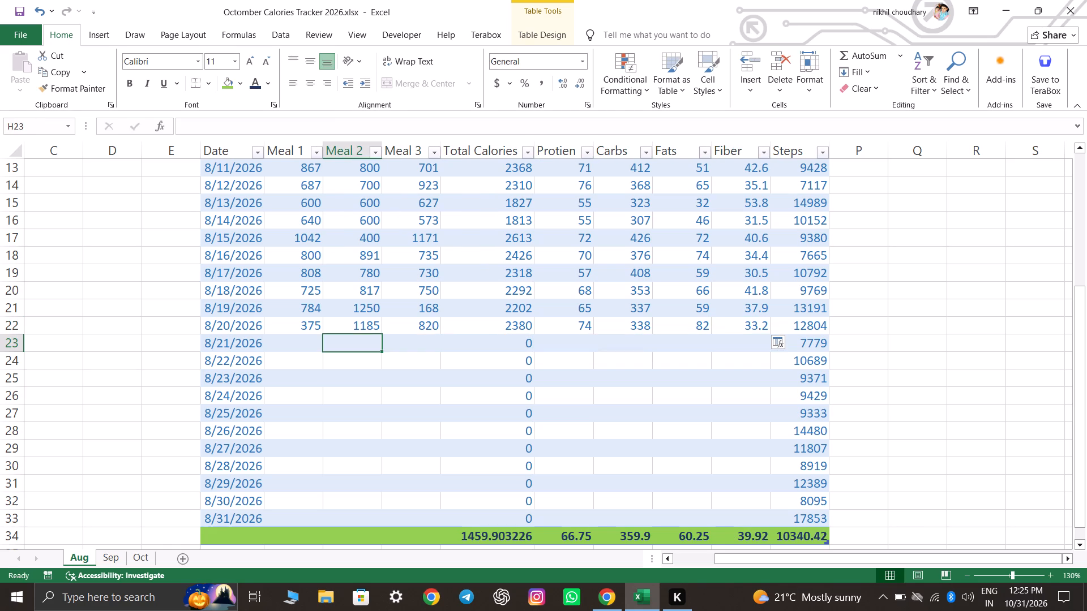
key("Left")
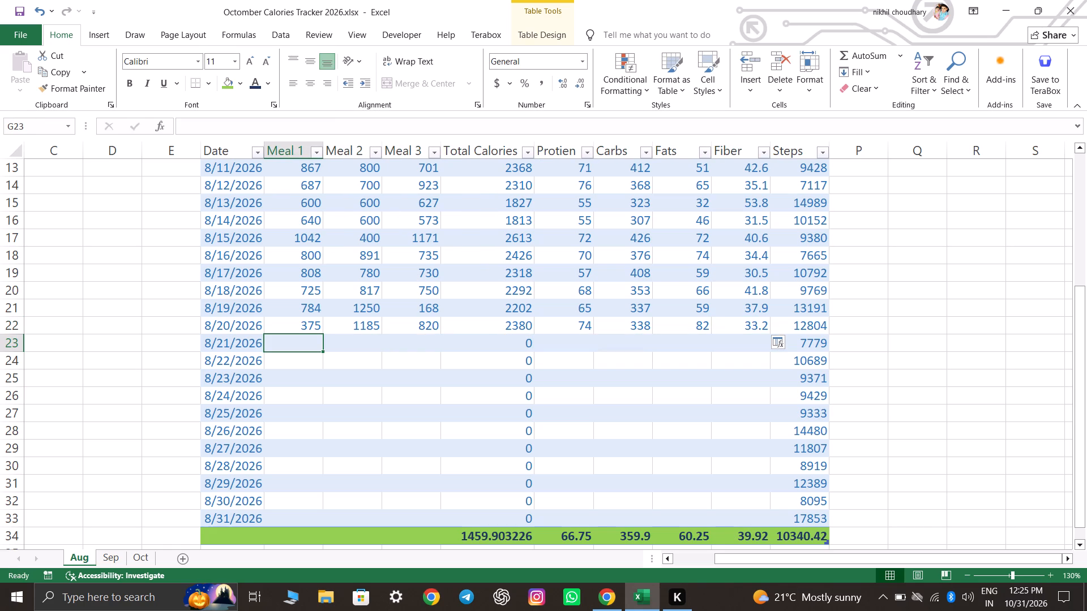
type("34")
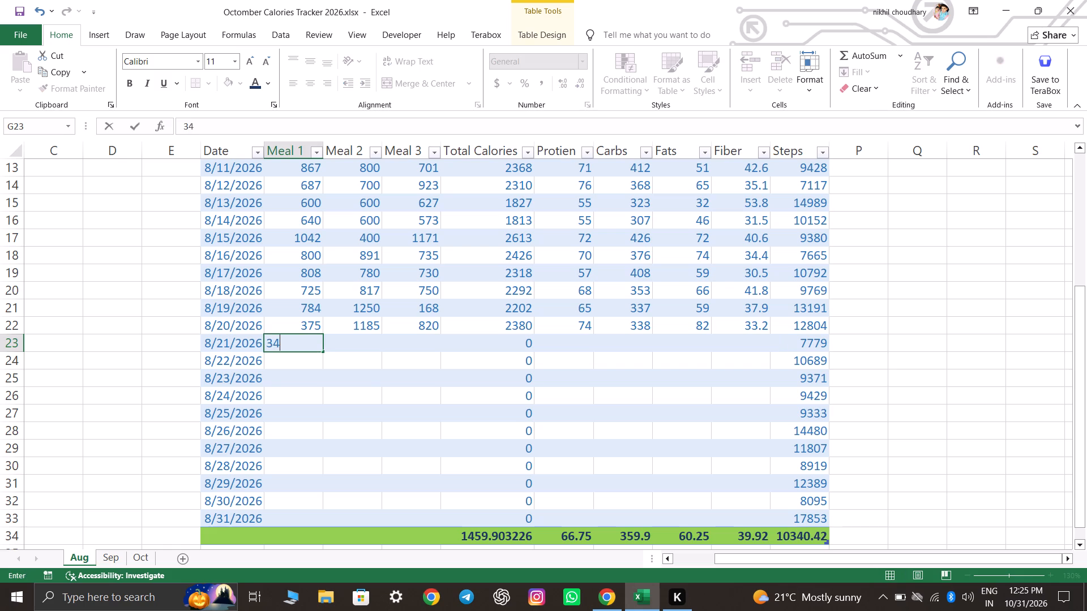
key("1")
key("Right")
type("1188")
key("Right")
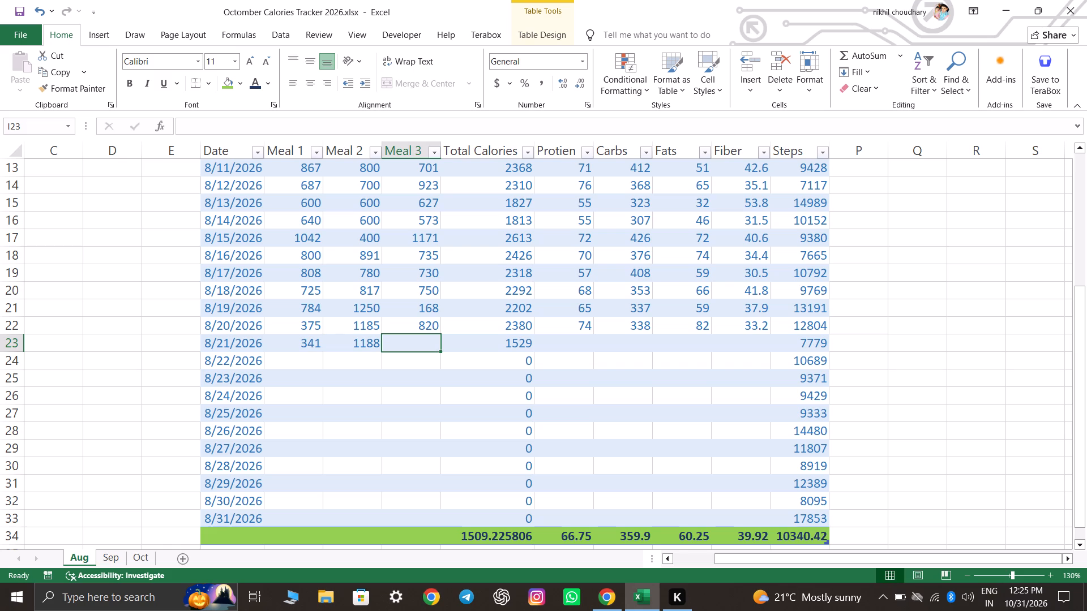
type("65")
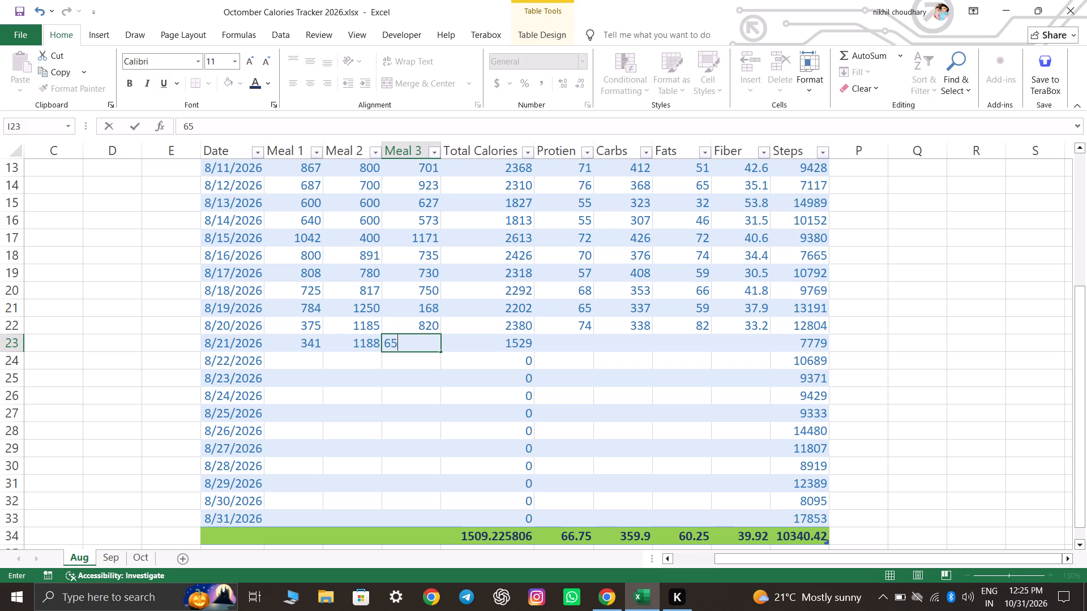
key("9")
key("Right")
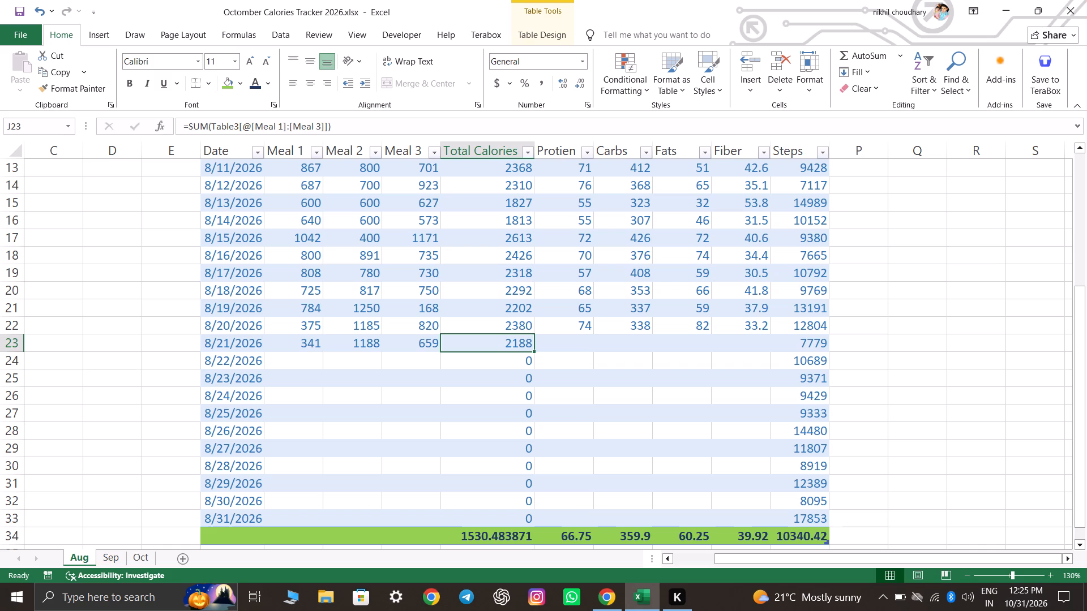
Enter 62 as the 8/21/2026 protein value.
key("Right")
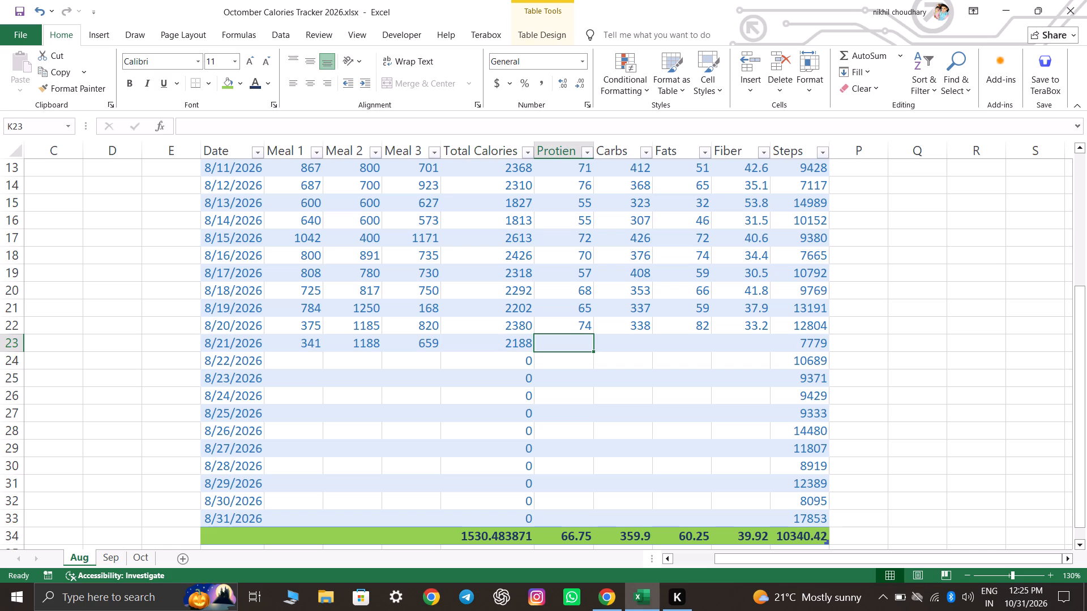
type("62")
key("Right")
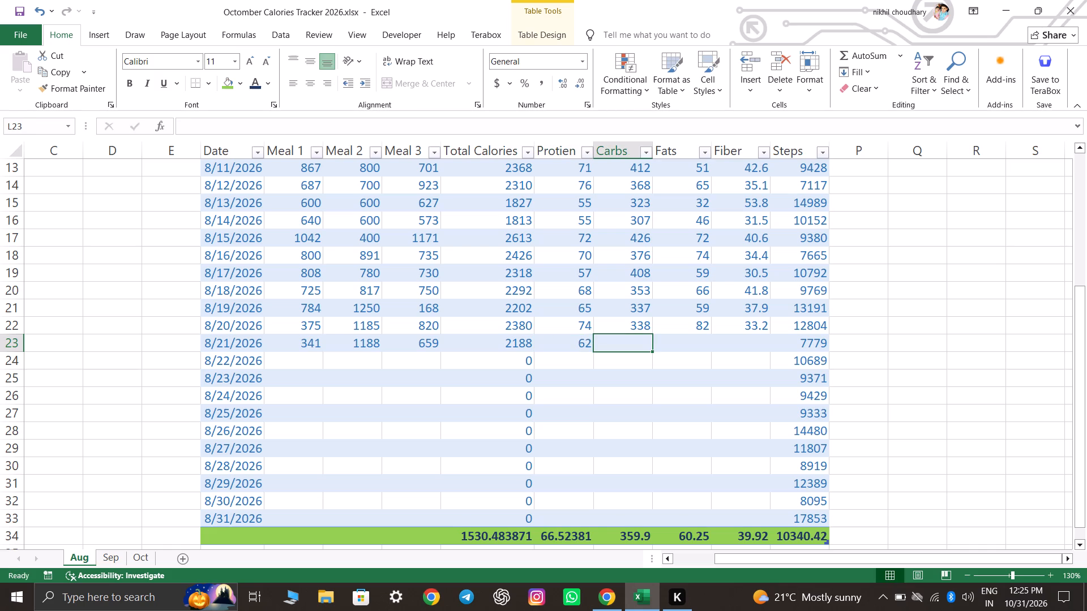
Enter the 8/21/2026 carbs as the sum =69+192+110.
key("equal")
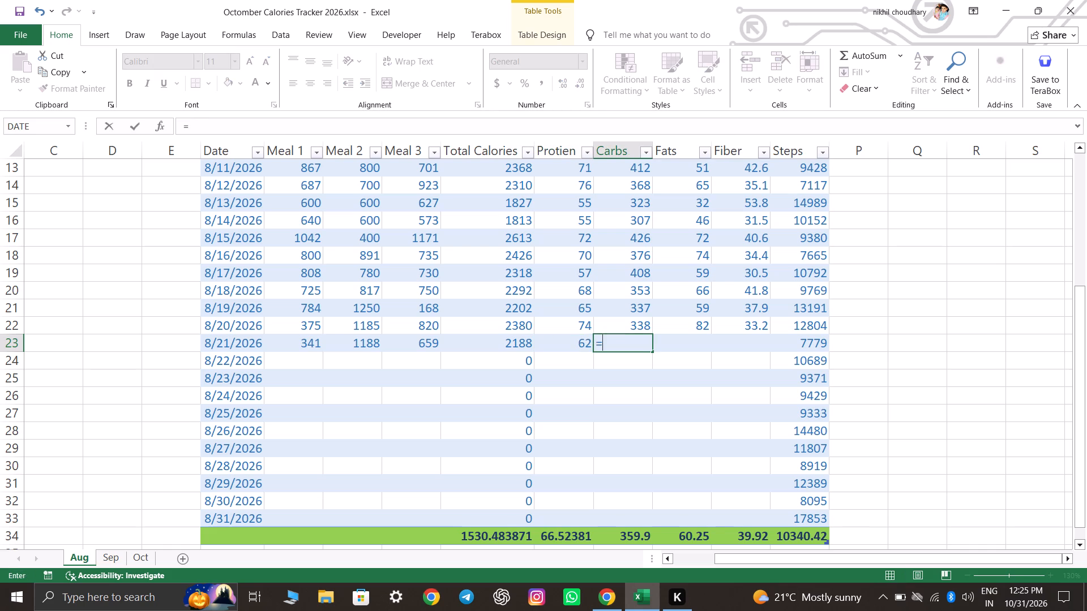
type("69+")
type("192+")
type("11")
key("0")
key("Right")
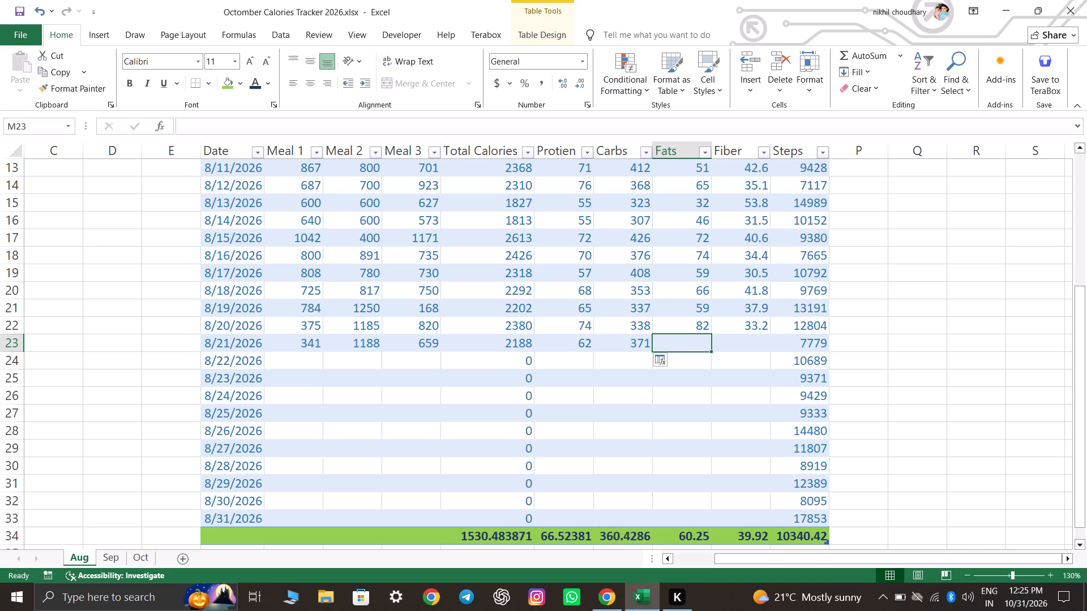
Enter the 8/21/2026 fats as the sum =5+28+25.
key("equal")
type("5+")
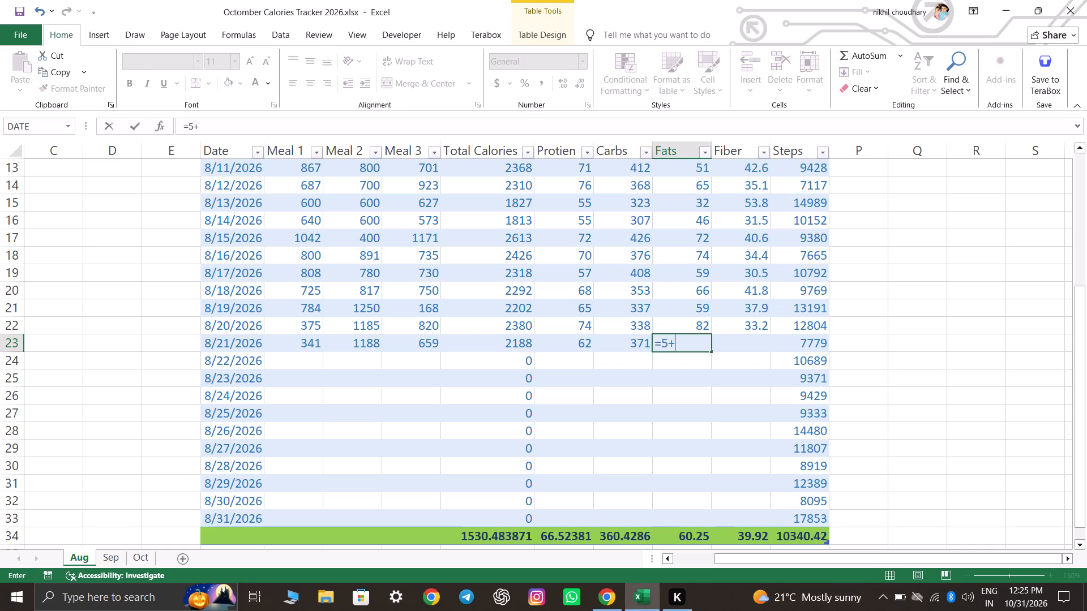
type("28+")
type("25")
key("Right")
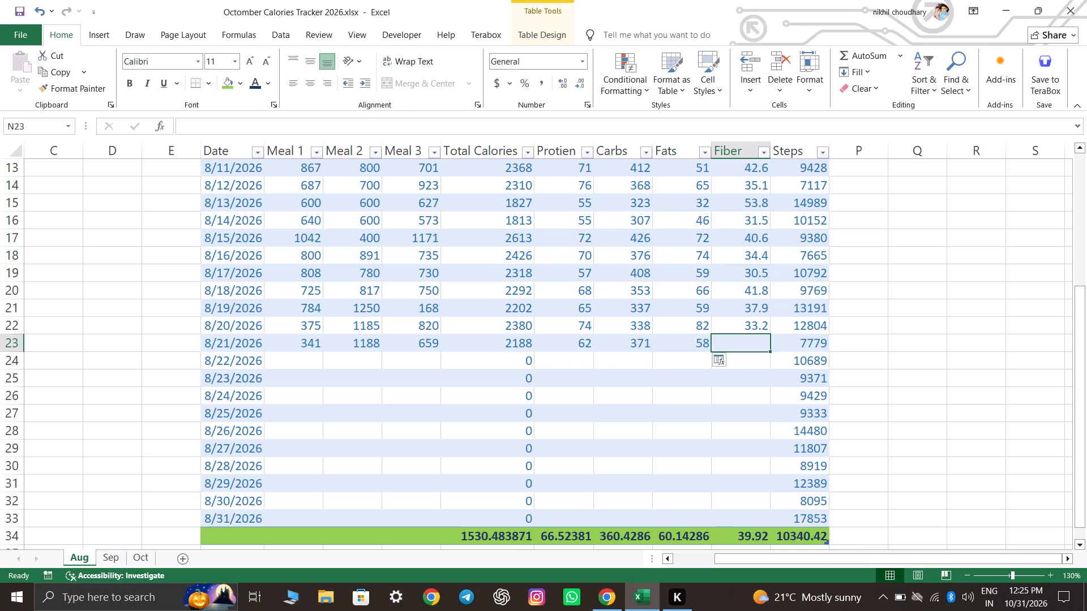
Enter the 8/21/2026 fiber as the sum =2.3+30.4+12.
key("equal")
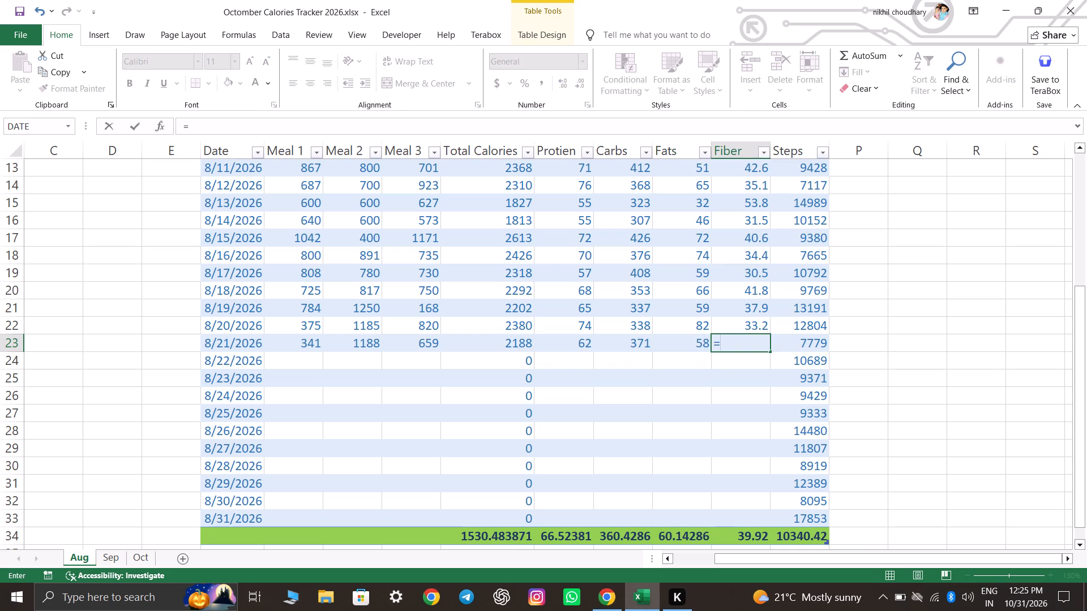
type("2.3+")
type("30.4")
key("plus")
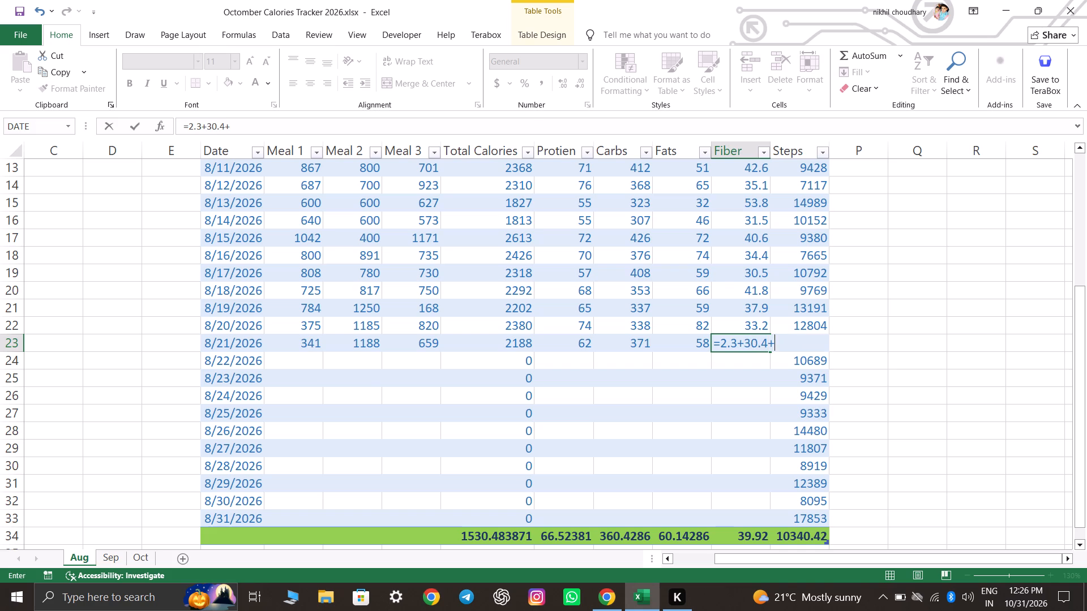
type("12")
key("Return")
Select the empty Meal 1 cell in the 8/22/2026 row.
key("Left")
key("Left")
key("Left")
key("Left")
key("Left")
key("Left")
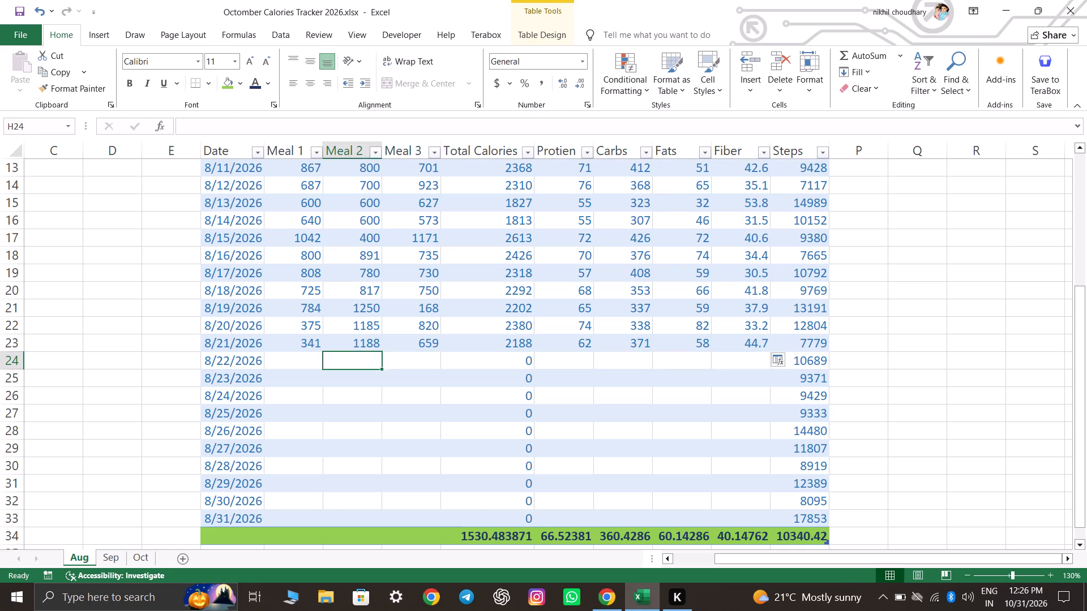
key("Left")
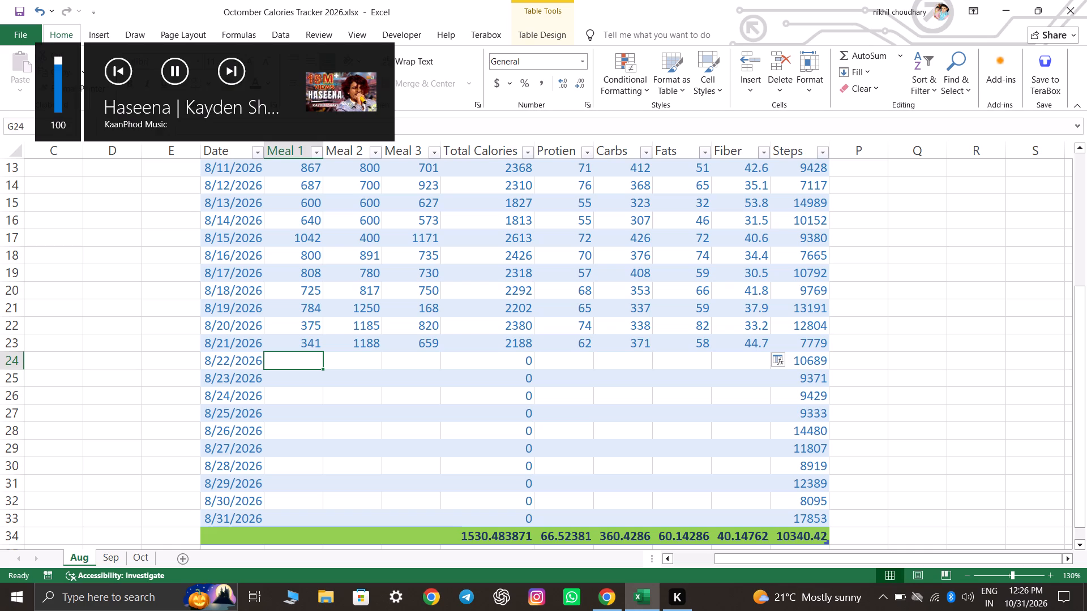
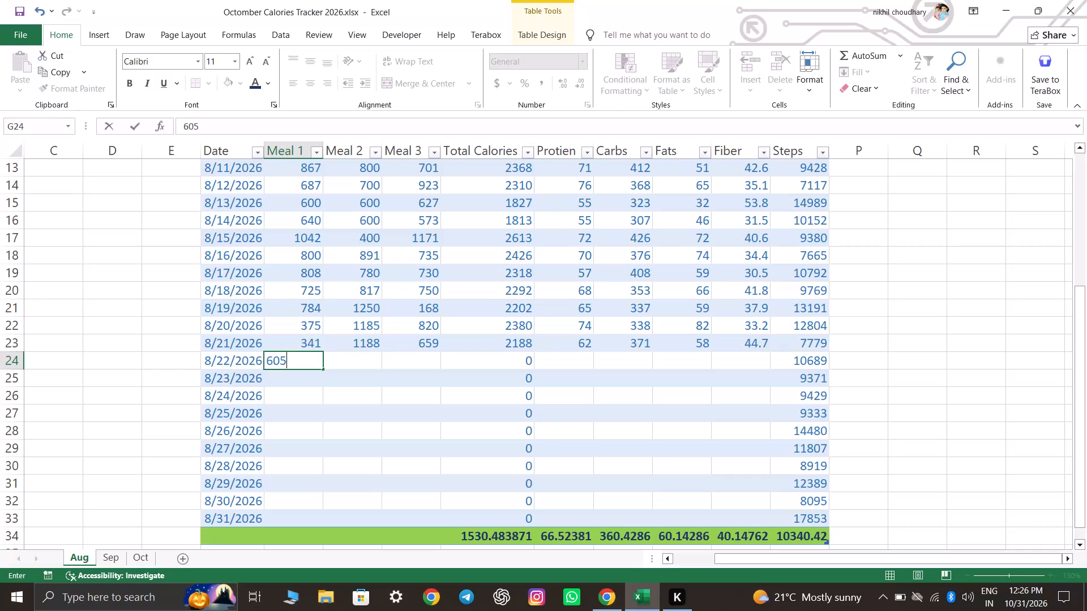
Enter the 8/22/2026 calories as 605 for Meal 1, 600 for Meal 2 and 1055 for Meal 3.
key("Right")
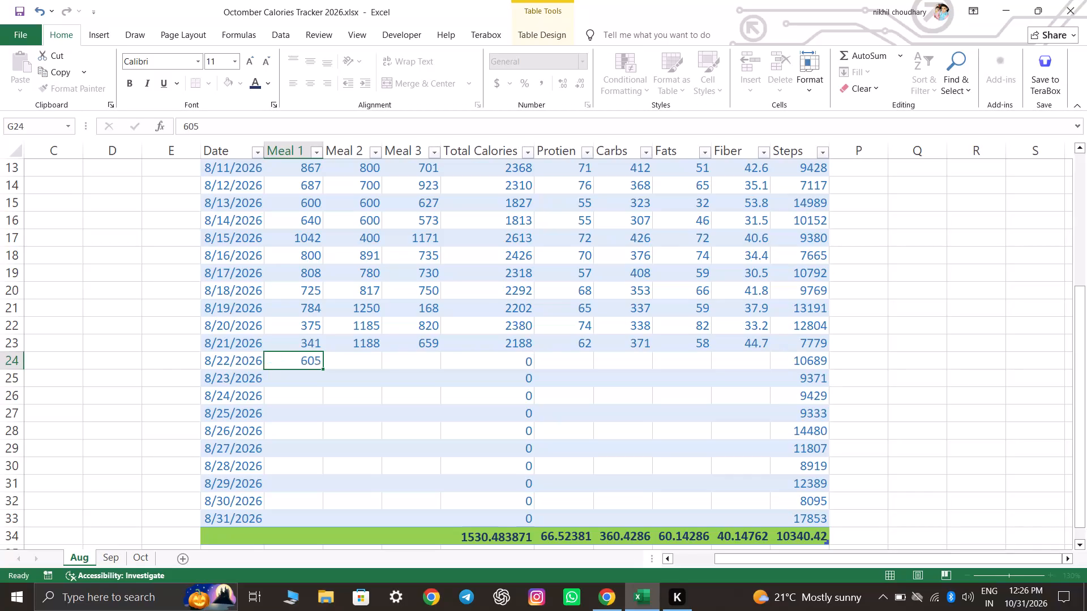
type("600")
key("Right")
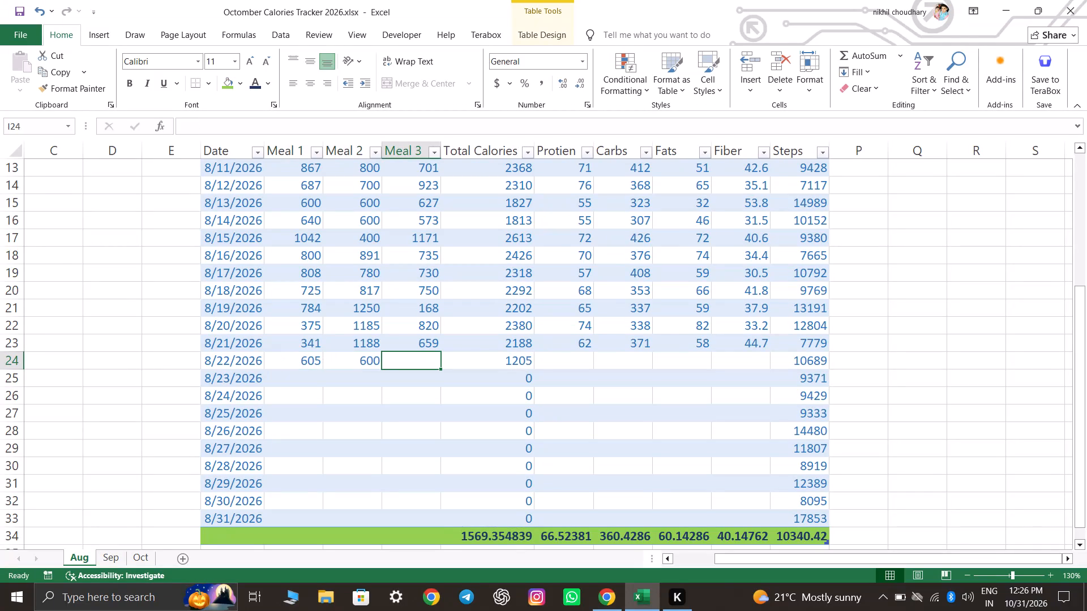
type("1055")
key("Right")
key("Right")
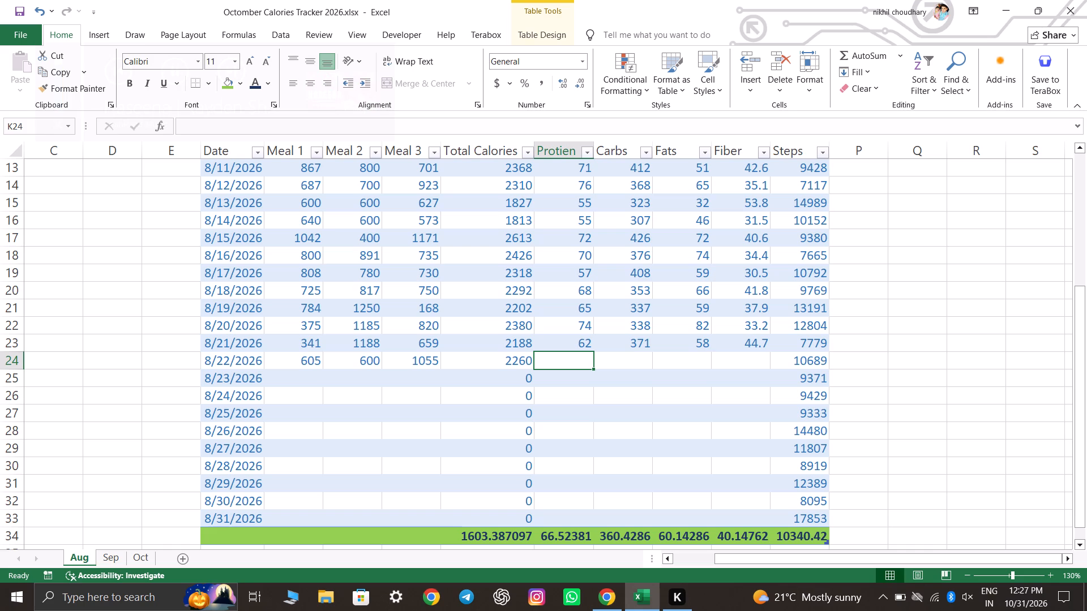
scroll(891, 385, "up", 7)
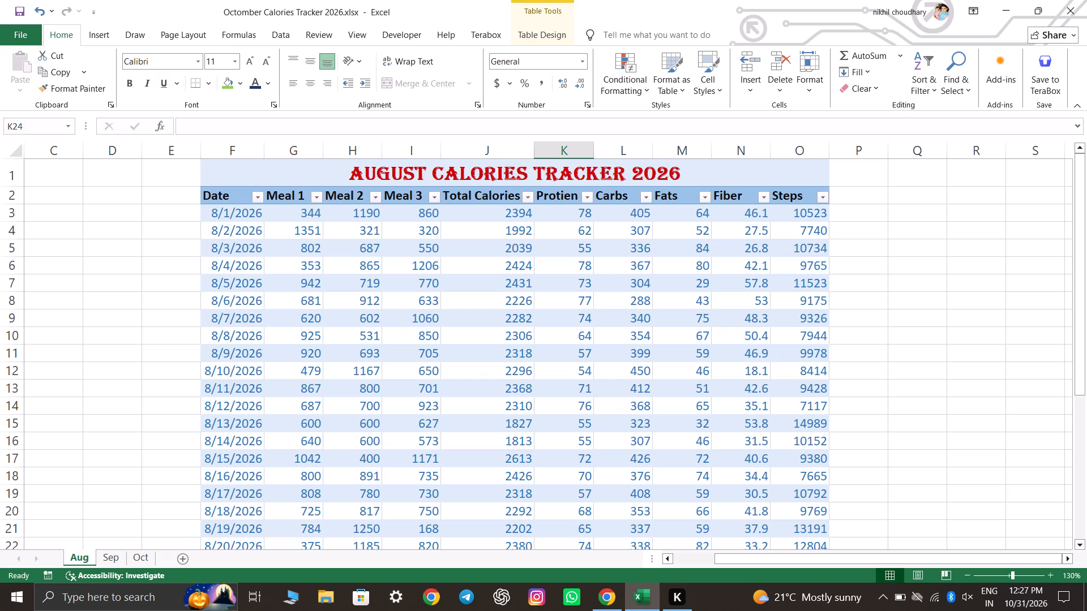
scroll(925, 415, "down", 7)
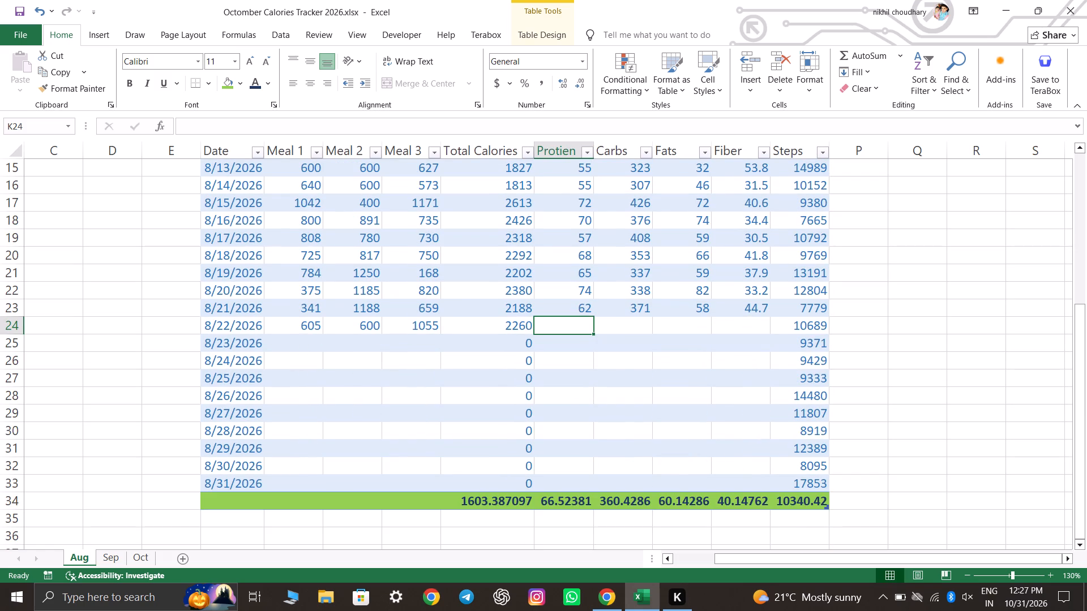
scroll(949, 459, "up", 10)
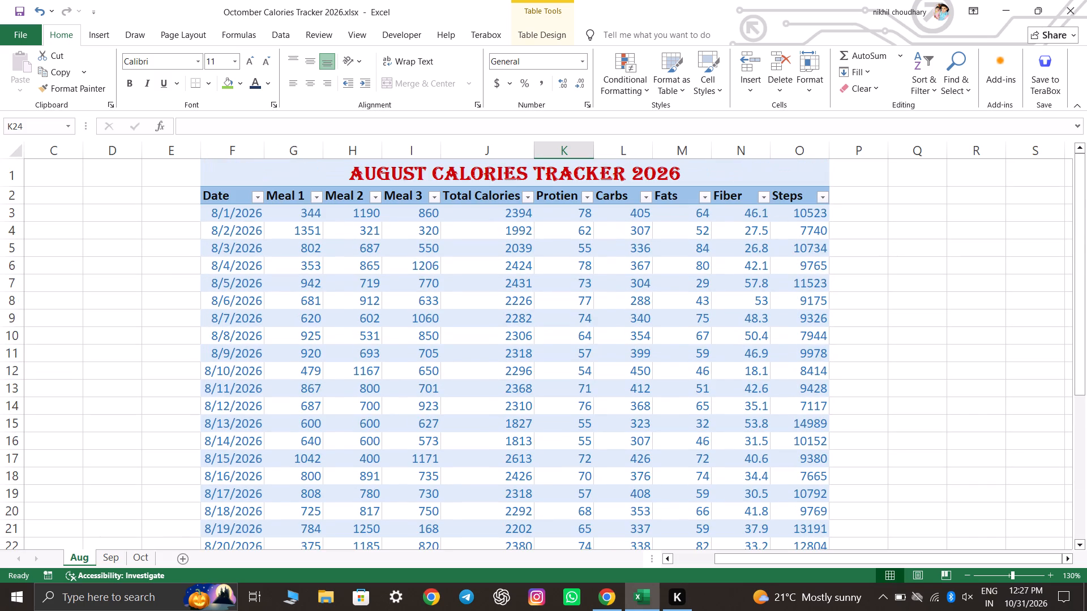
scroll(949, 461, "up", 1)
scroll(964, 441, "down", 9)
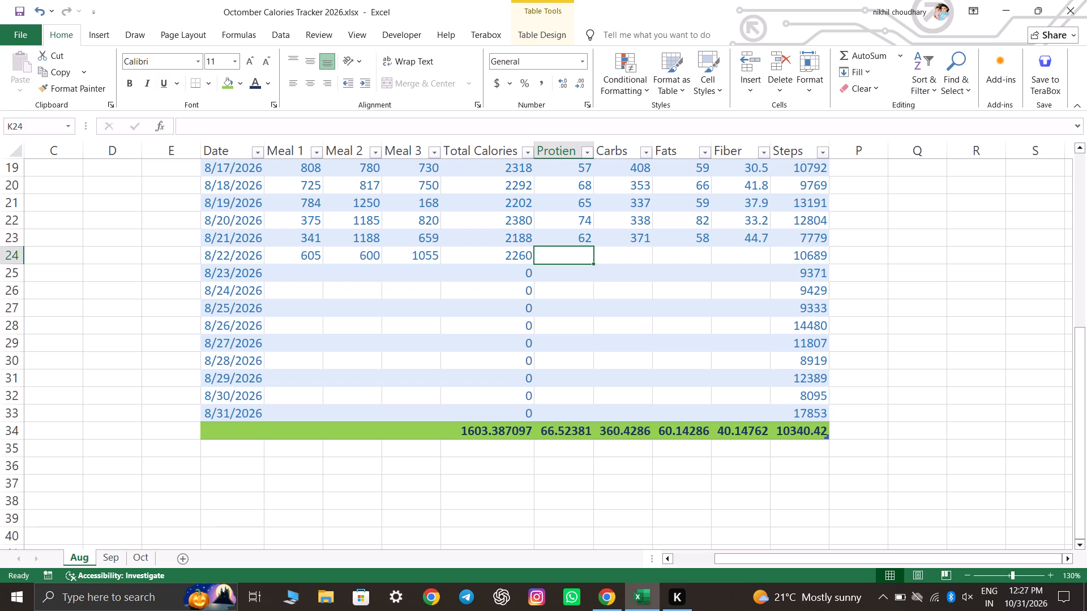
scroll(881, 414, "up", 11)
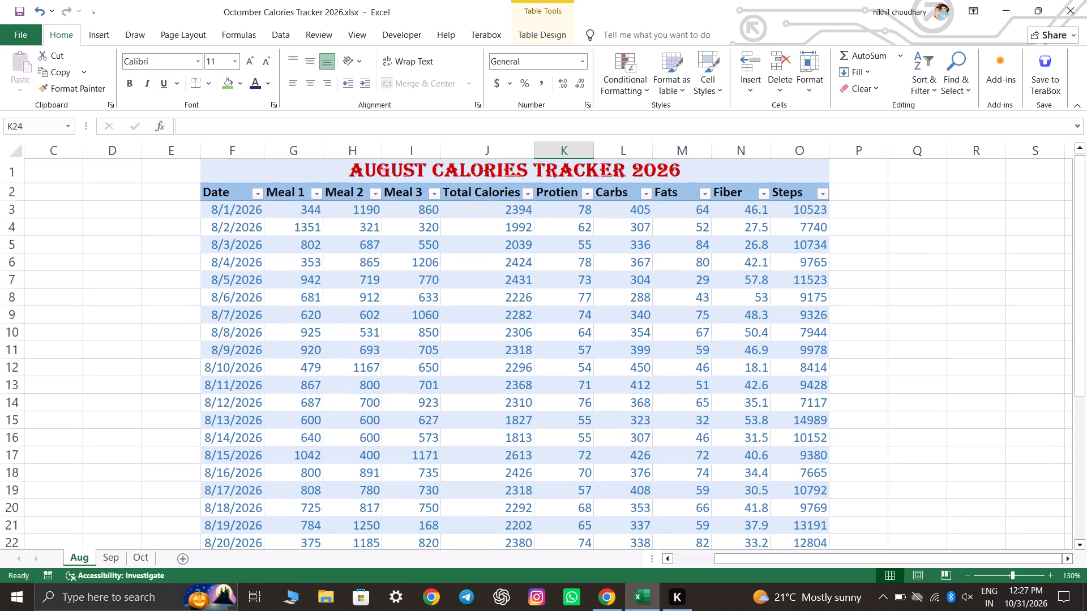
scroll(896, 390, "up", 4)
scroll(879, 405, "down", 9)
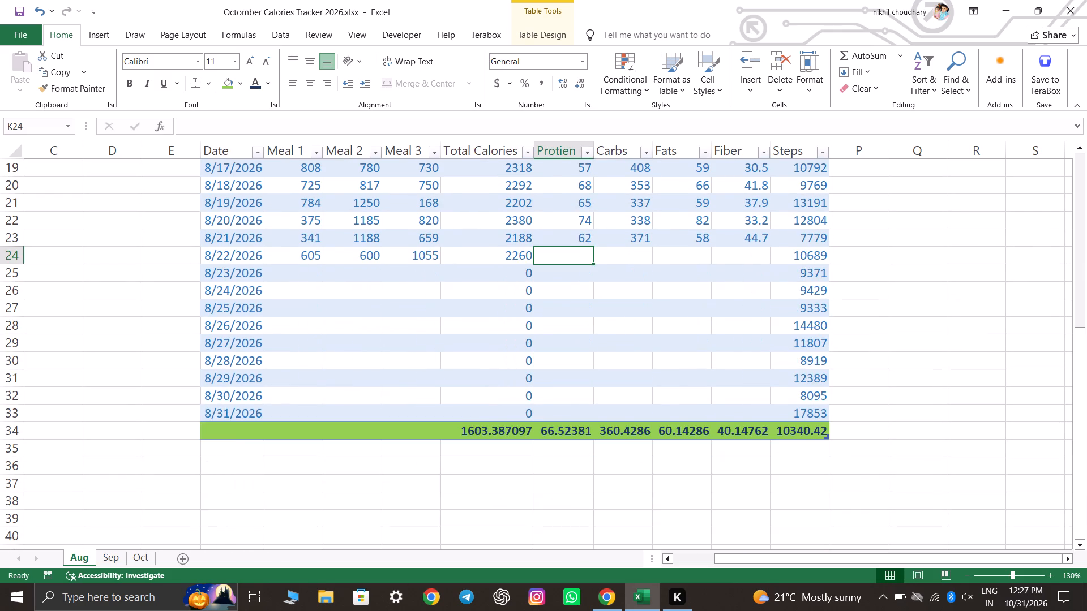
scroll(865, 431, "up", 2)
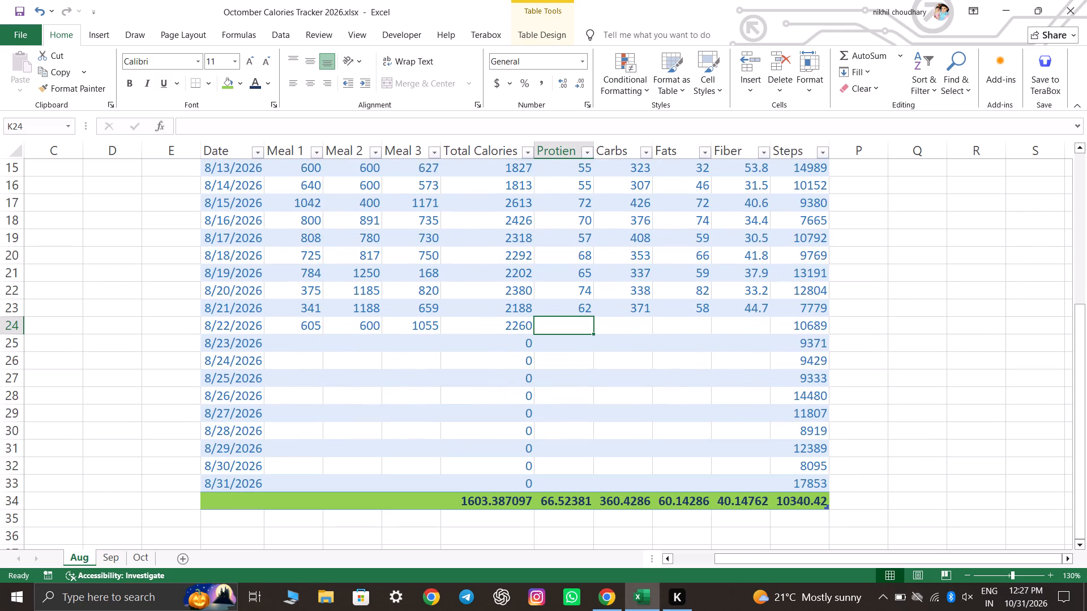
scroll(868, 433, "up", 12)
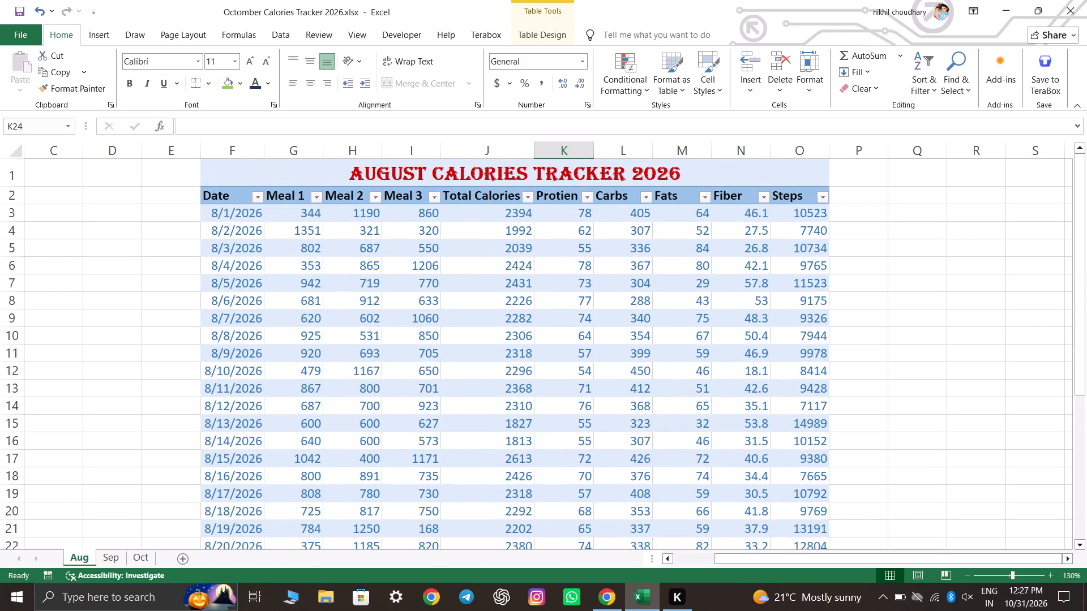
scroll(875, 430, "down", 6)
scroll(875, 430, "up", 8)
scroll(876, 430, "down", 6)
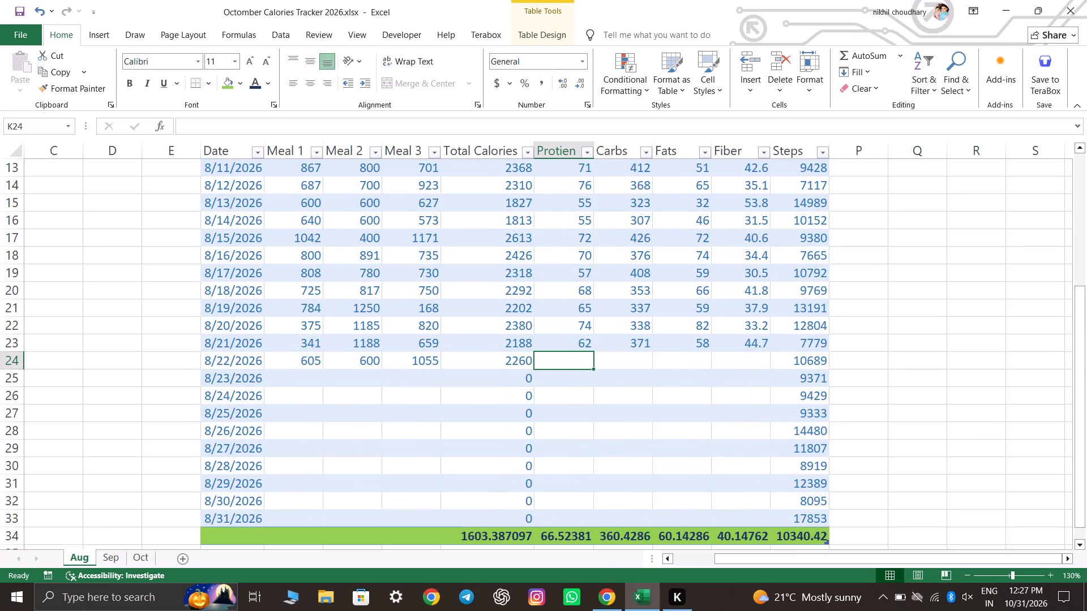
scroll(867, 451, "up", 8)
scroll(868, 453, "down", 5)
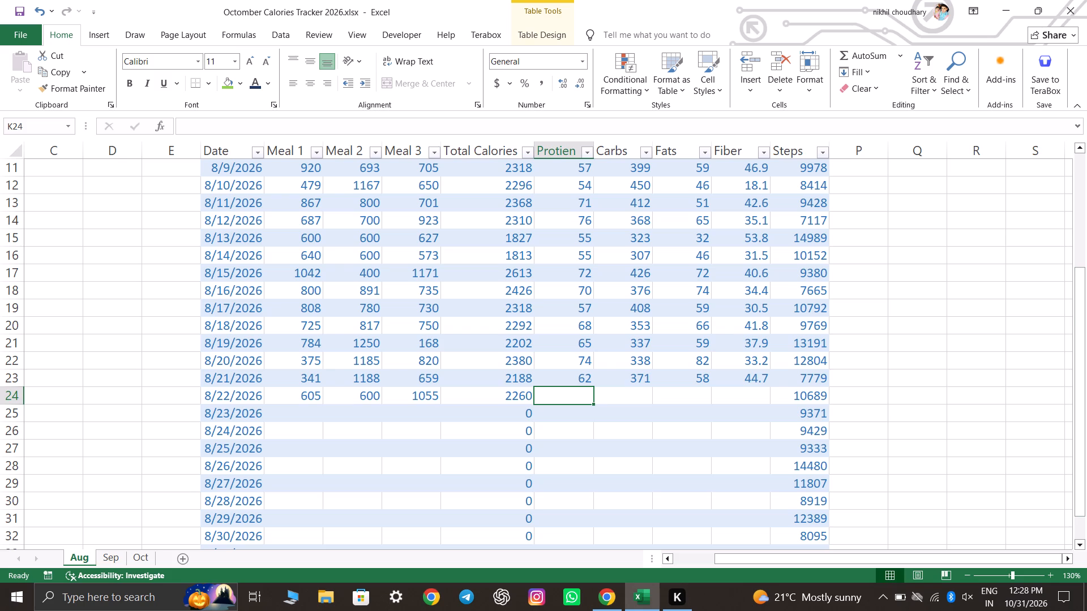
Enter the 8/22/2026 protein as the sum =40+30.
key("equal")
type("40")
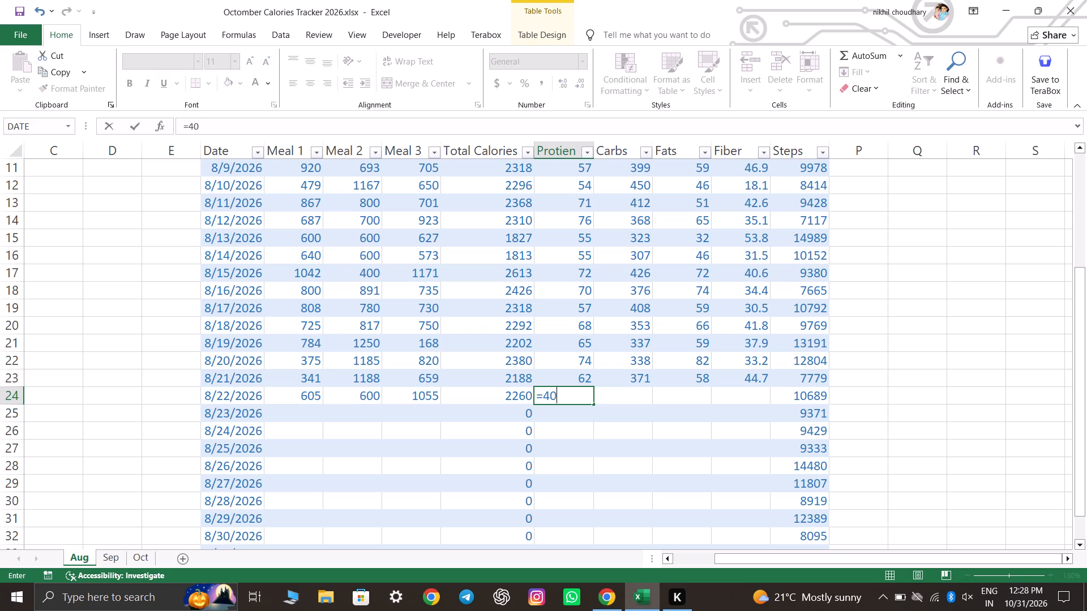
key("plus")
type("30")
key("Right")
Enter the 8/22/2026 carbs as the sum =185+186.
key("equal")
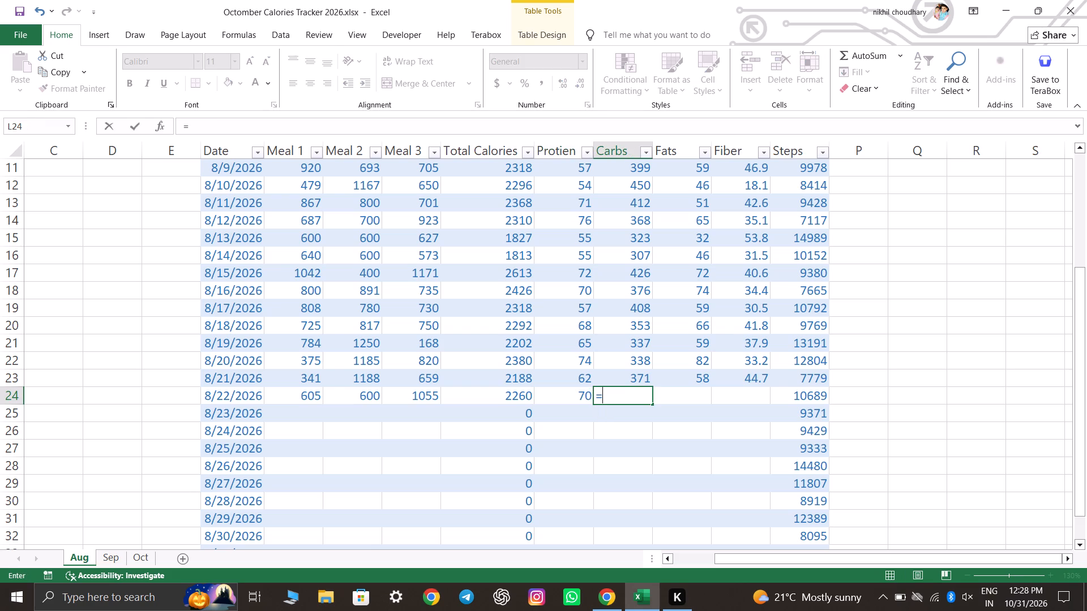
type("185+")
type("186")
key("Right")
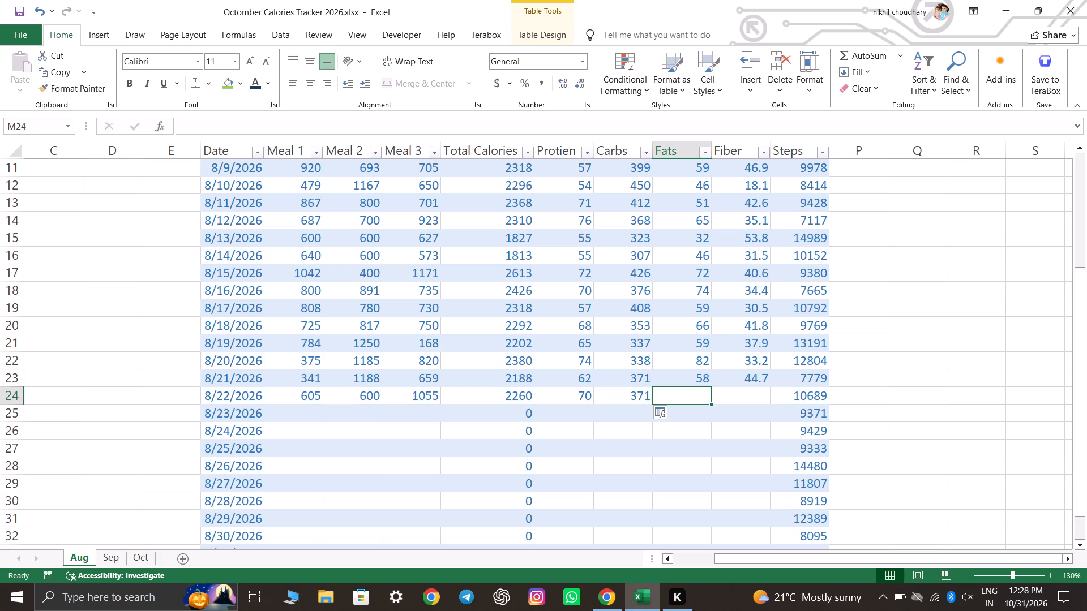
Enter the 8/22/2026 fats as the sum =34+25.
key("equal")
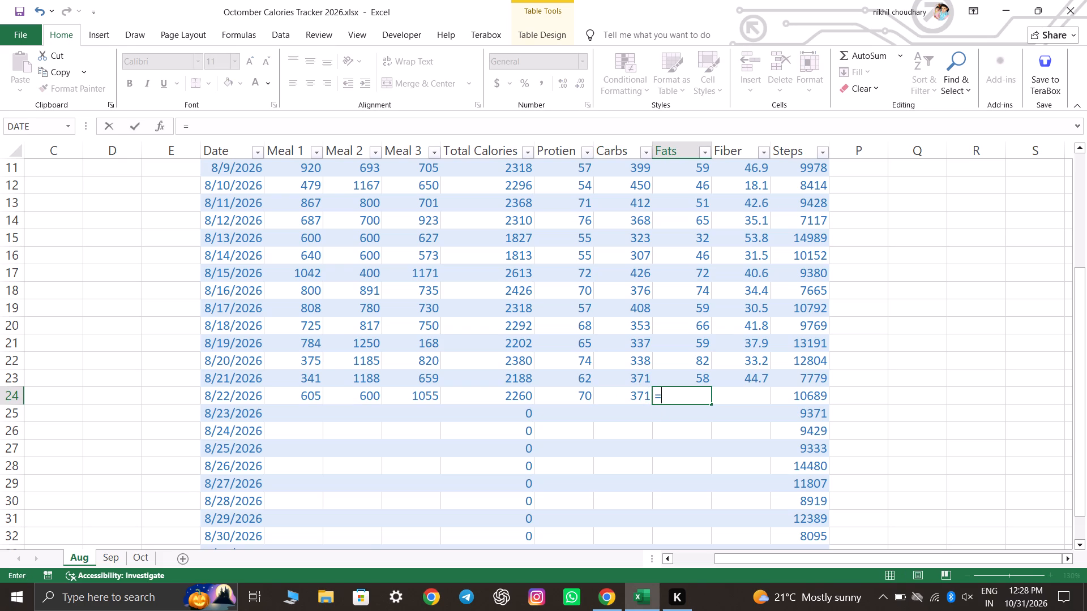
type("34+")
type("25")
key("Right")
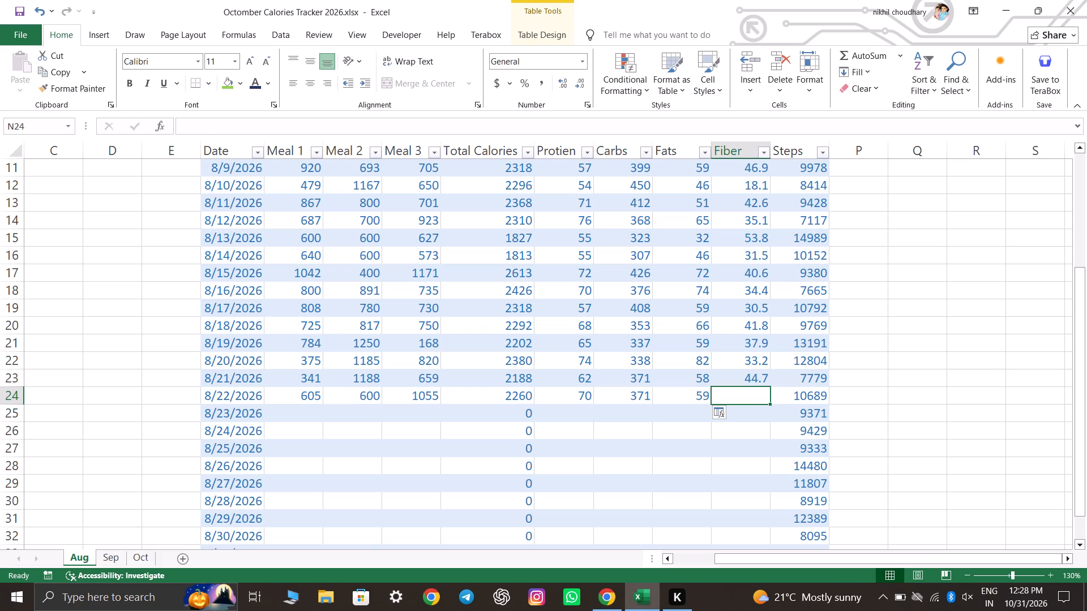
Enter the 8/22/2026 fiber as the sum =17.2+25.6.
key("equal")
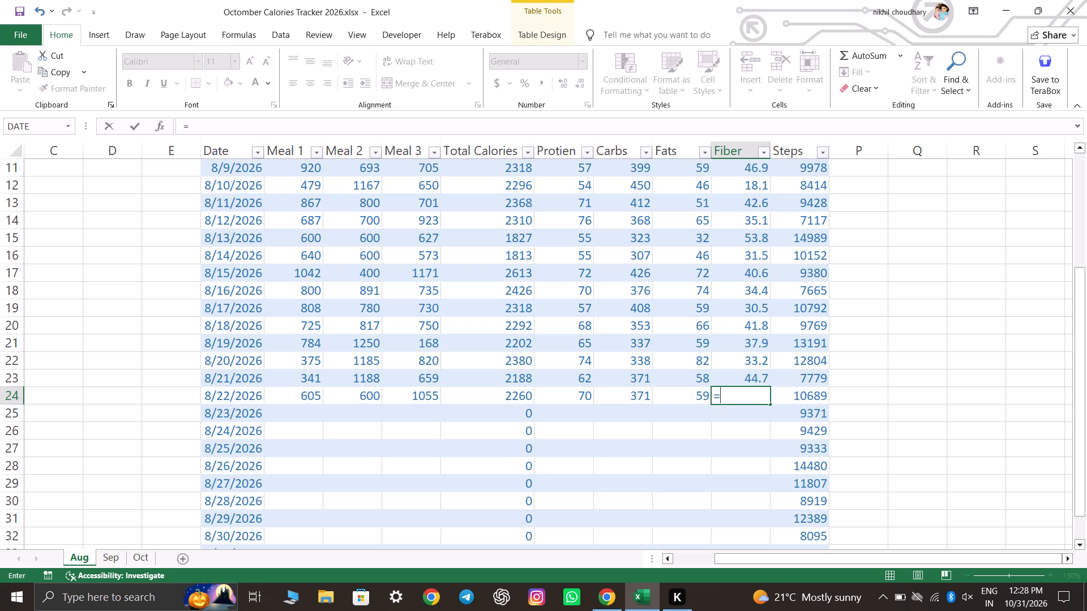
type("17.2")
key("Right")
key("Left")
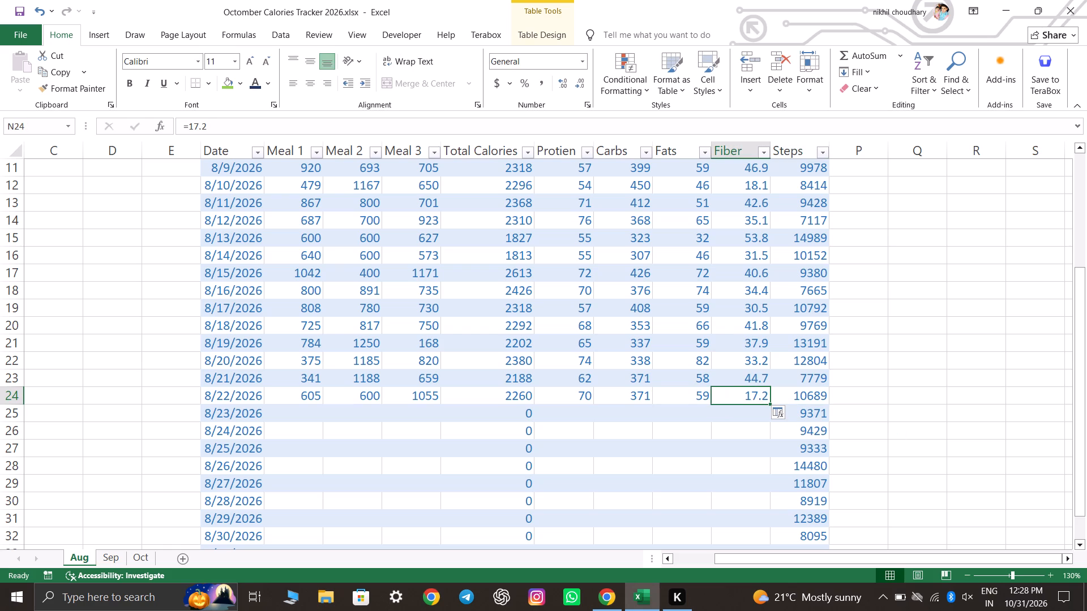
double_click(764, 392)
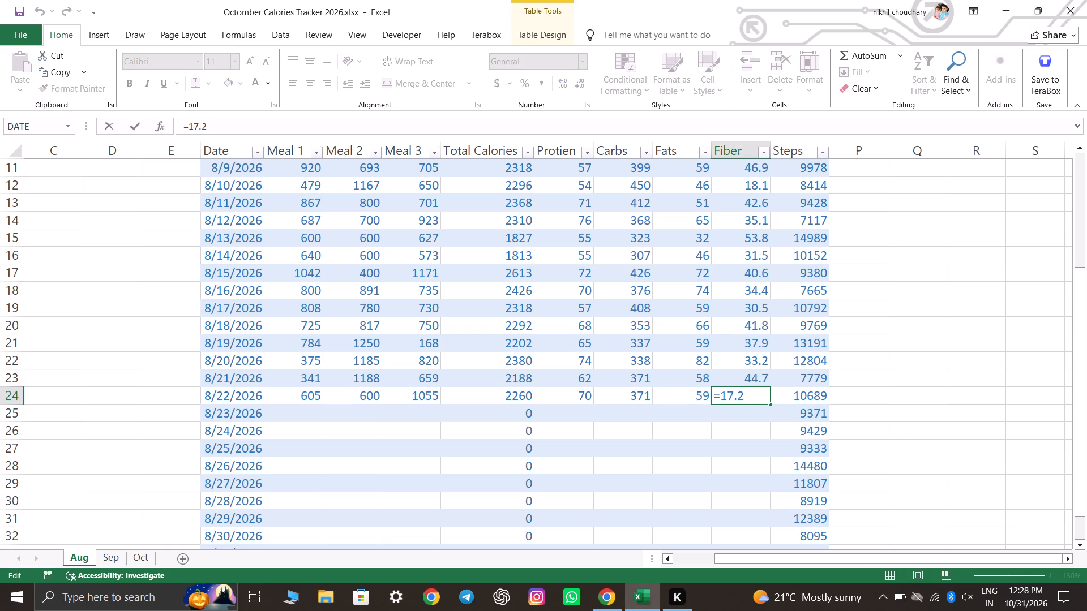
key("plus")
type("25.6")
key("Return")
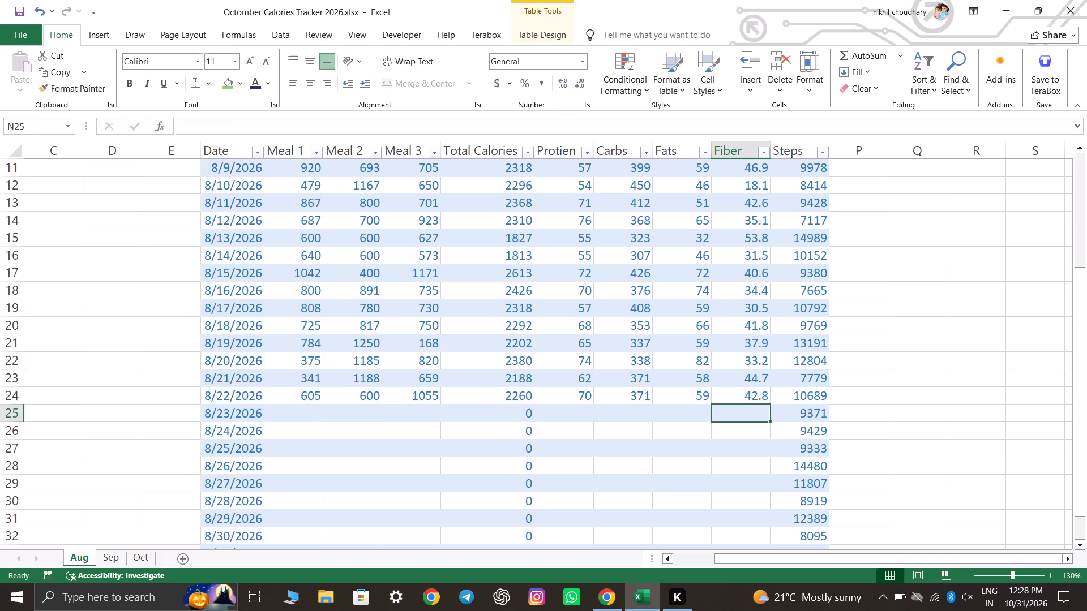
Enter the 8/23/2026 calories as 94 for Meal 1, 112 for Meal 2 and 800 for Meal 3.
key("Left")
key("Left")
key("Left")
key("Left")
key("Left")
key("Left")
key("Left")
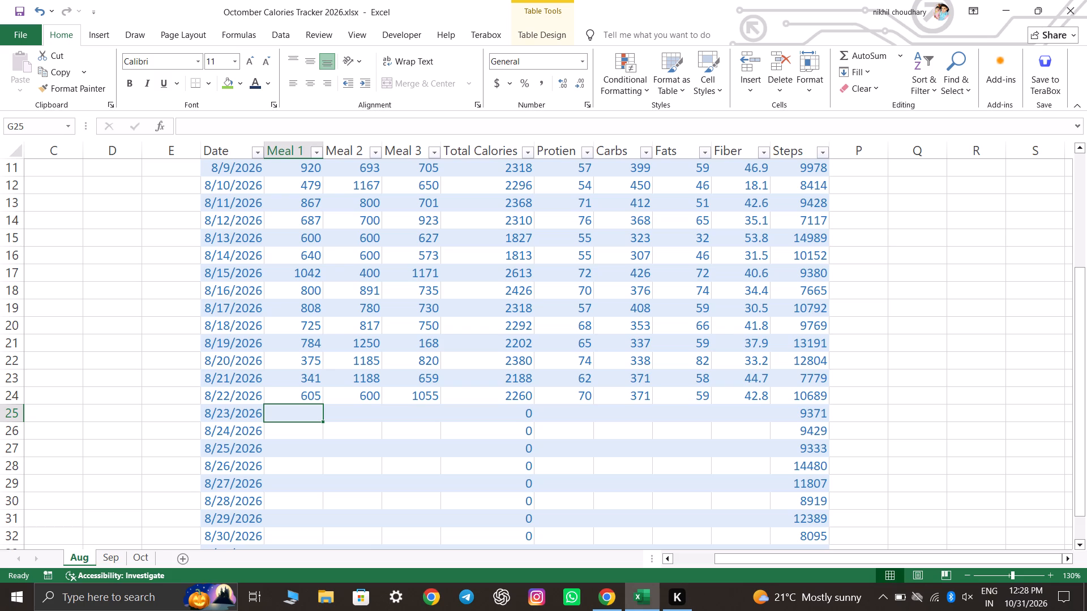
type("94")
key("Right")
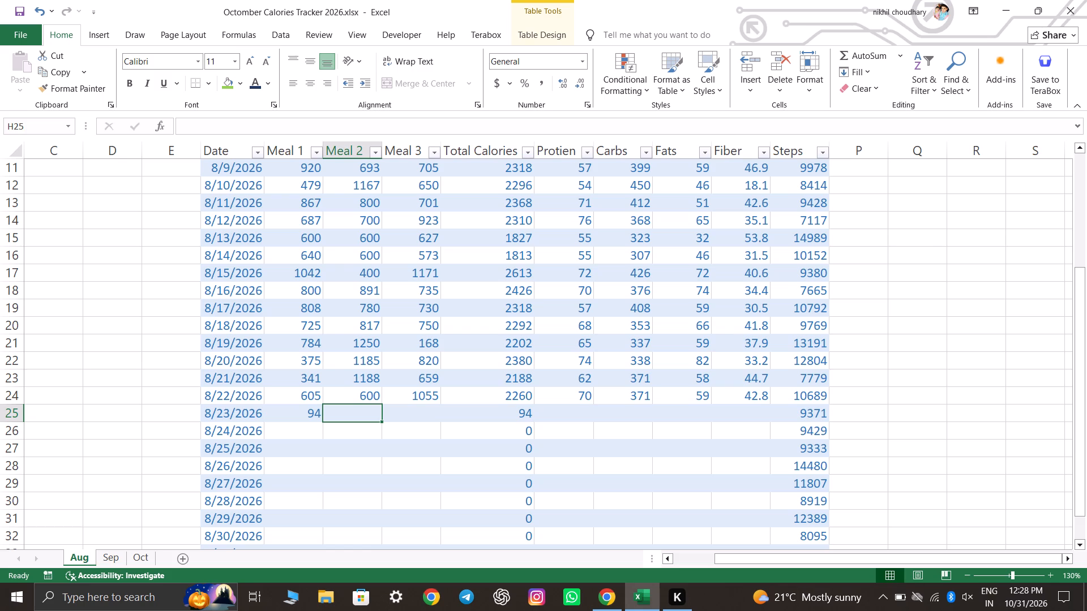
type("112")
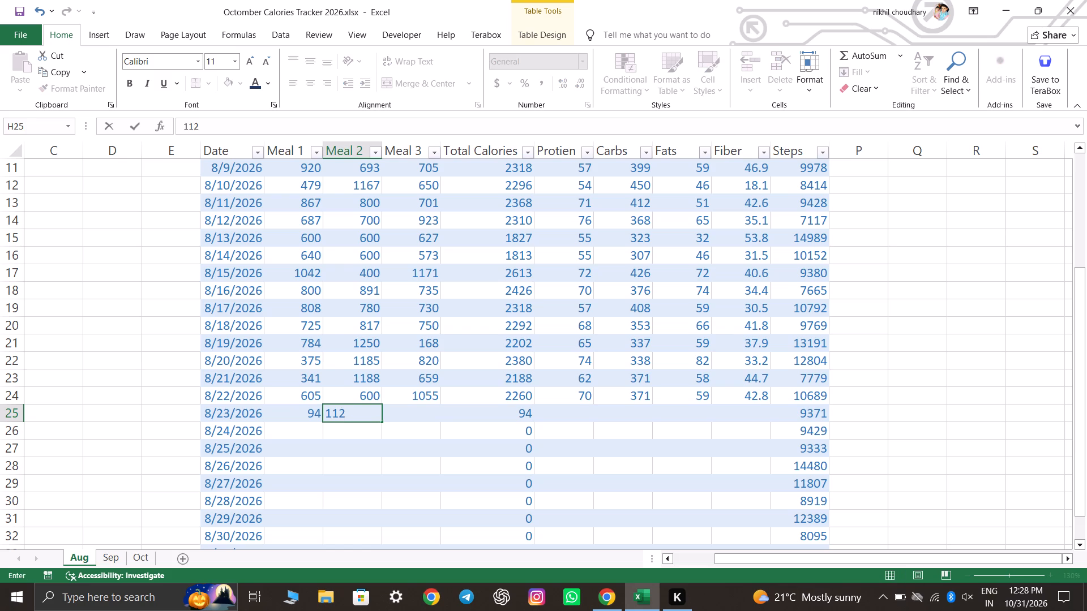
key("Right")
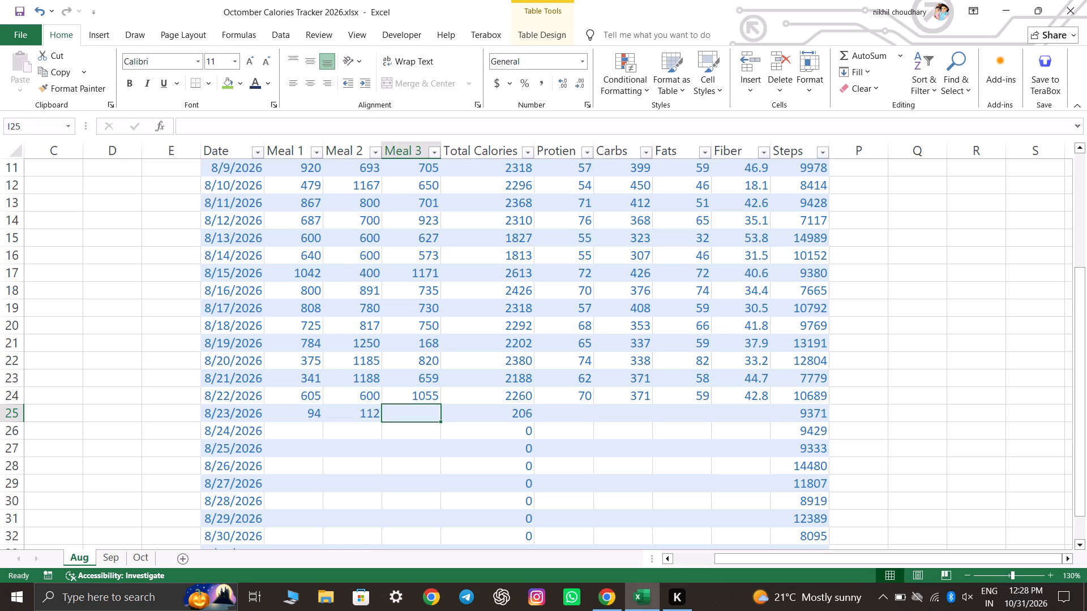
type("800")
Change the 8/23/2026 calories to 900 for Meal 1 and 520 for Meal 2.
key("Left")
key("Left")
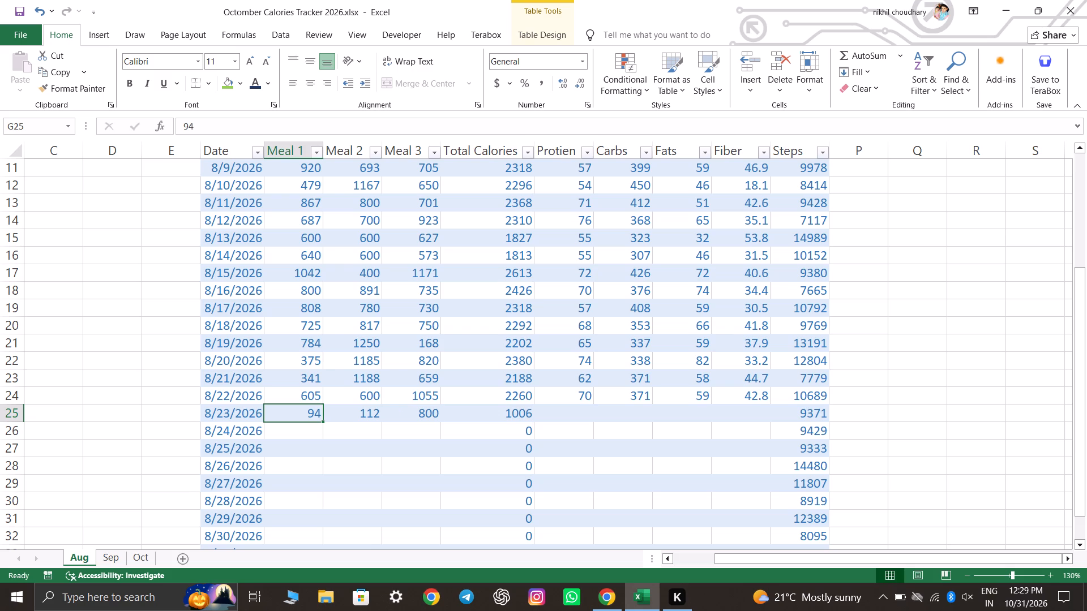
type("900")
key("Right")
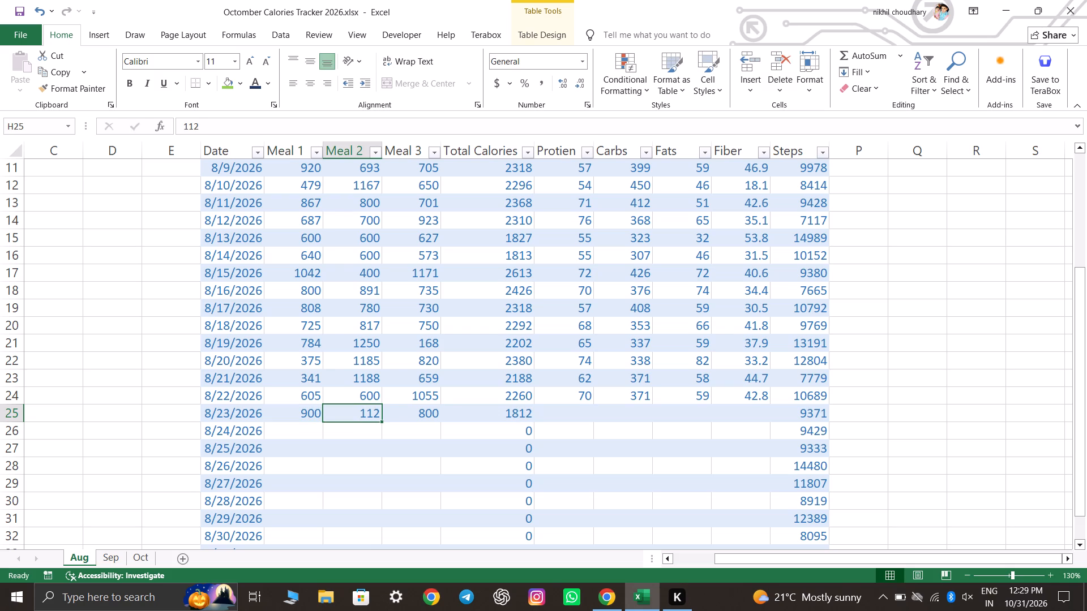
type("52")
key("0")
key("Right")
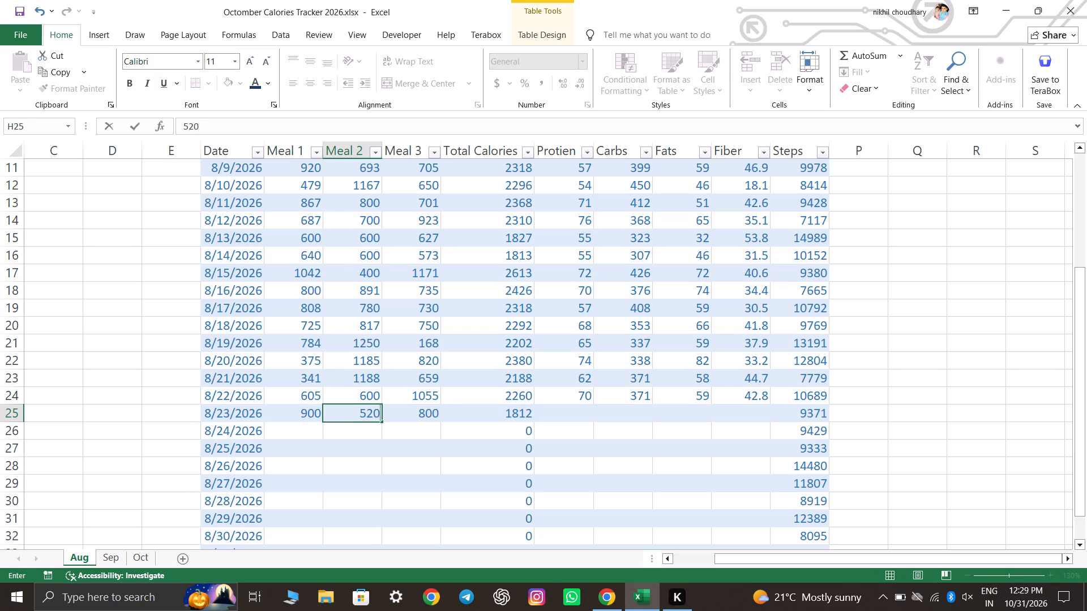
Enter the 8/23/2026 protein as 65.
key("Right")
key("Right")
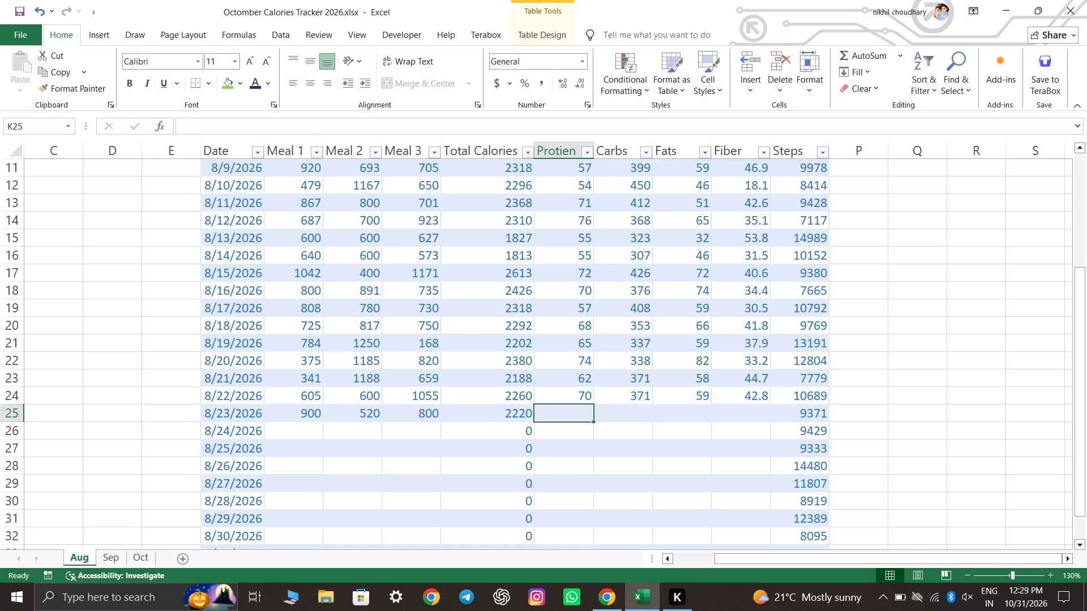
key("2")
key("BackSpace")
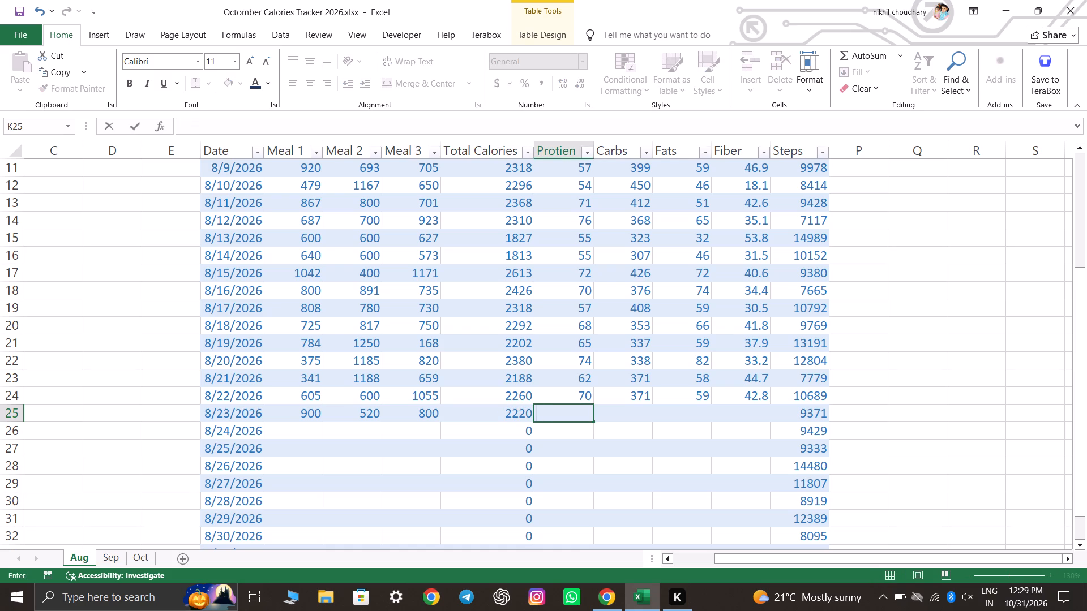
type("65")
key("Right")
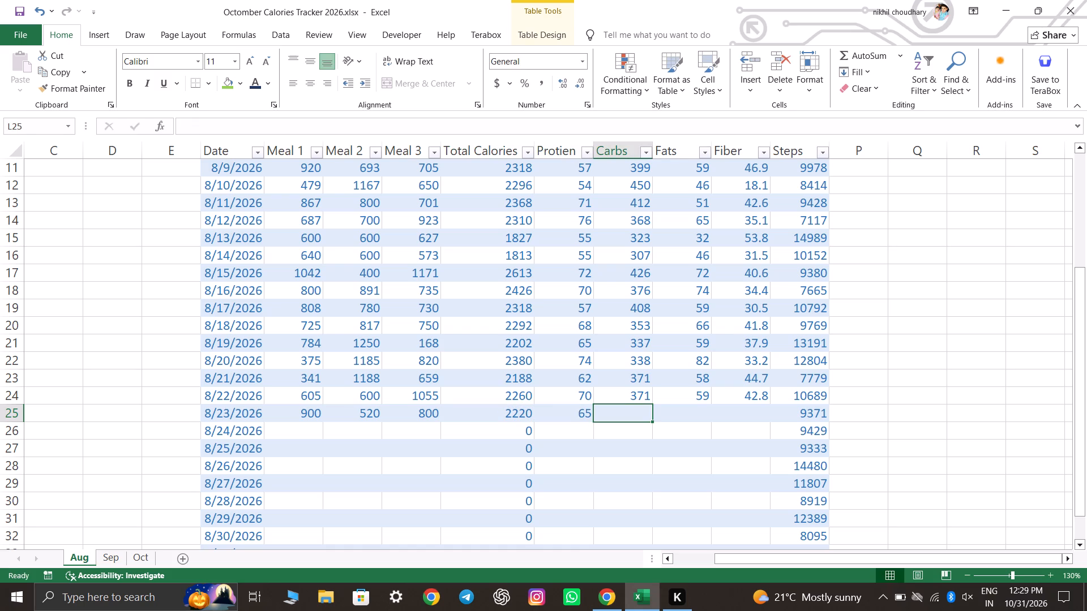
Enter the 8/23/2026 carbs as 320, fats as 50 and fiber as 35.
type("320")
key("Right")
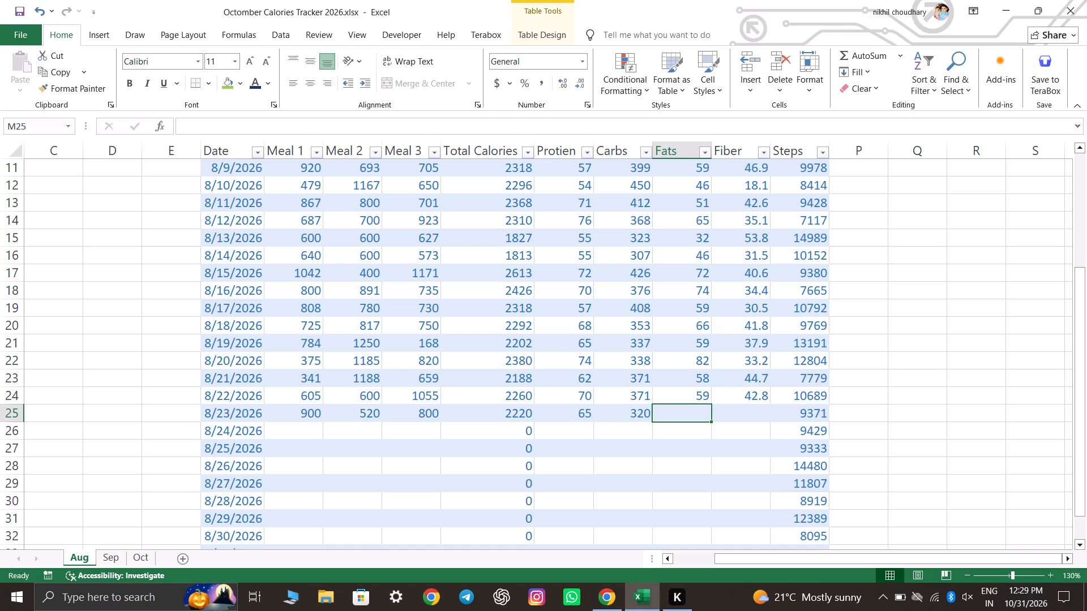
type("50")
key("Right")
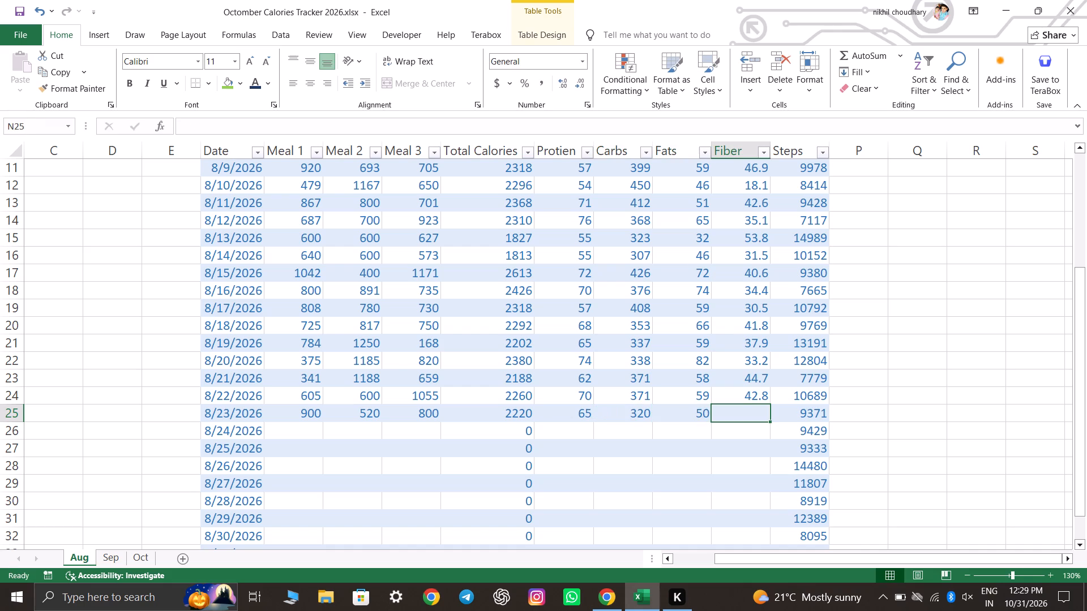
type("35")
key("Down")
Enter the 8/24/2026 calories as 563 for Meal 1, 864 for Meal 2 and 750 for Meal 3.
key("Left")
key("Left")
key("Left")
key("Left")
key("Left")
key("Left")
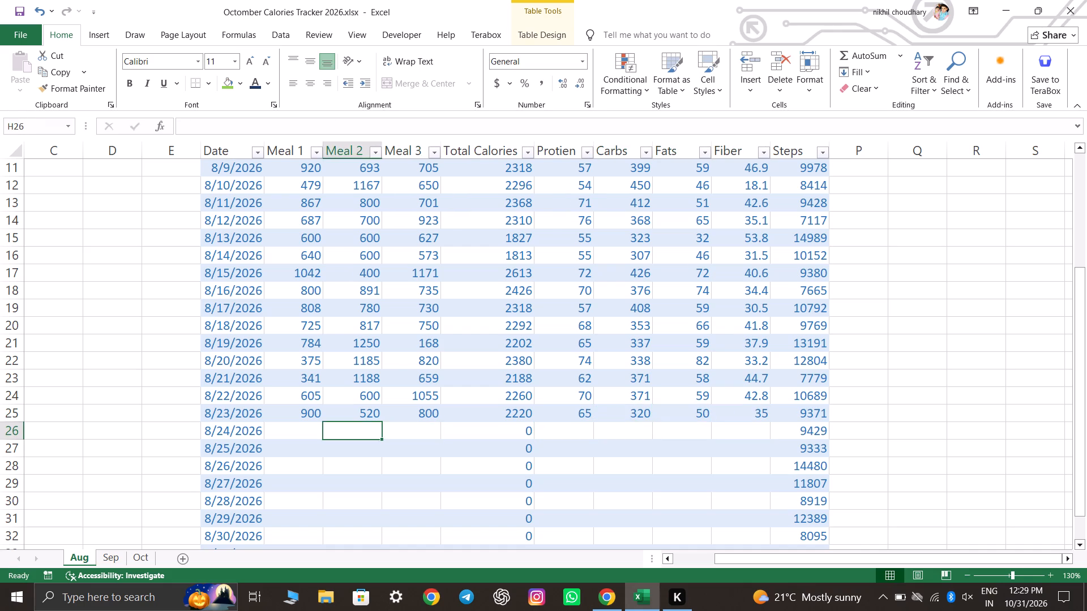
key("Left")
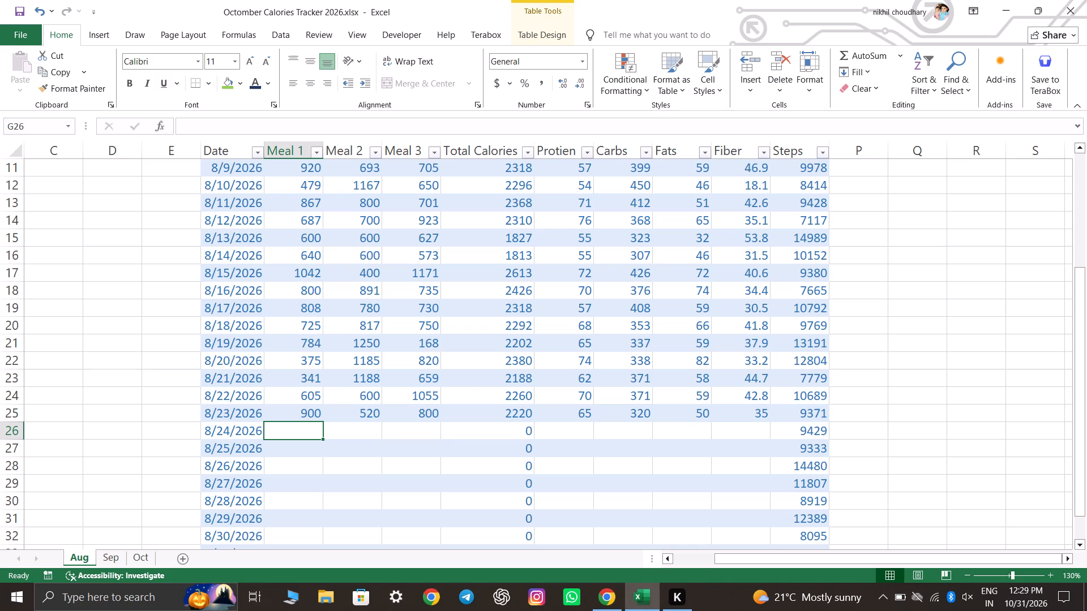
type("563")
key("Right")
type("564")
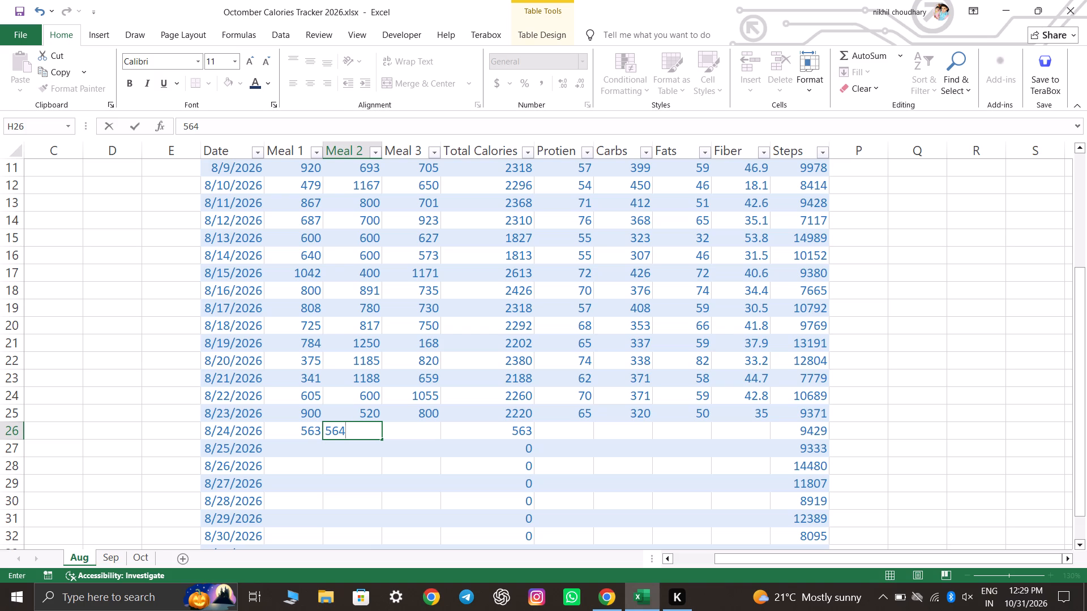
key("BackSpace")
key("BackSpace")
key("BackSpace")
key("BackSpace")
type("864")
key("Right")
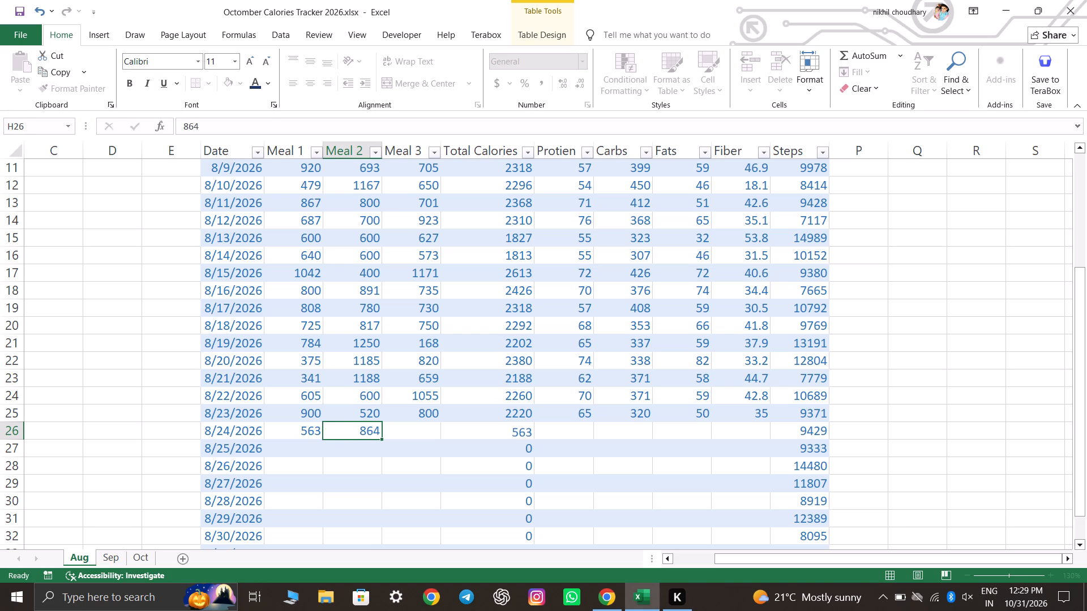
type("750")
key("Right")
Enter the 8/24/2026 protein as the sum =14+17+25.
key("Right")
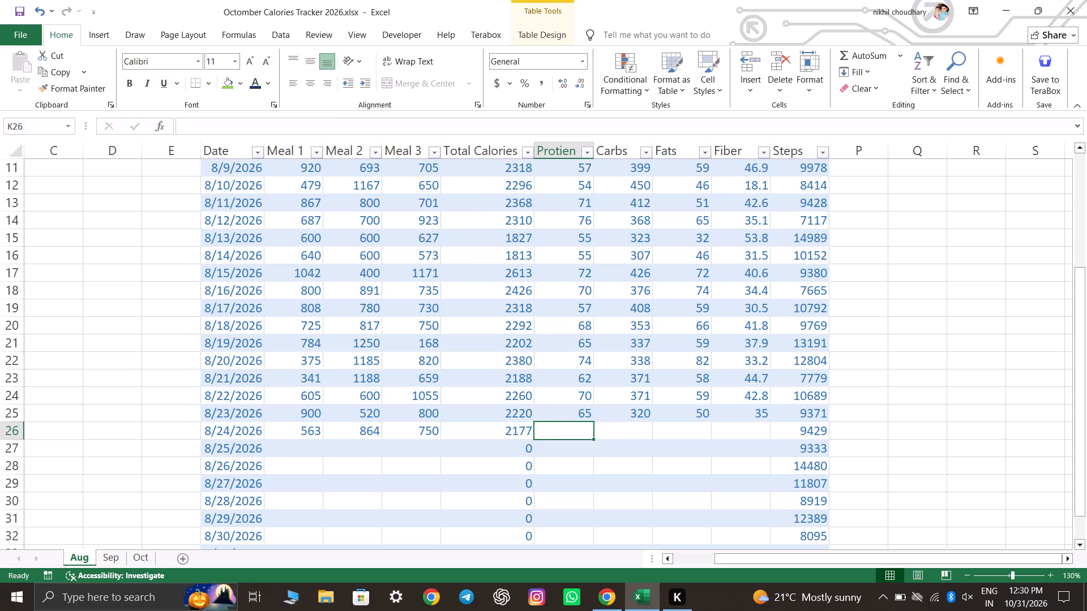
key("equal")
type("14+")
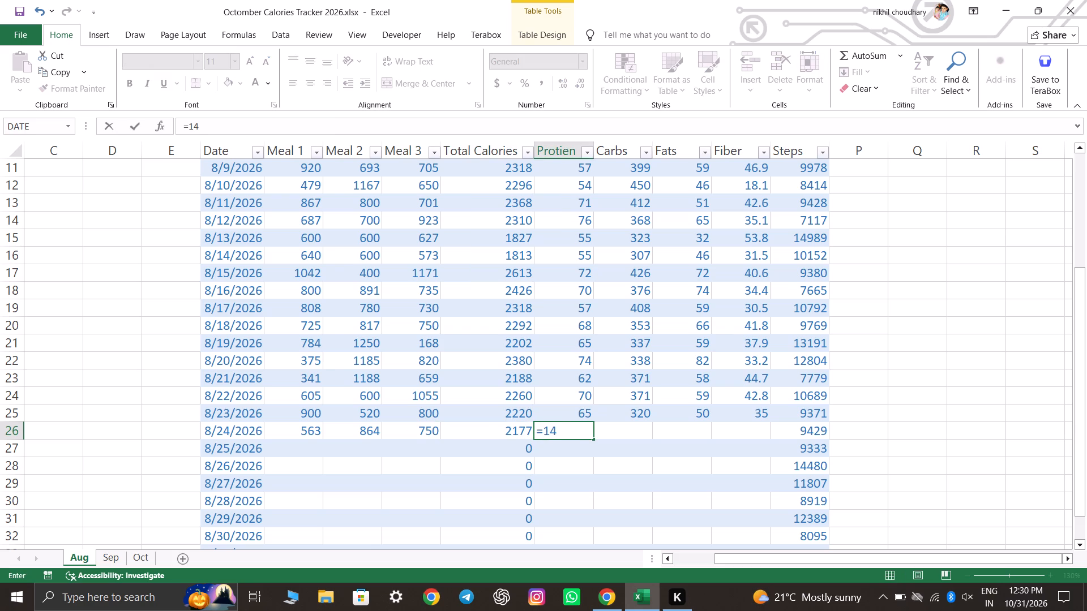
type("17+")
type("25")
key("Right")
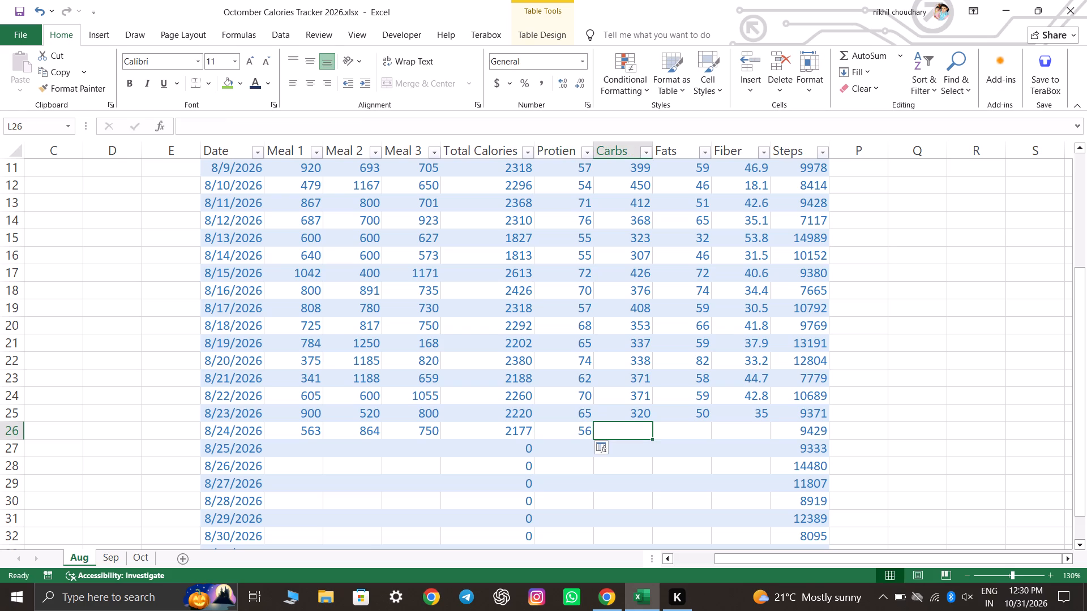
Enter the 8/24/2026 carbs as the sum =49+131+150.
key("equal")
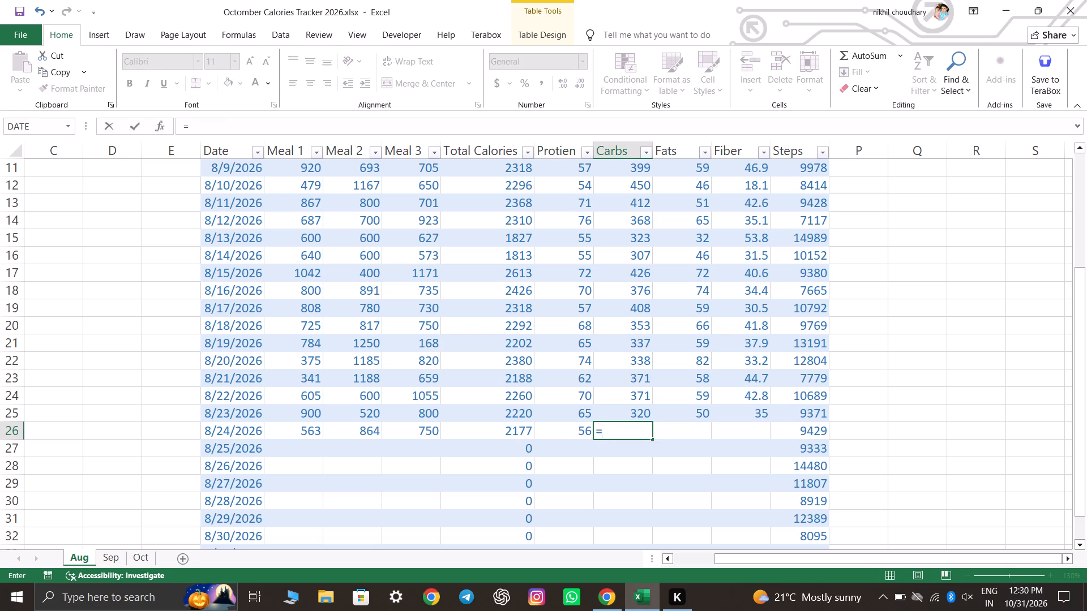
type("49+")
type("12")
key("BackSpace")
type("31")
key("plus")
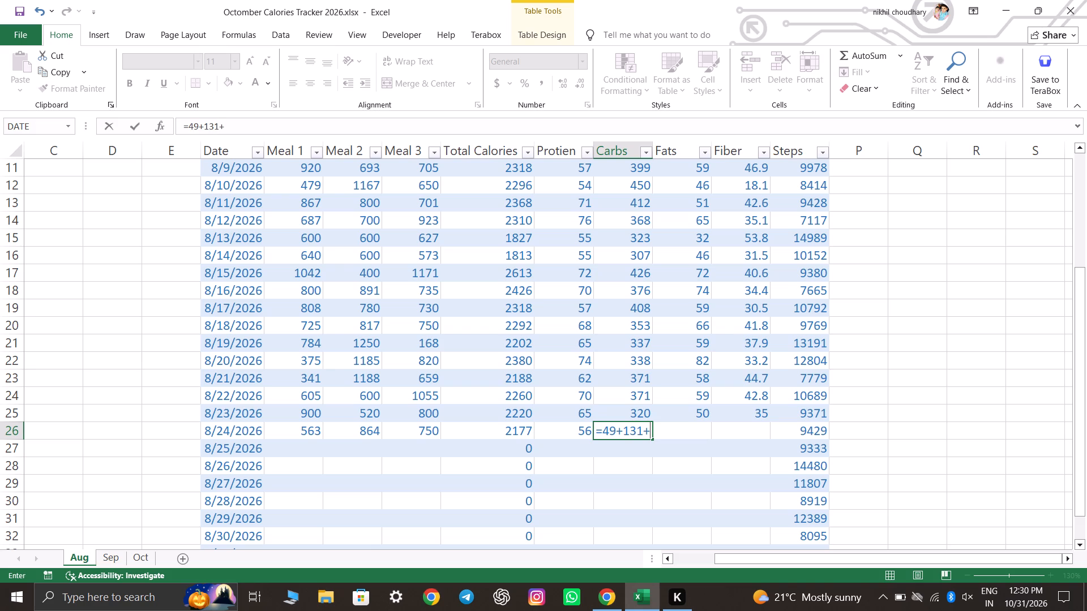
type("150")
key("Right")
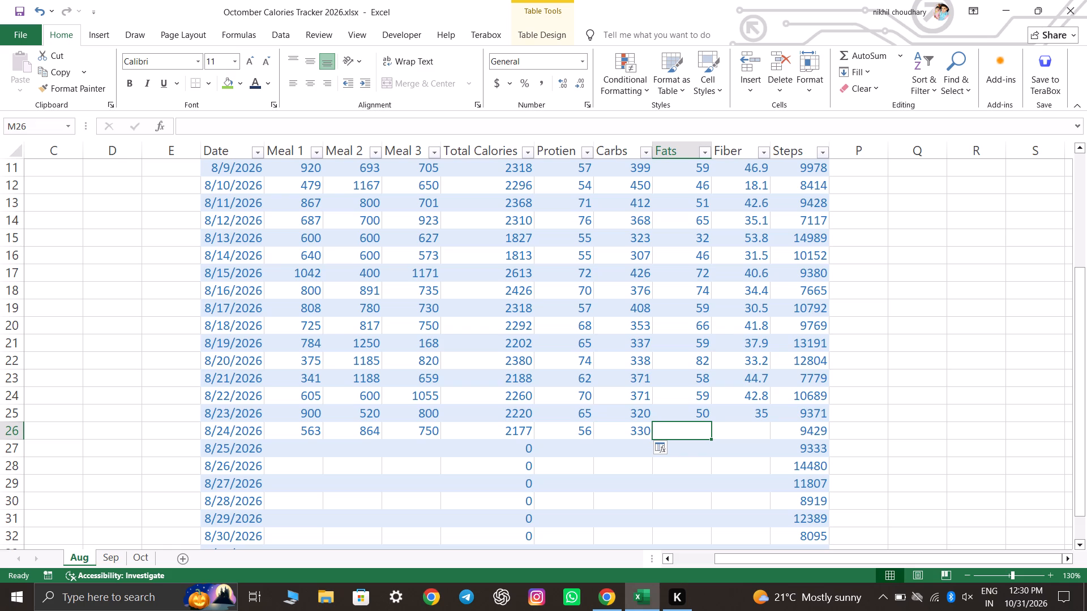
Enter the 8/24/2026 fats as the sum =34+36+12.
key("equal")
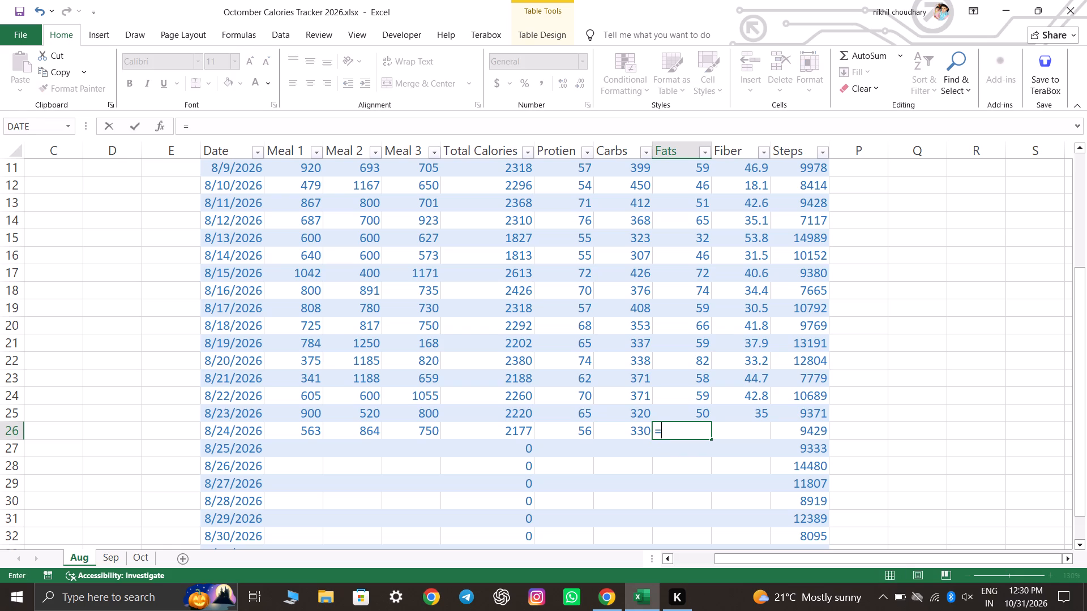
type("34")
key("plus")
type("36")
key("plus")
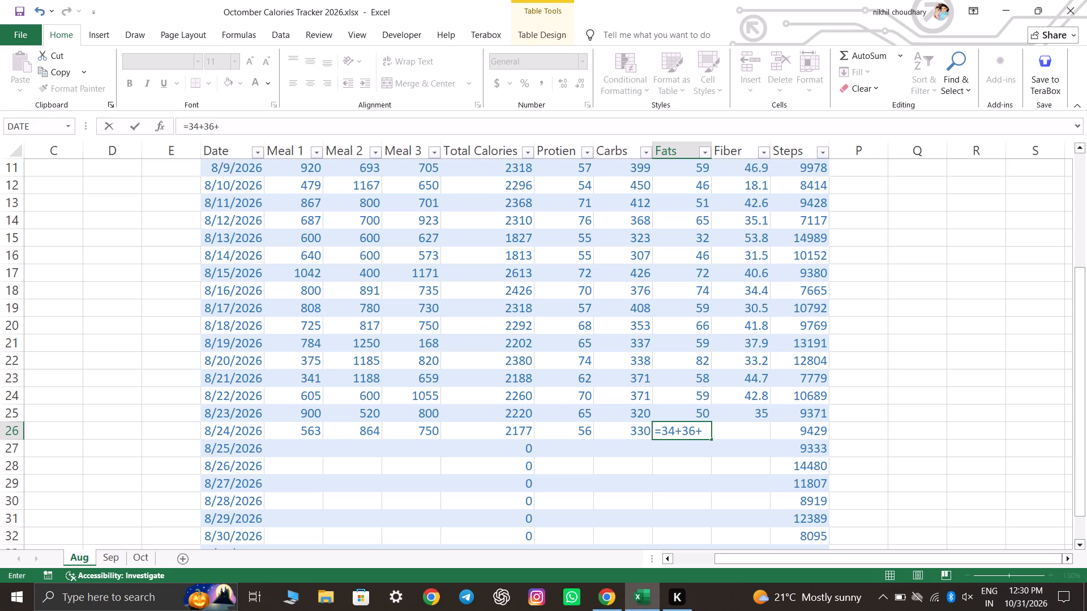
type("12")
key("Right")
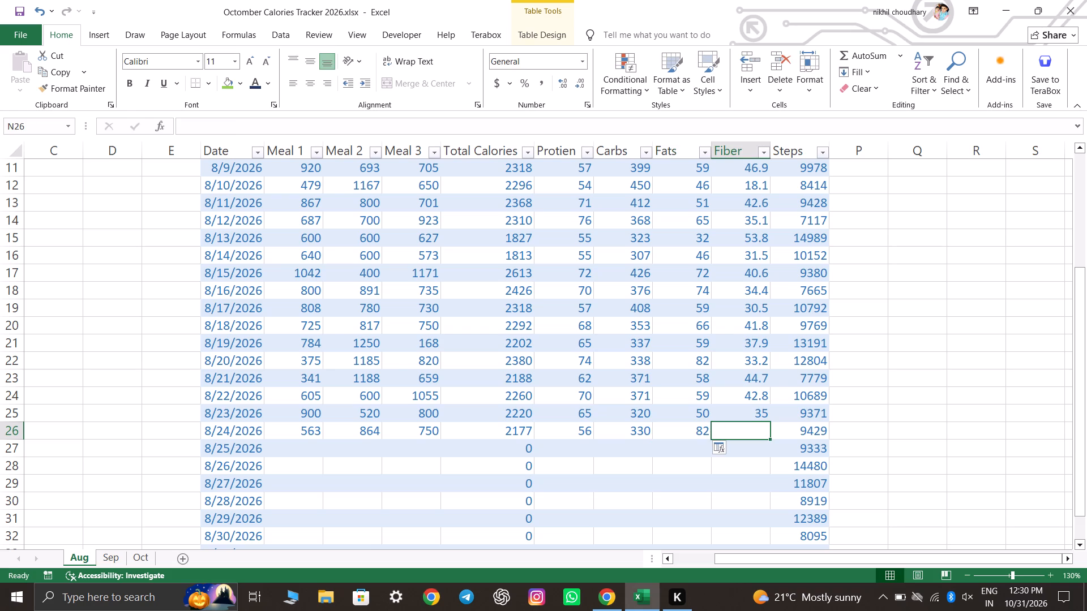
Enter the 8/24/2026 fiber as the sum =7.7+9.6+8.
key("equal")
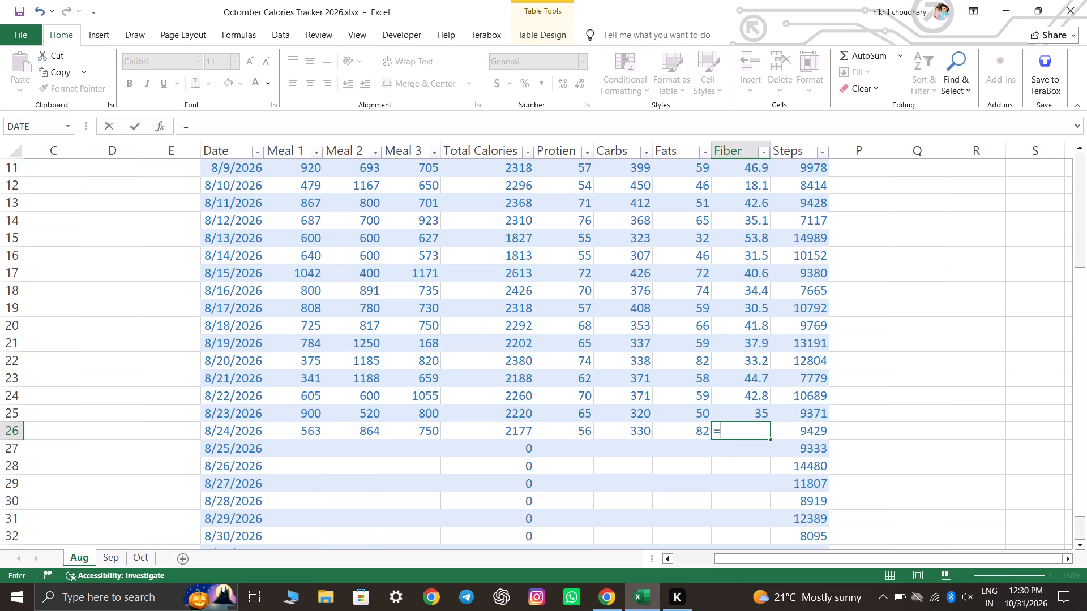
type("7.7+")
type("9.6")
key("plus")
key("8")
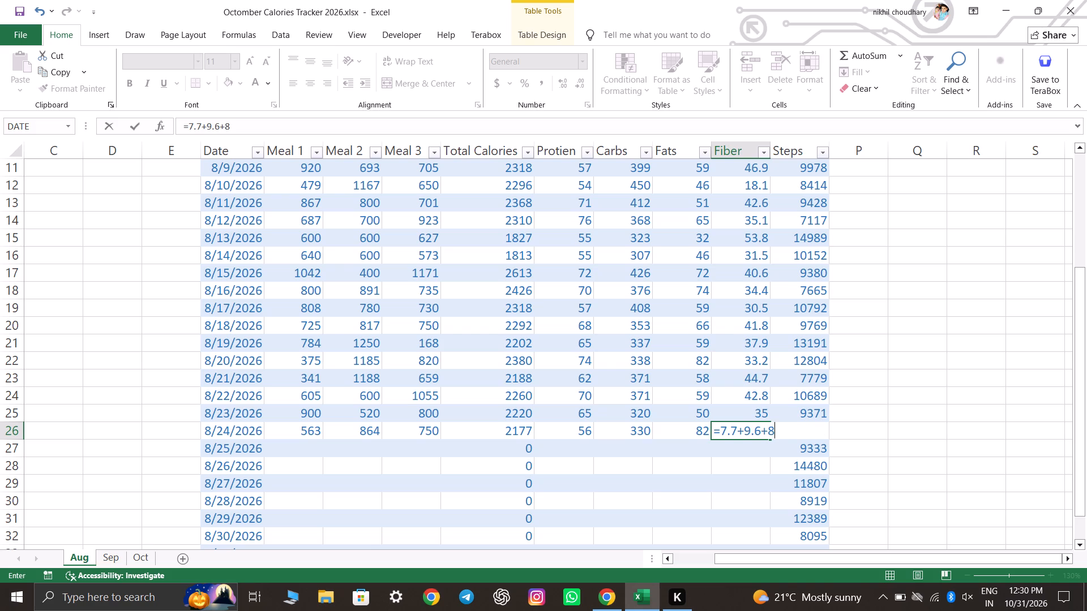
key("Return")
Enter the 8/25/2026 calories as 508 for Meal 1, 945 for Meal 2 and 795 for Meal 3.
key("Left")
key("Left")
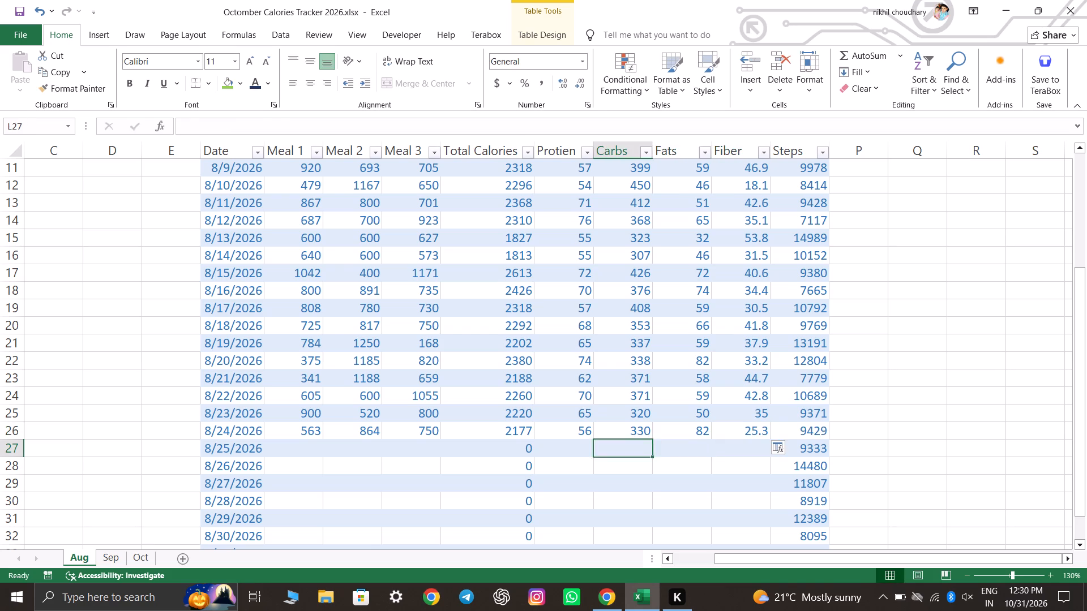
key("Left")
key("Left")
key("Left")
key("Left")
key("Left")
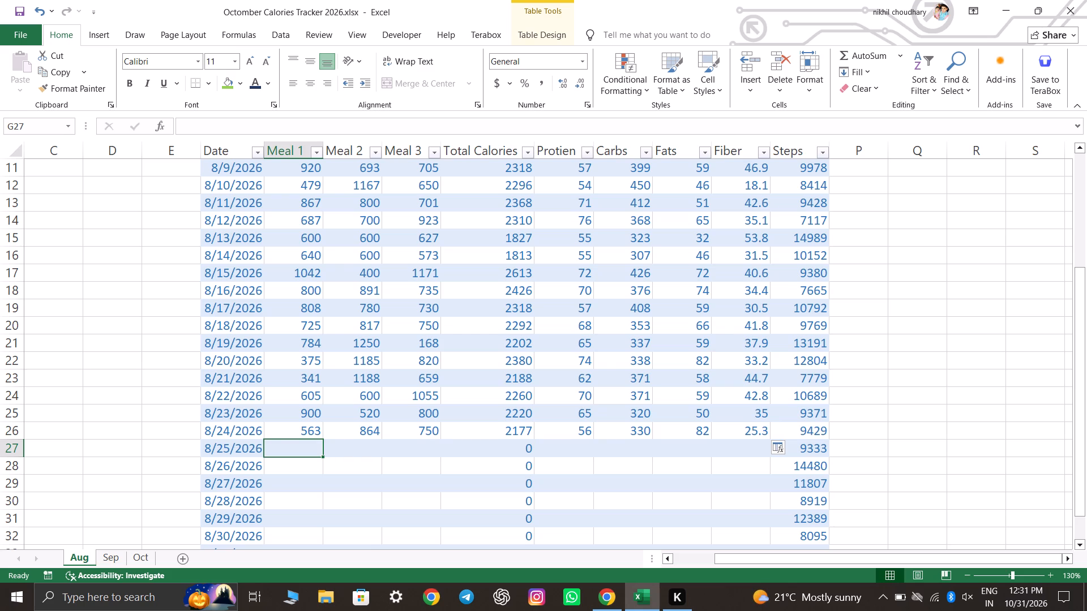
type("508")
key("Right")
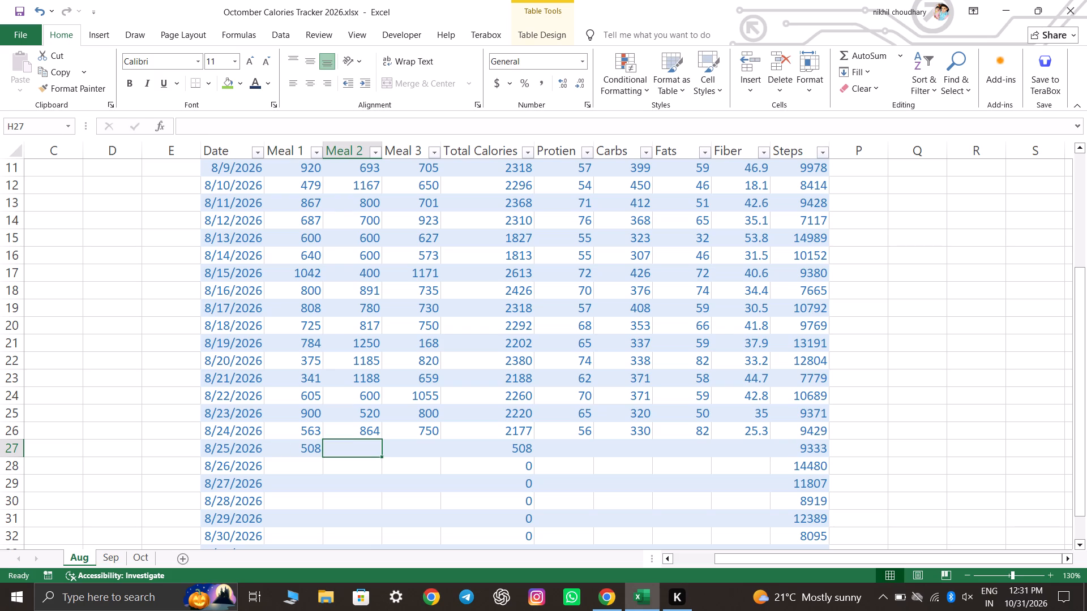
type("945")
key("Right")
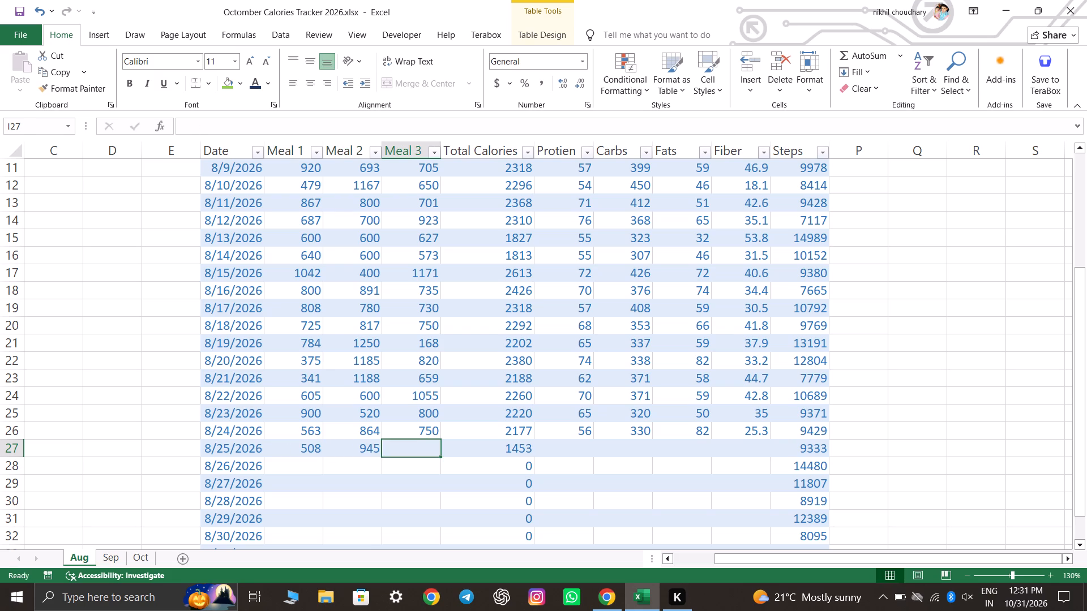
type("795")
key("Right")
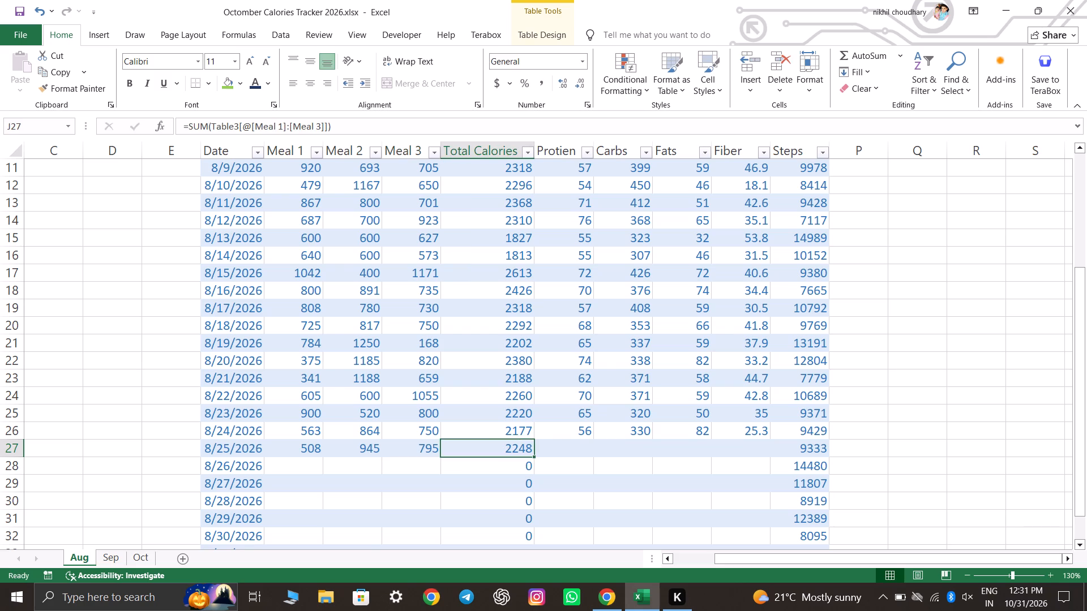
Enter the 8/25/2026 protein as the sum =16+39+26.
key("Right")
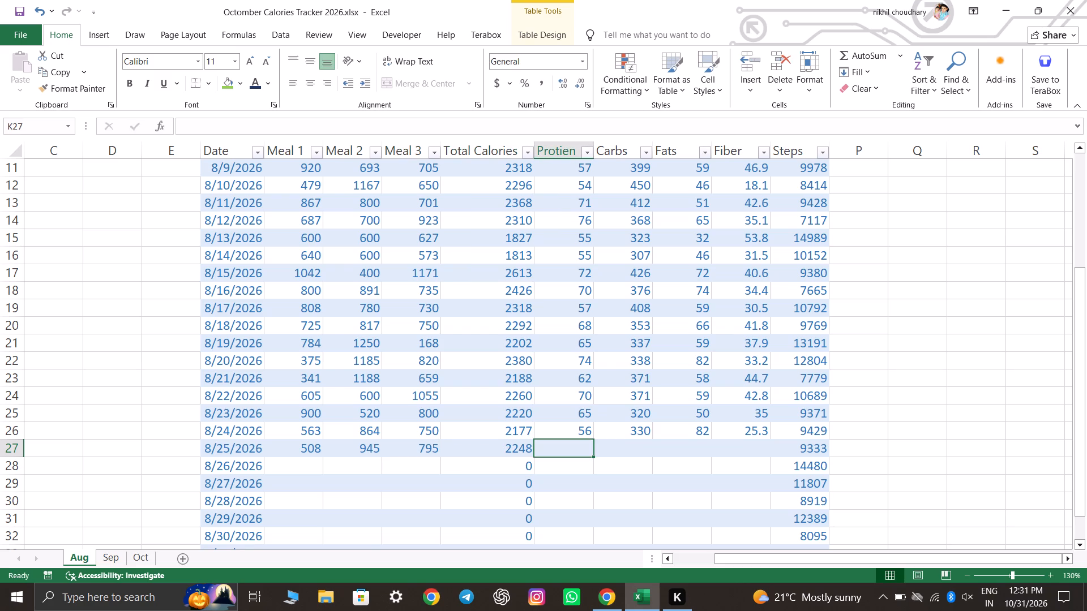
type("=16+")
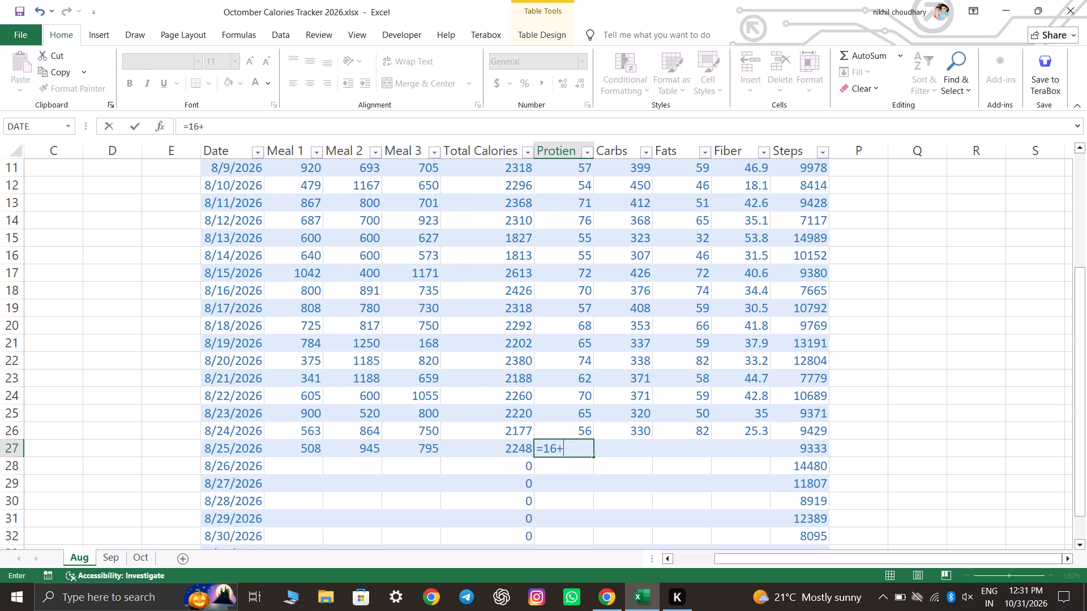
type("39+")
type("26")
key("Right")
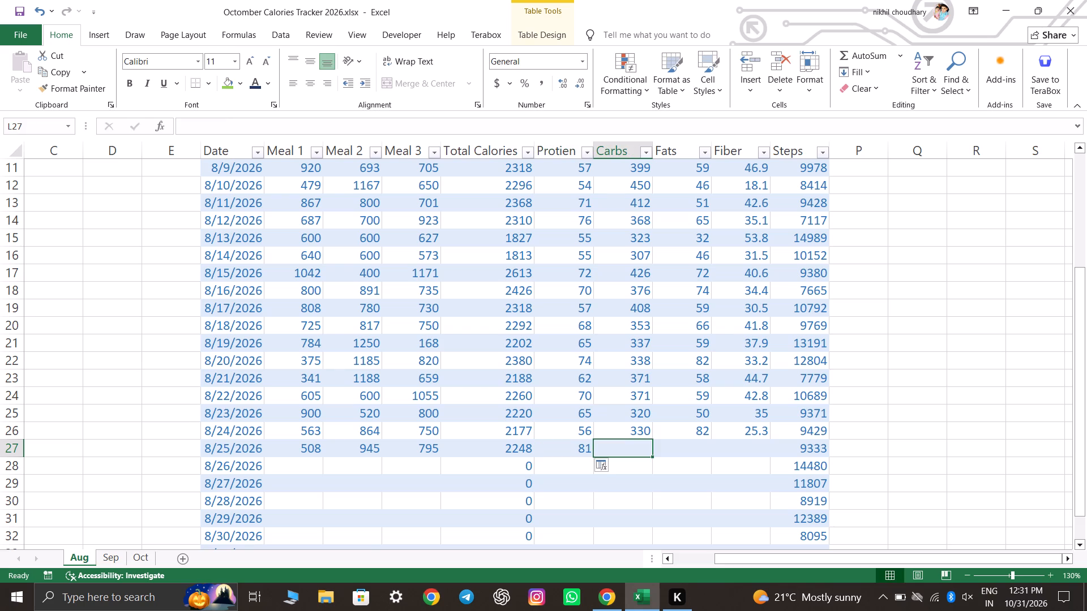
Enter the 8/25/2026 carbs as the sum =57+138+117.
key("equal")
type("57+")
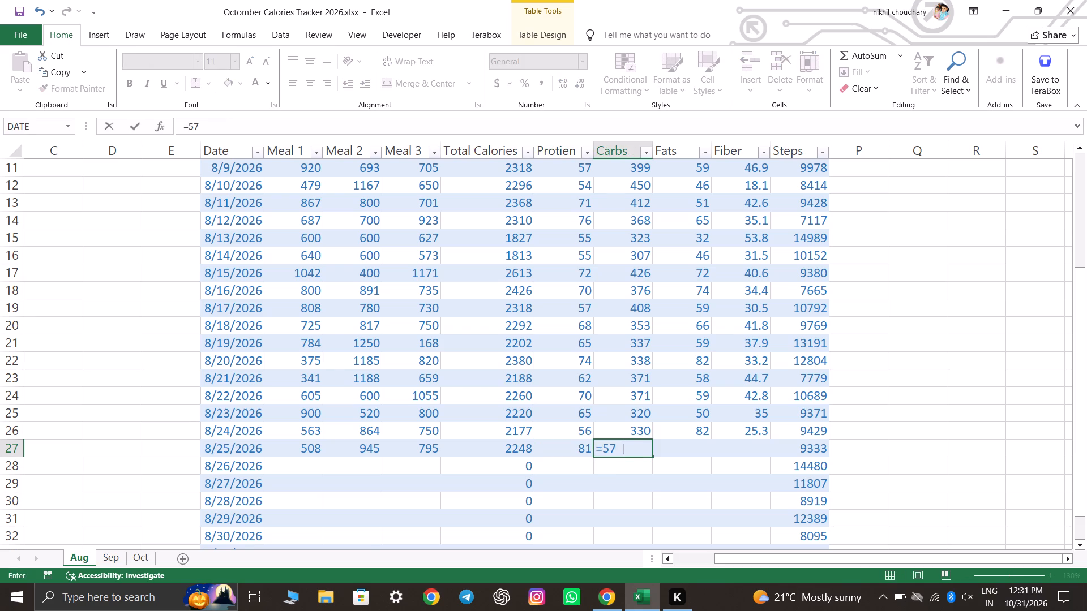
type("138+")
type("117")
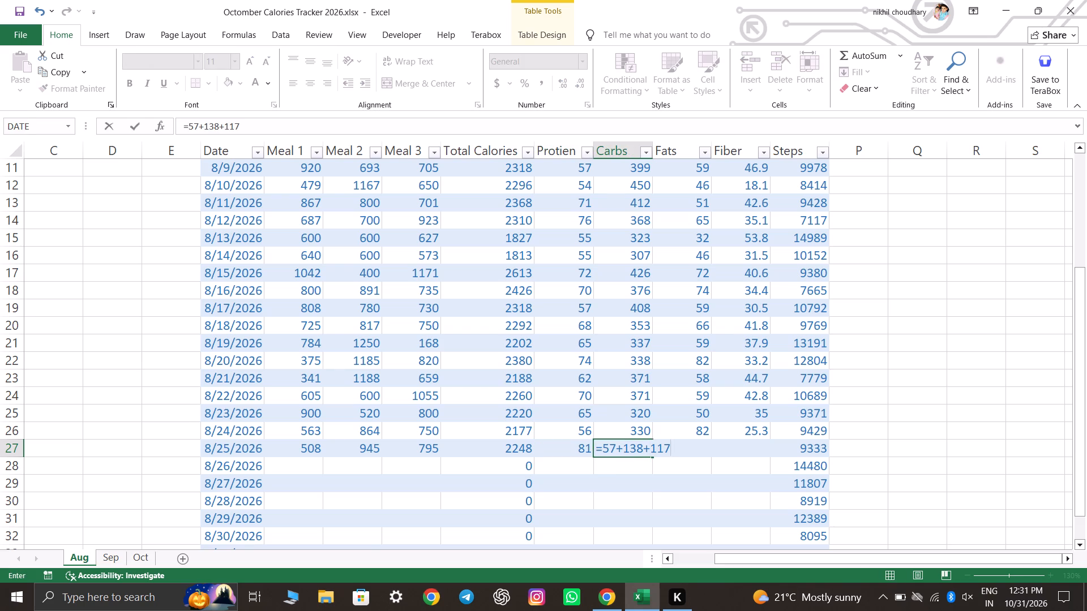
key("Right")
Enter the 8/25/2026 fats as the sum =24+29+27.
key("equal")
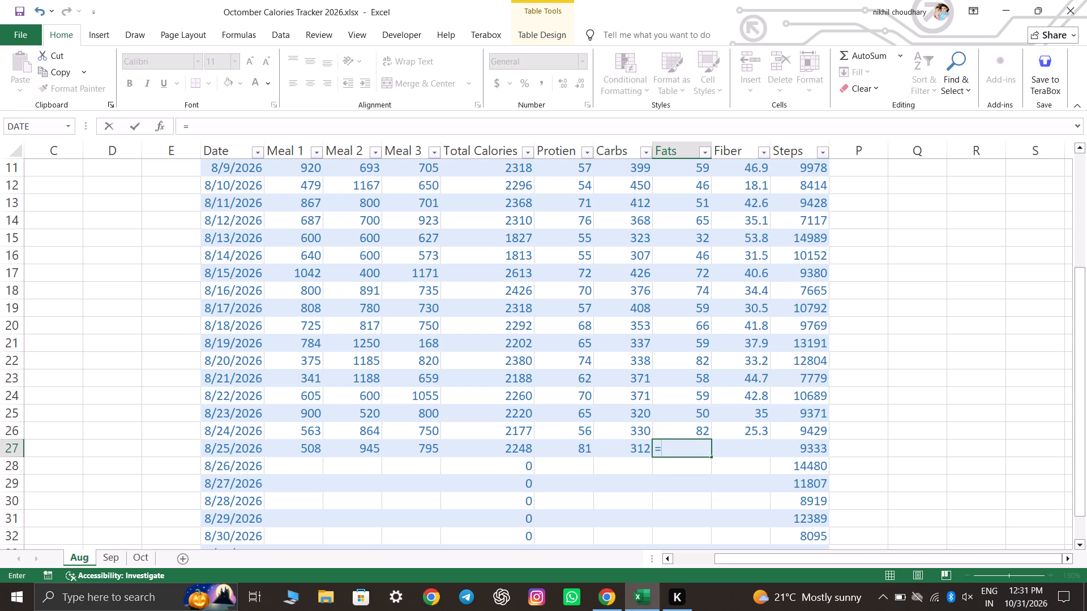
type("24+")
type("29+")
type("27")
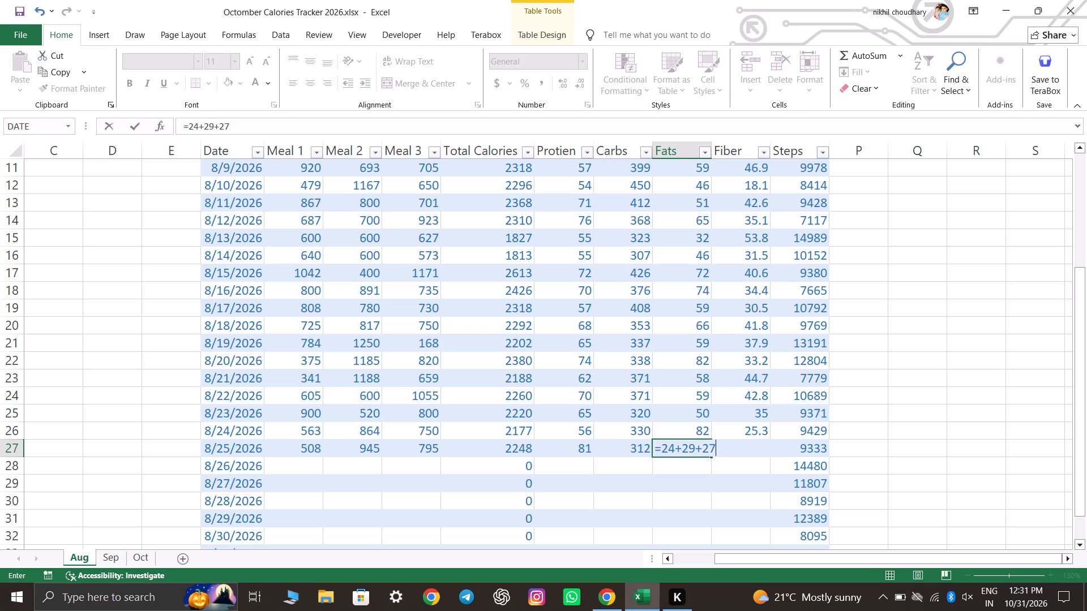
key("Right")
Enter the 8/25/2026 fiber as the sum =1.5+21.5+16.5.
key("equal")
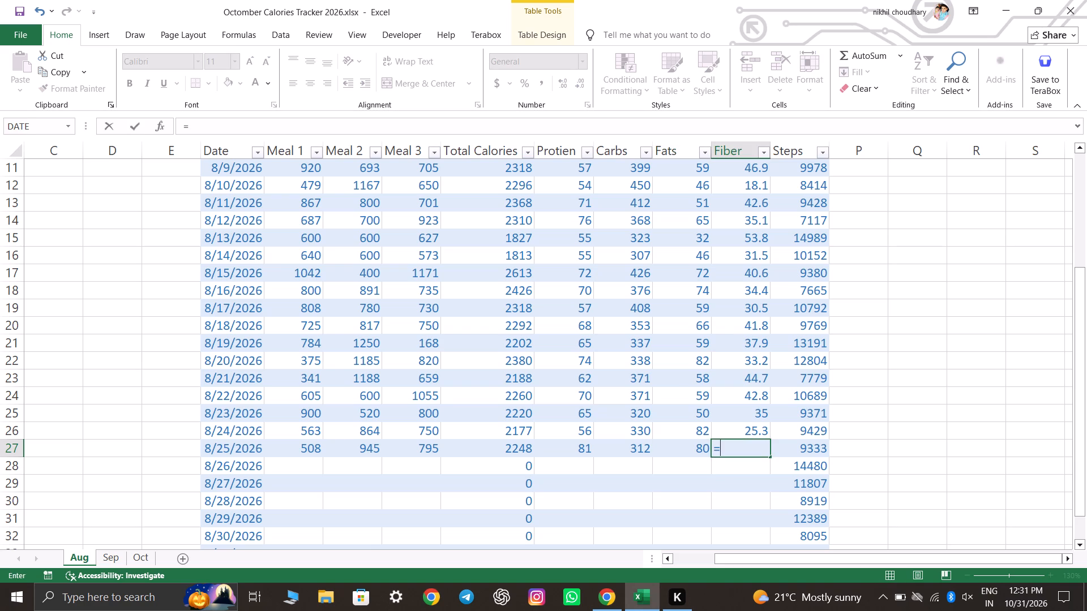
type("1.5+")
type("21.5+")
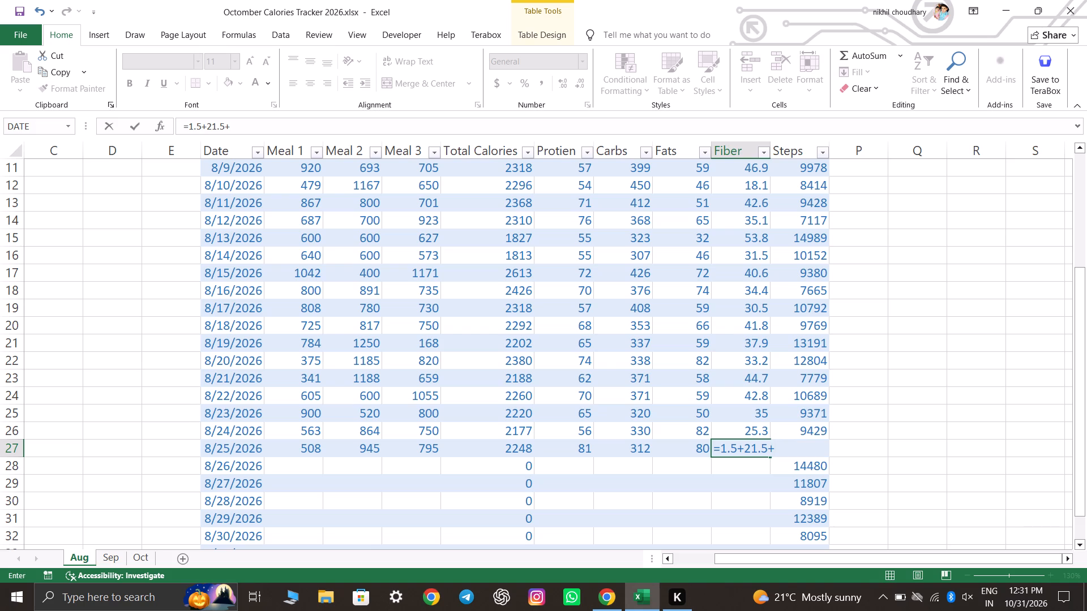
type("16.5")
key("Return")
key("Left")
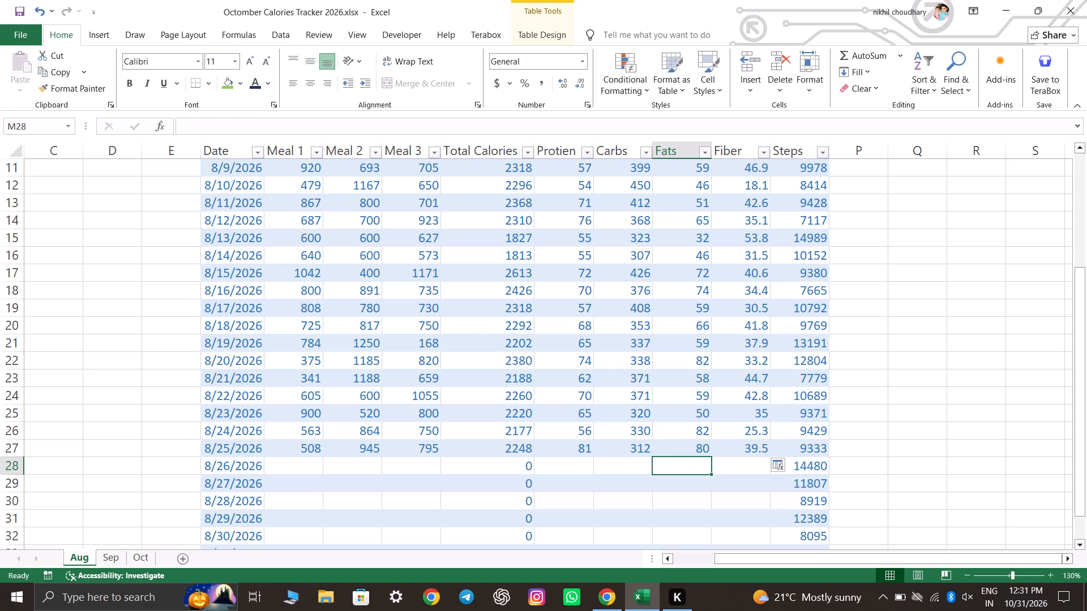
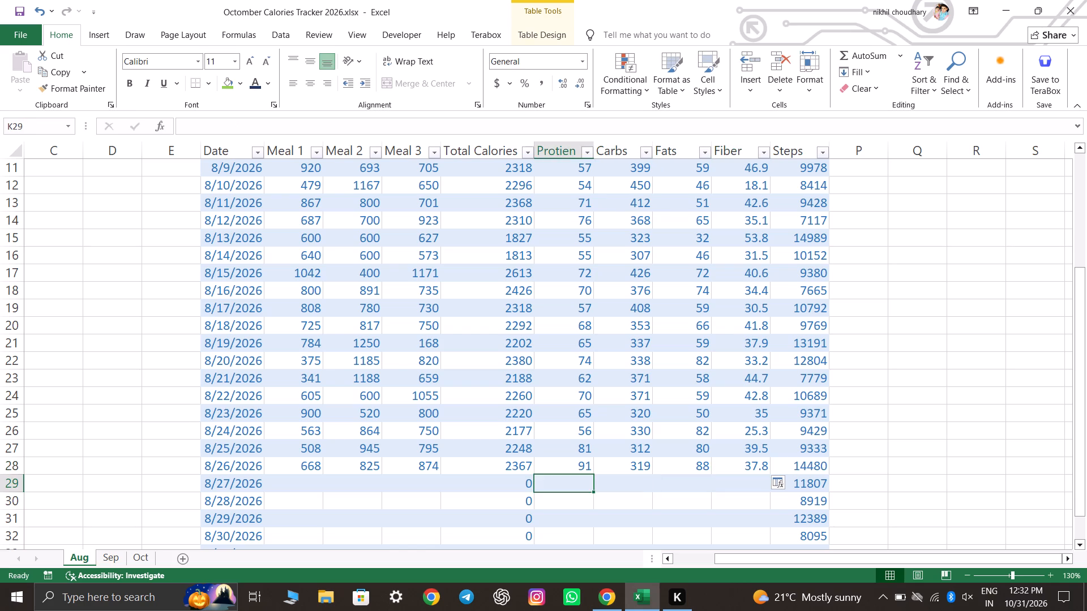
Enter the 8/27/2026 meal calories as 750 for Meal 1, 965 for Meal 2 and 620 for Meal 3.
key("Left")
key("Left")
key("Left")
key("Left")
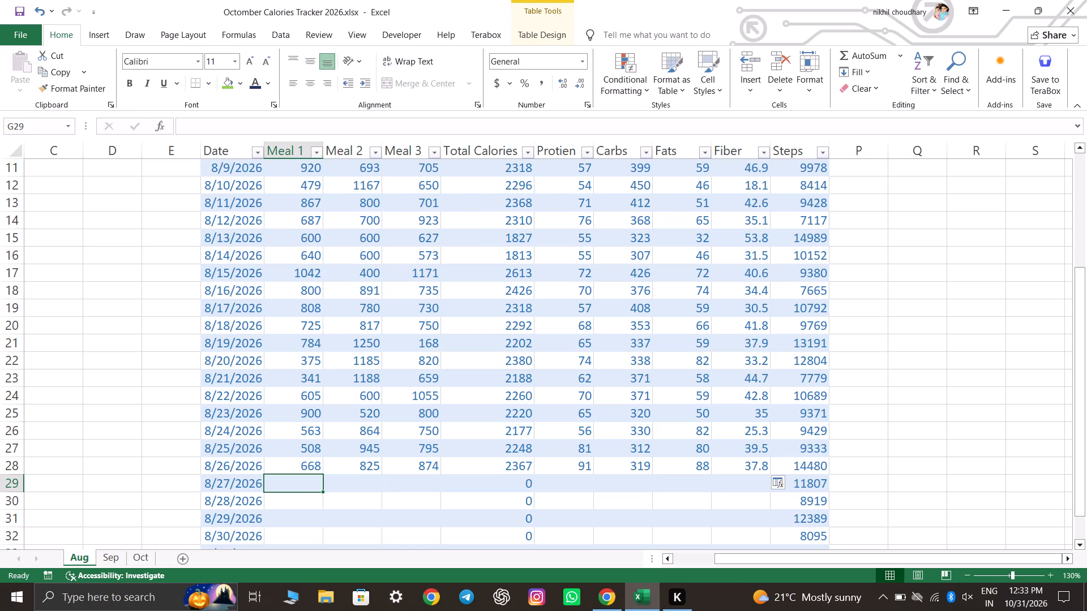
type("750")
key("Right")
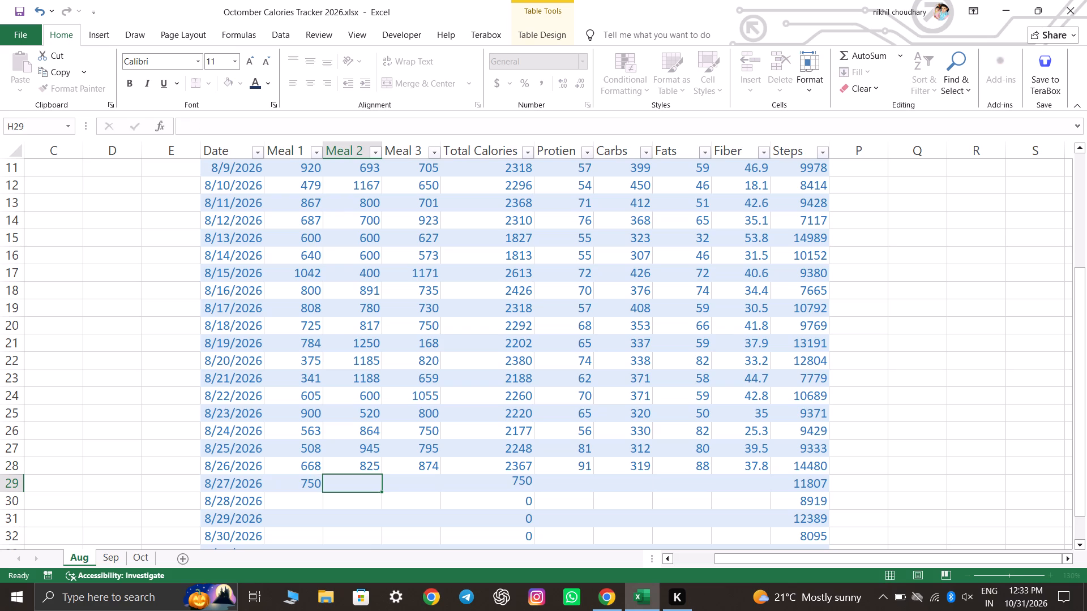
type("965")
key("Right")
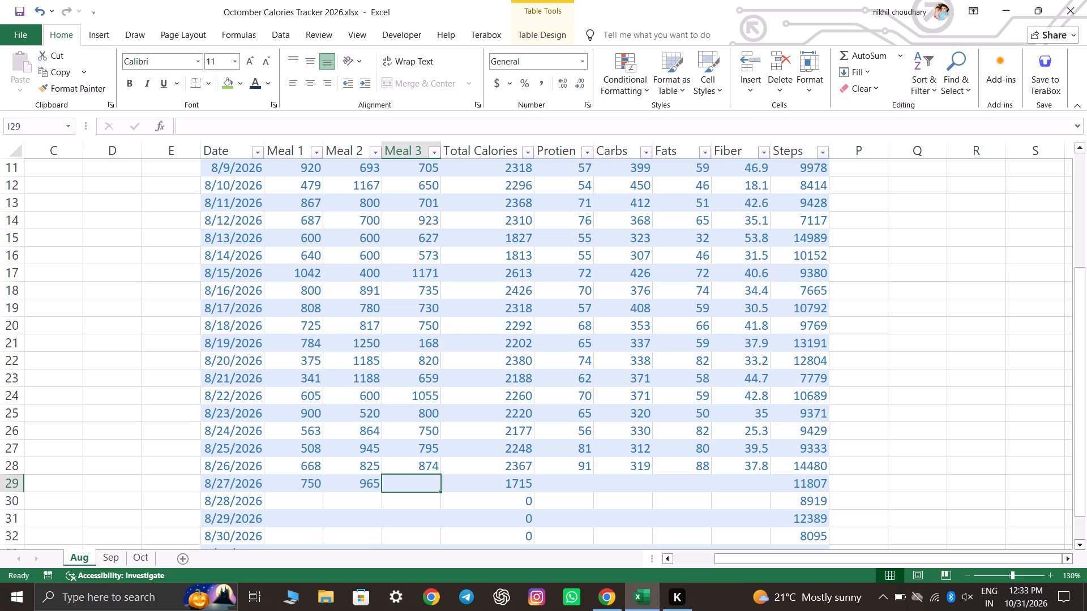
type("620")
key("Right")
Enter the 8/27/2026 protein as the sum =37+16+20.
key("Right")
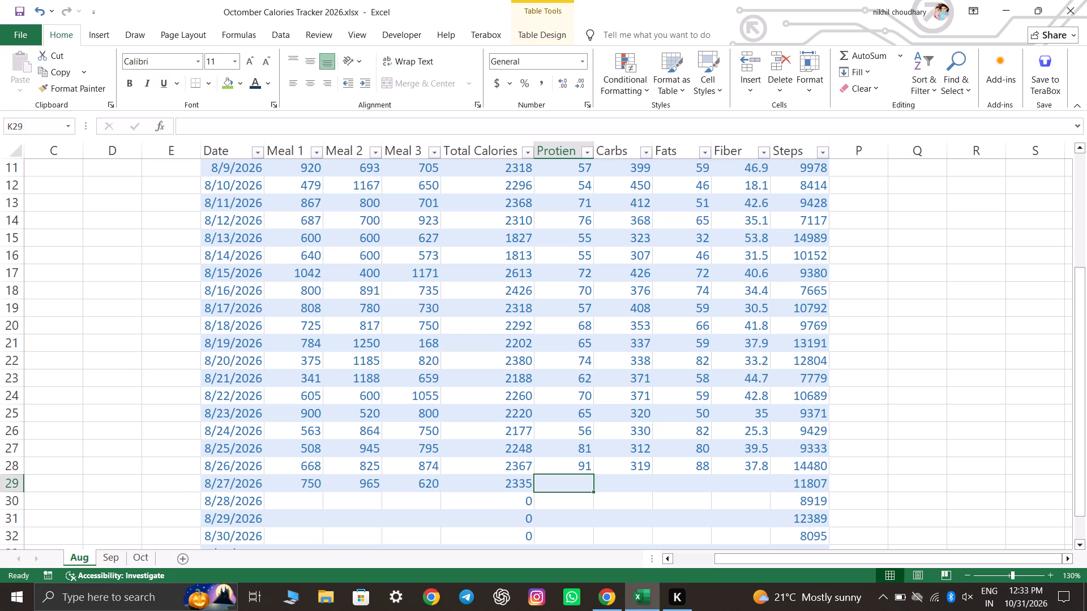
type("37+")
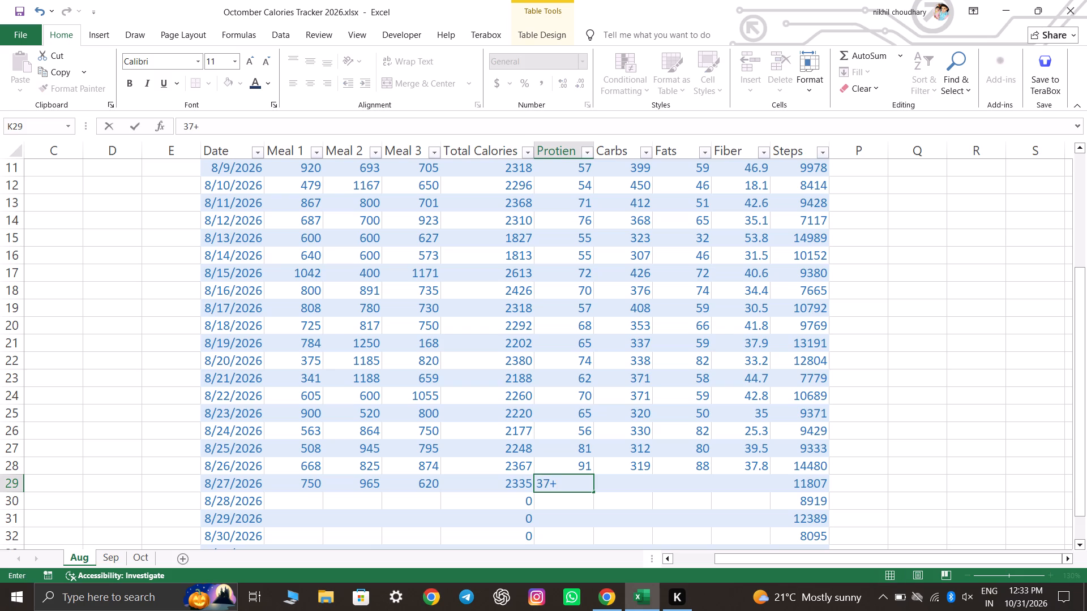
type("148")
key("BackSpace")
key("BackSpace")
key("BackSpace")
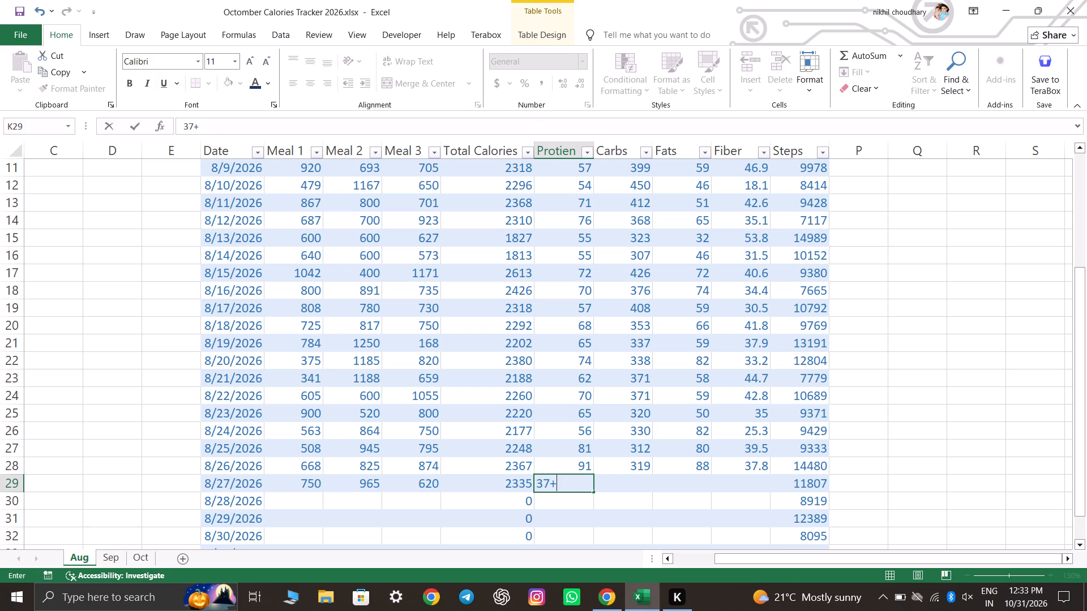
type("16+")
type("20")
key("Right")
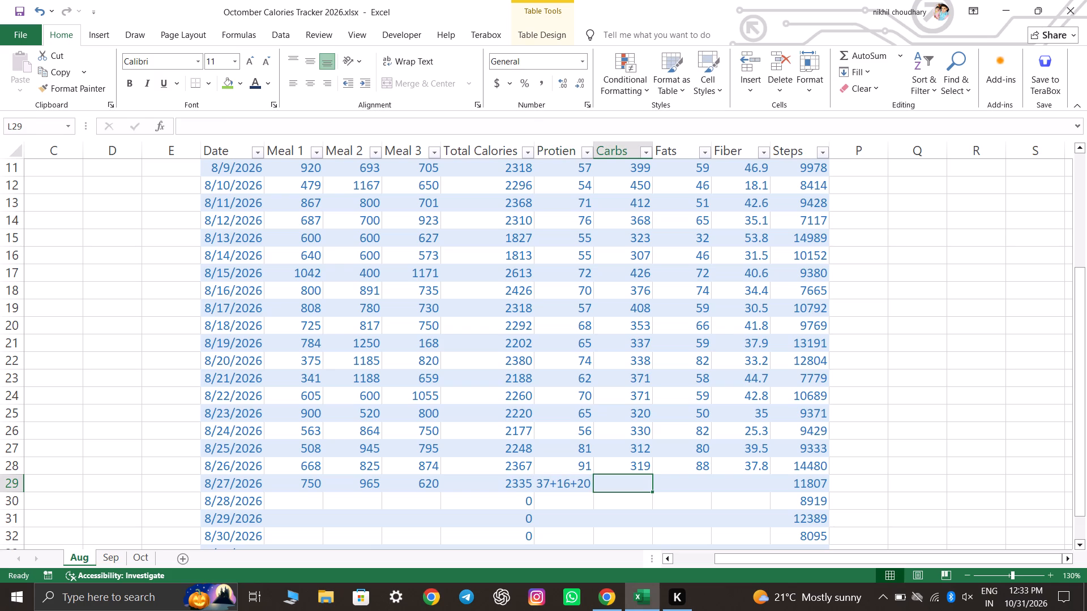
key("Left")
key("Left")
key("Right")
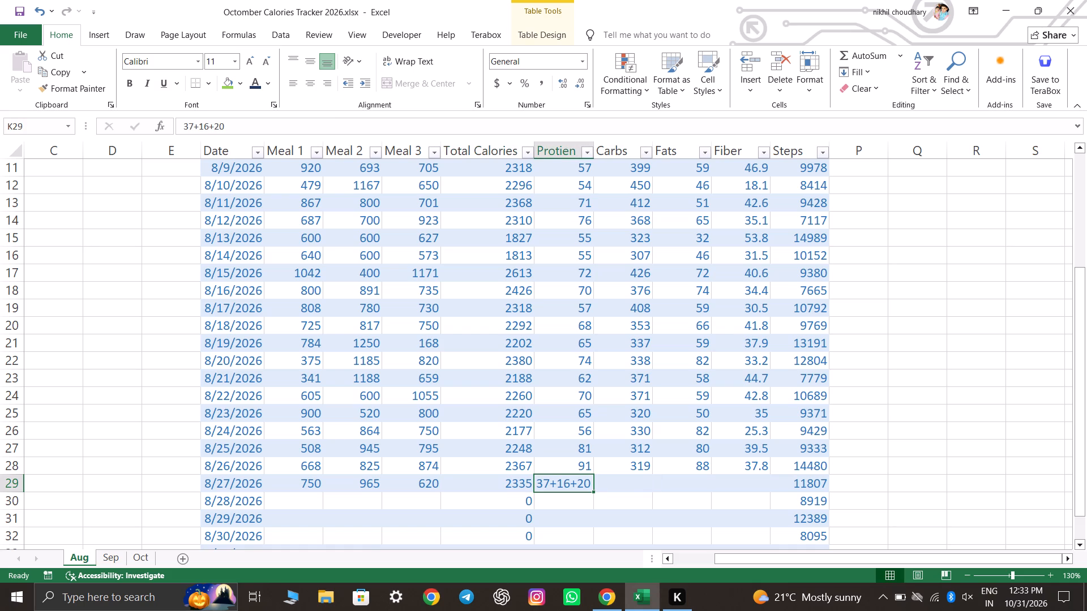
double_click(540, 483)
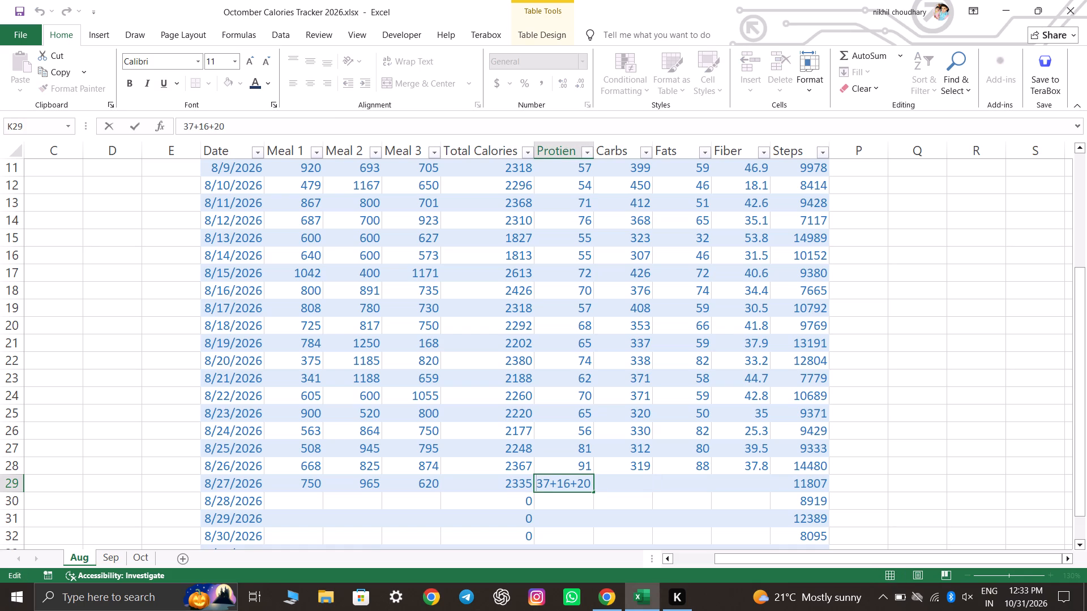
key("equal")
key("Right")
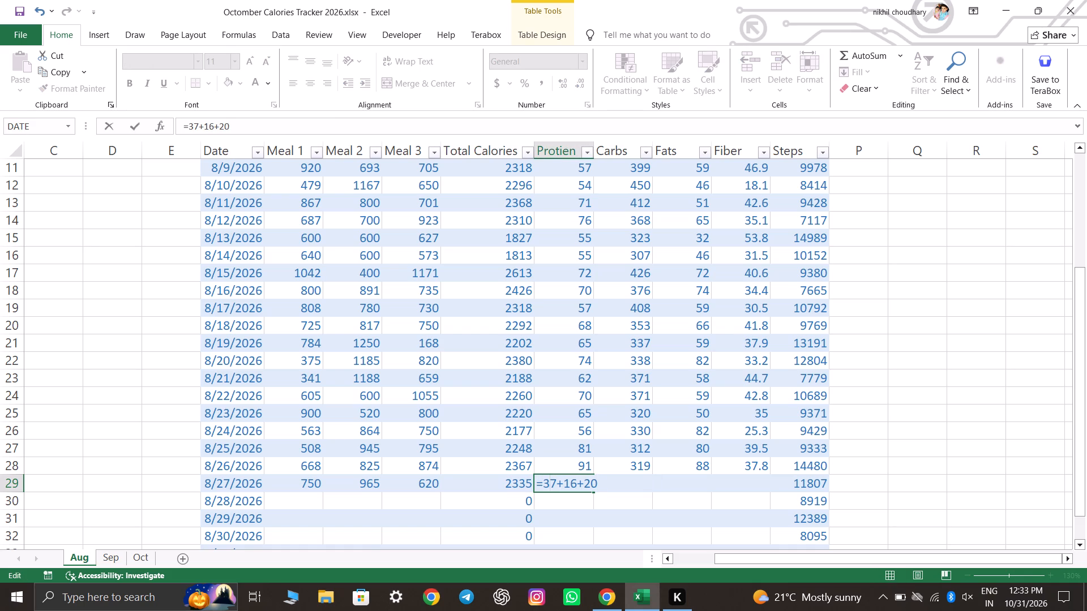
key("Return")
Fill in the remaining 8/27/2026 nutrients with carbs =300, fats 70 and fiber 35.
key("Up")
key("Right")
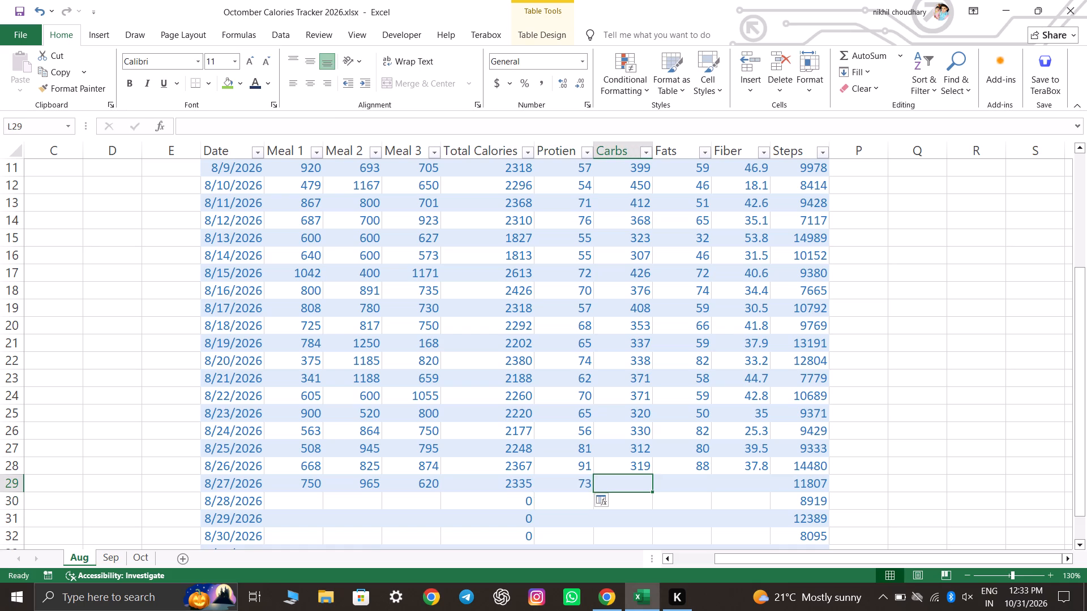
key("equal")
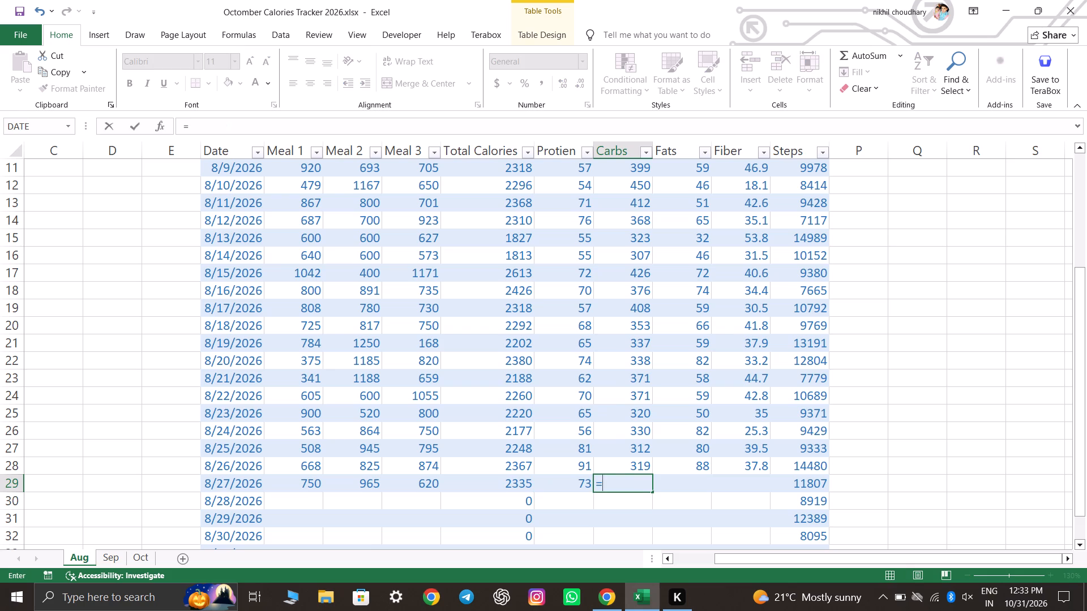
key("3")
type("00")
key("Right")
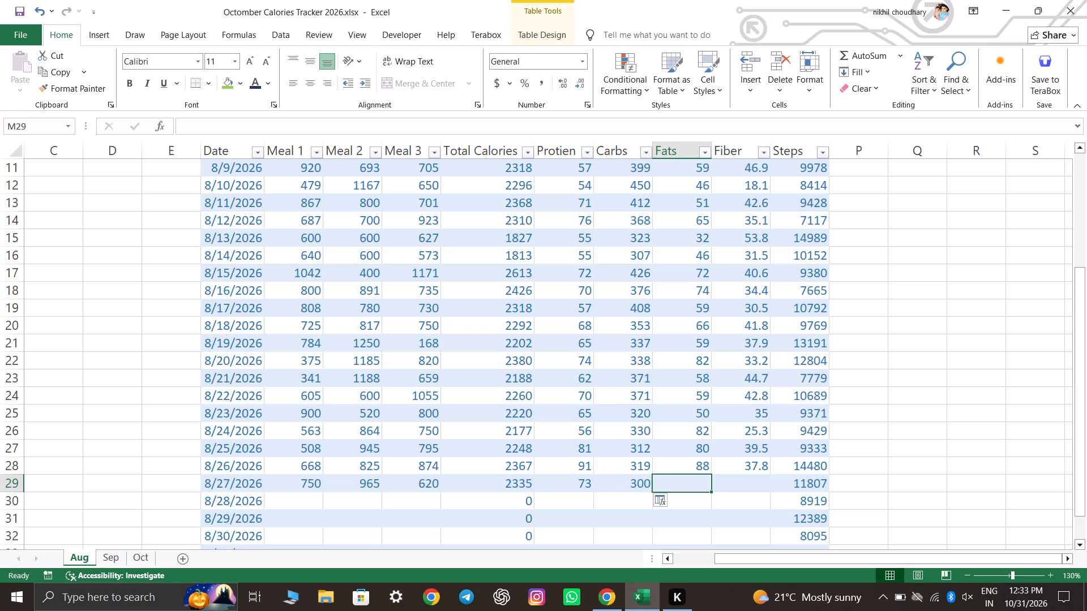
type("70")
key("Right")
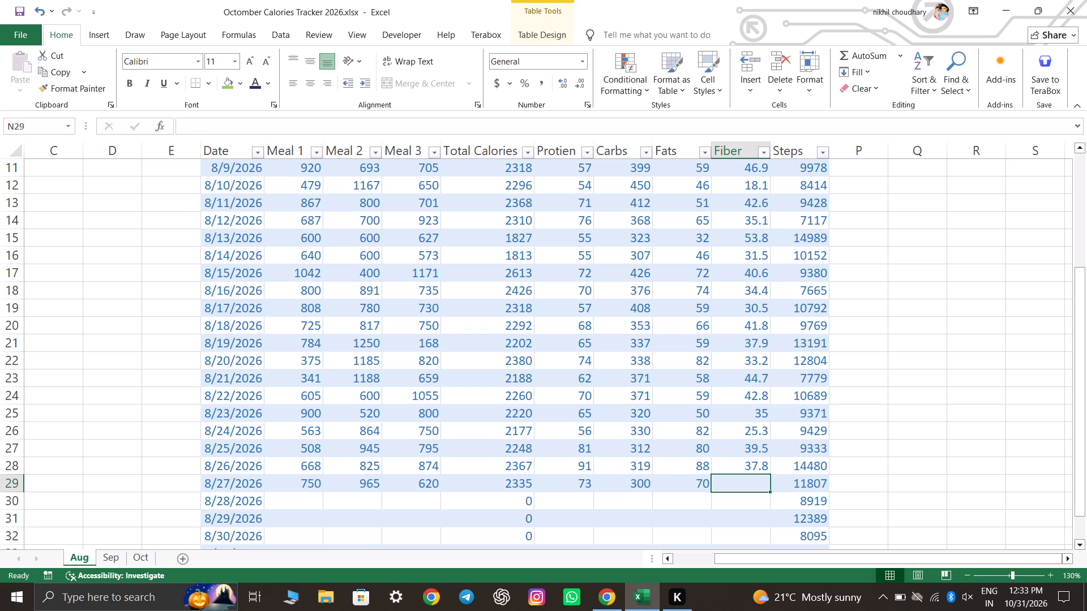
type("35")
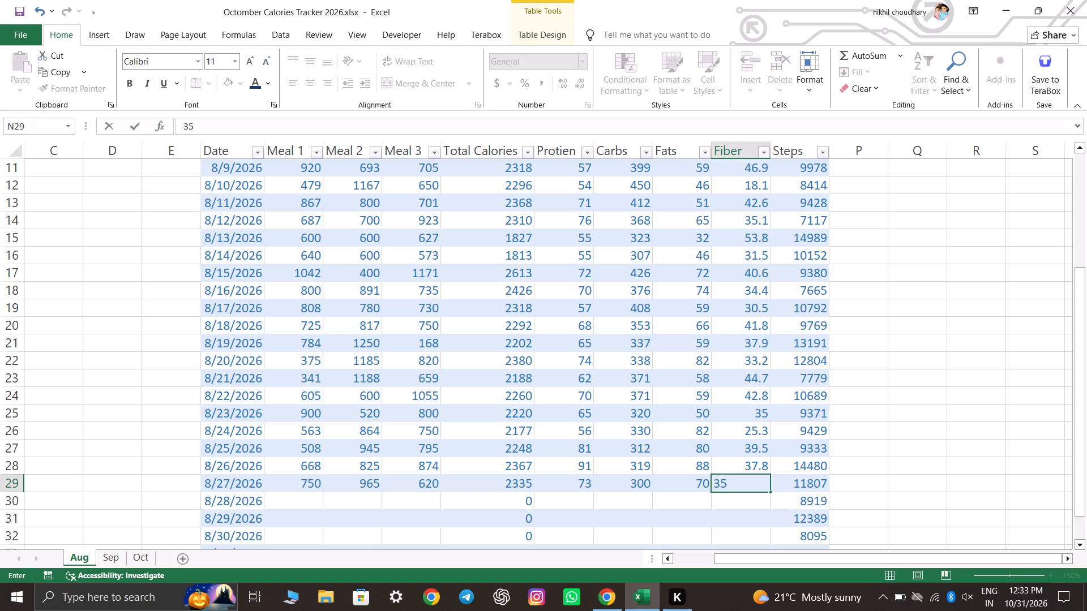
key("Down")
Enter the 8/28/2026 meal calories as 339 for Meal 1, 905 for Meal 2 and 1028 for Meal 3.
key("Left")
key("Left")
key("Left")
key("Left")
key("Left")
key("Left")
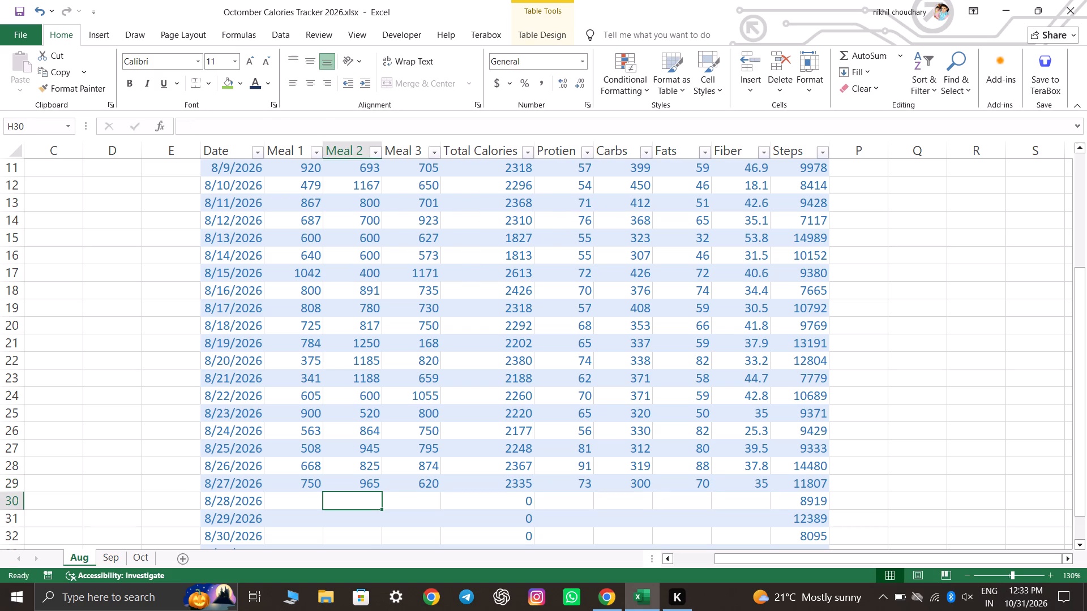
key("Left")
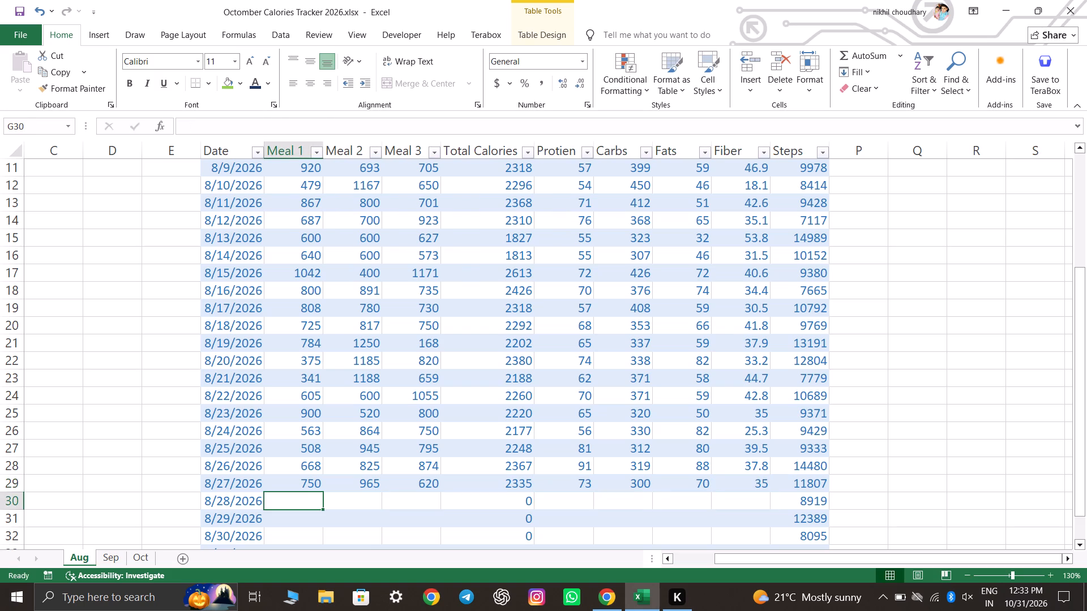
type("339")
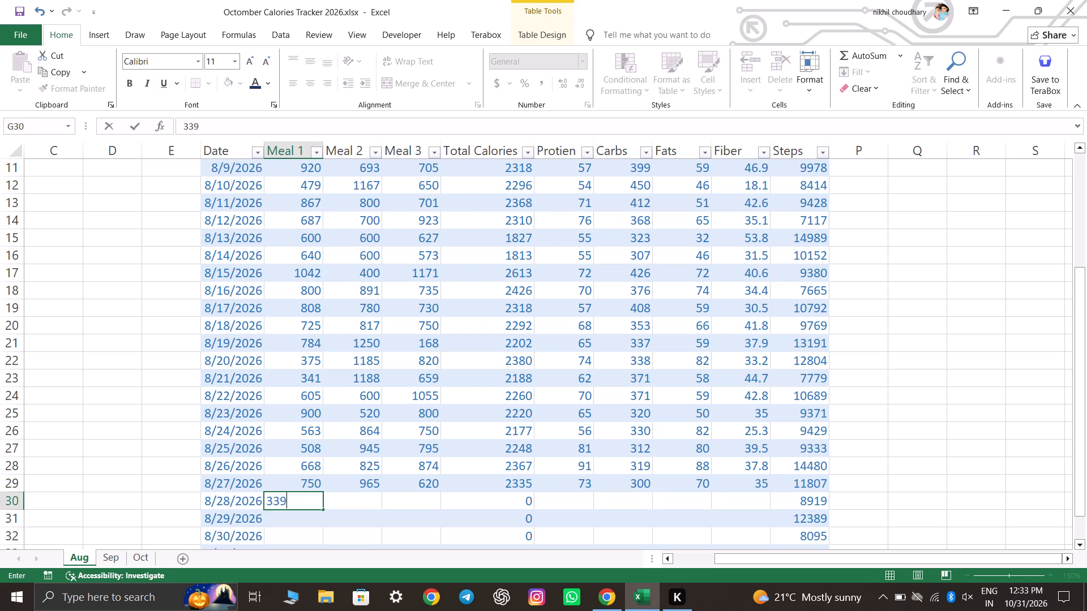
key("Right")
type("905")
key("Right")
type("1028")
key("Right")
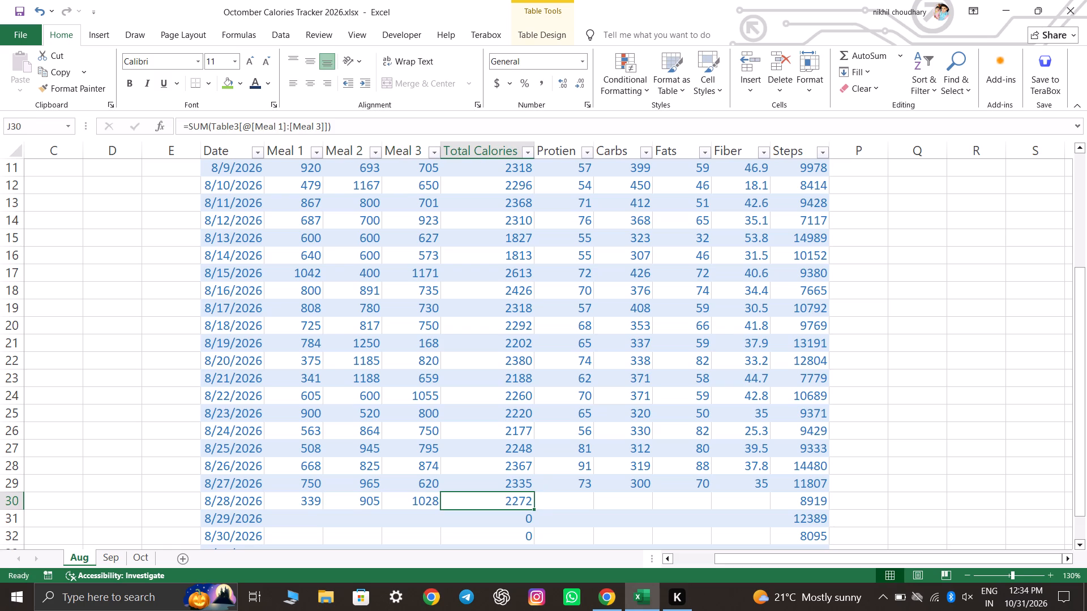
Enter the 8/28/2026 protein as the sum =15+33+23.
key("Right")
key("equal")
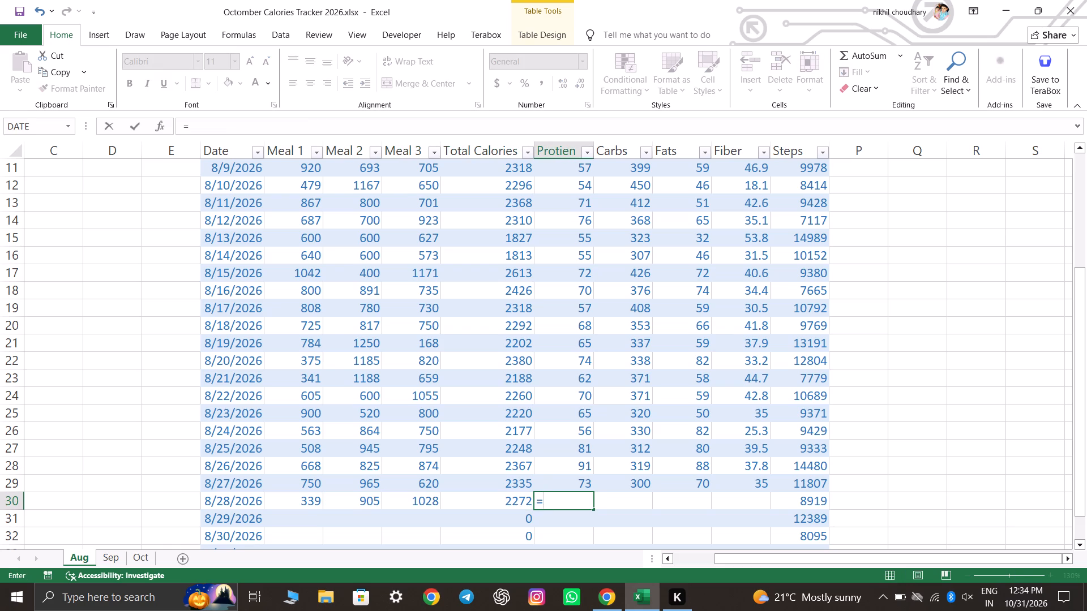
type("15+")
type("33+")
type("23")
key("Right")
Enter the 8/28/2026 carbs as the sum =43+135+155.
key("equal")
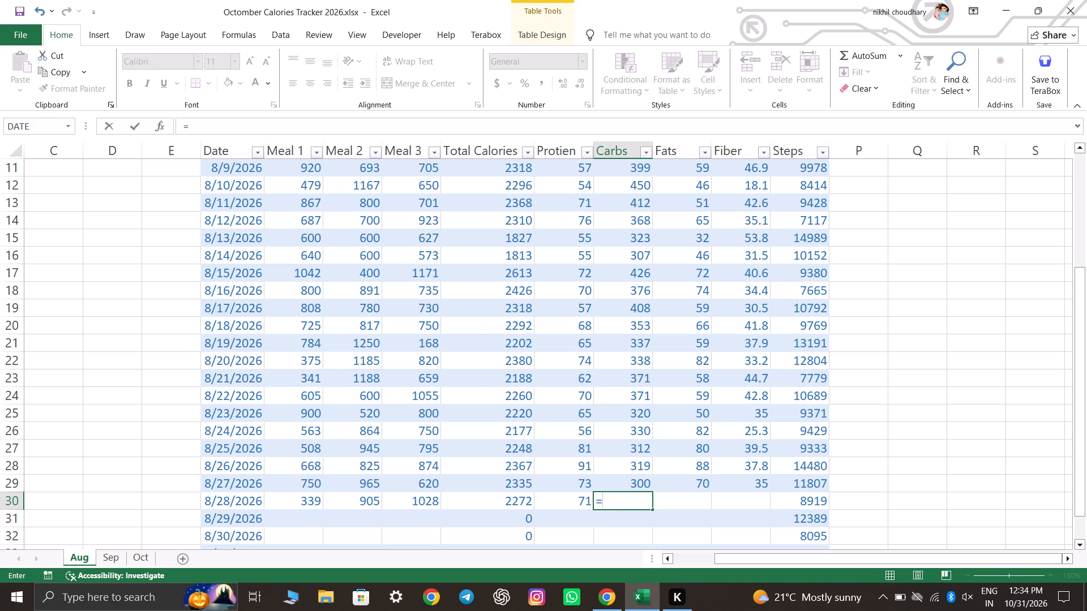
type("43")
type("+135")
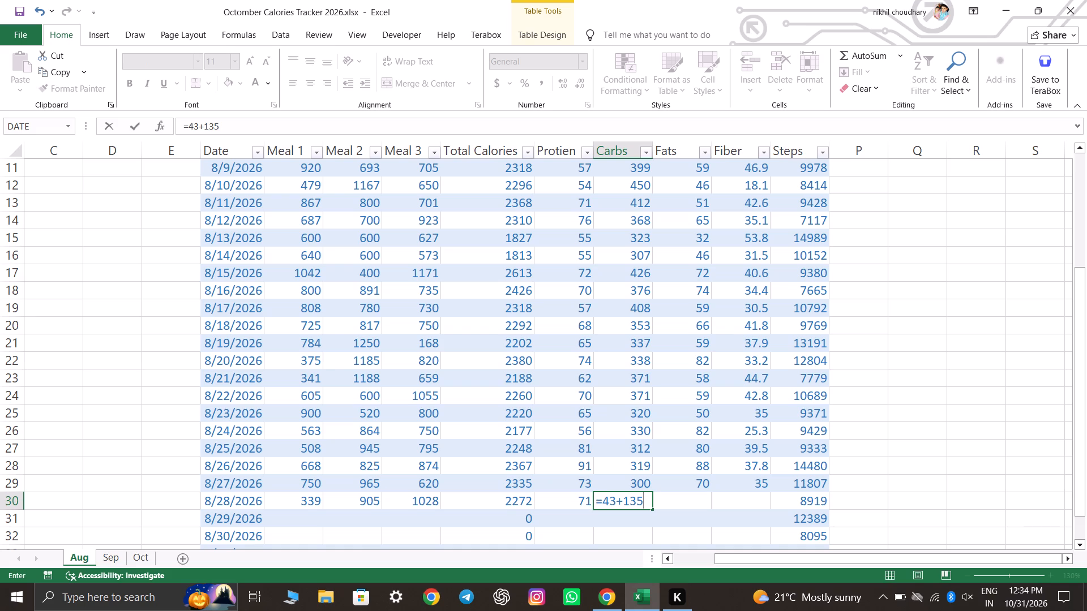
key("plus")
type("155")
key("Right")
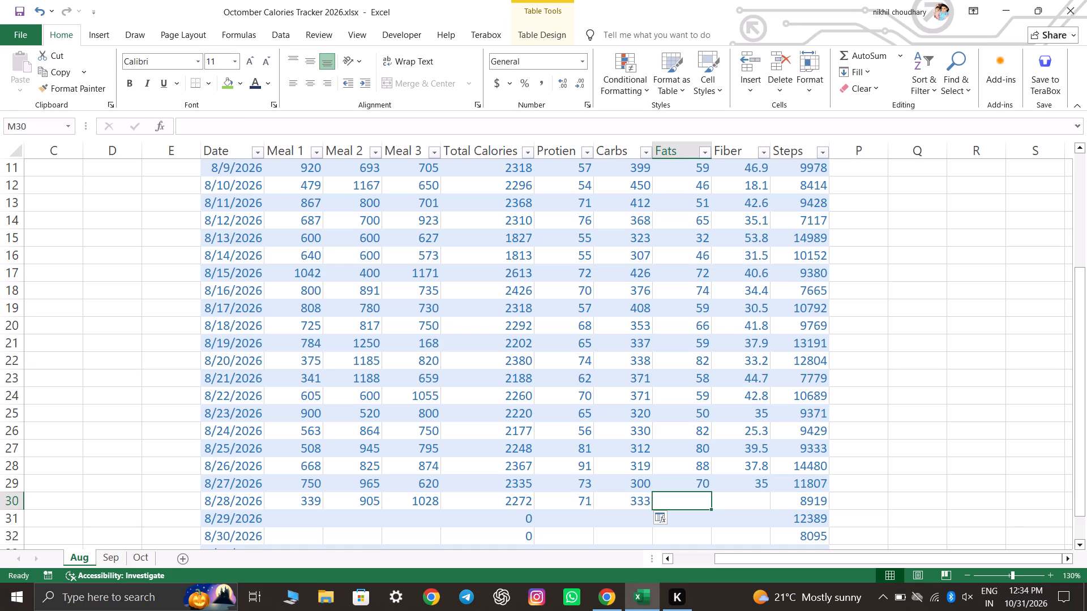
Enter the 8/28/2026 fats as the sum =12+28+33.
key("equal")
type("12+28+33")
key("Right")
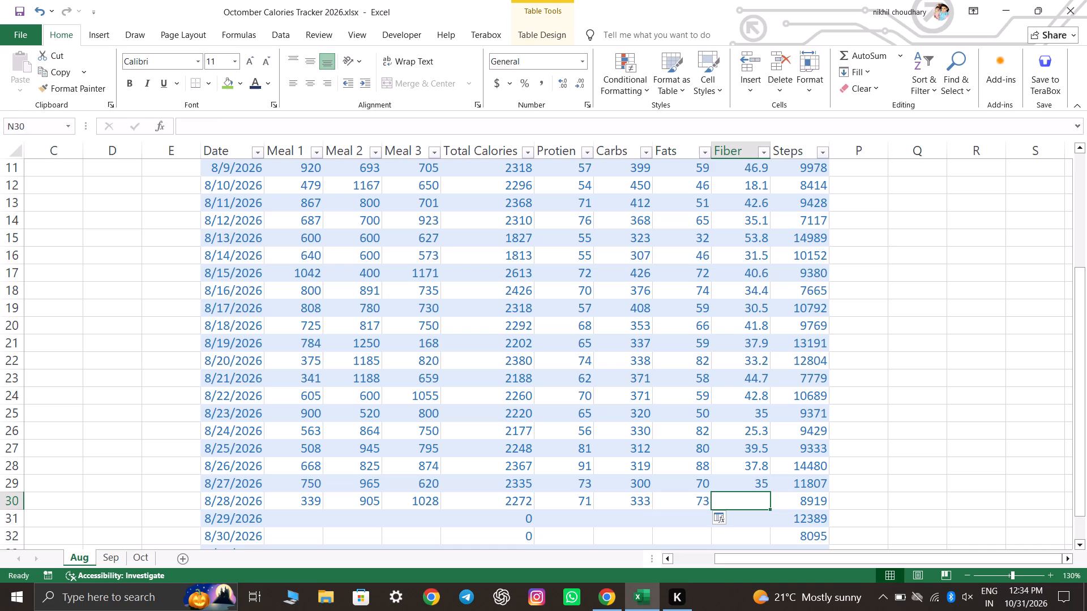
Enter the 8/28/2026 fiber as the sum =7.5+18+16.1.
key("equal")
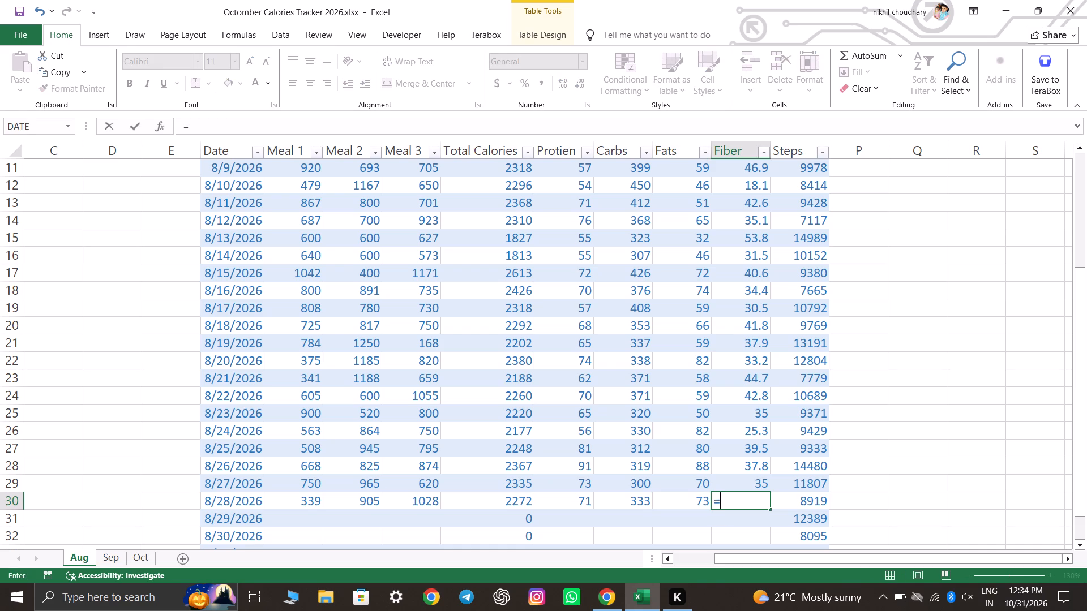
type("7.5")
key("plus")
type("18+")
type("16.1")
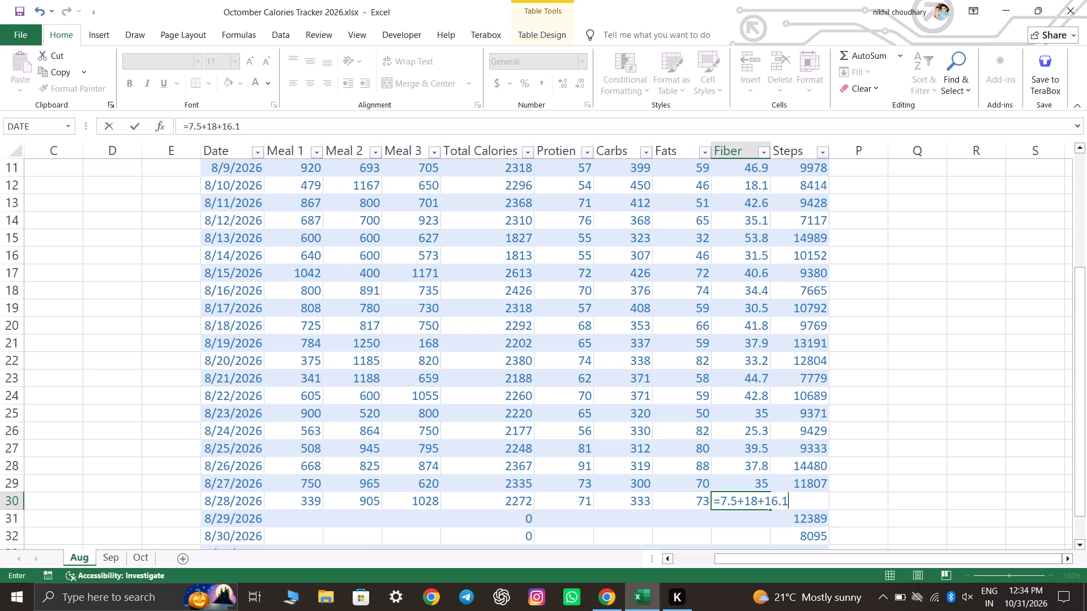
key("Return")
Enter the 8/29/2026 meal calories as 489 for Meal 1, 745 for Meal 2 and 1006 for Meal 3.
key("Left")
key("Left")
key("Left")
key("Left")
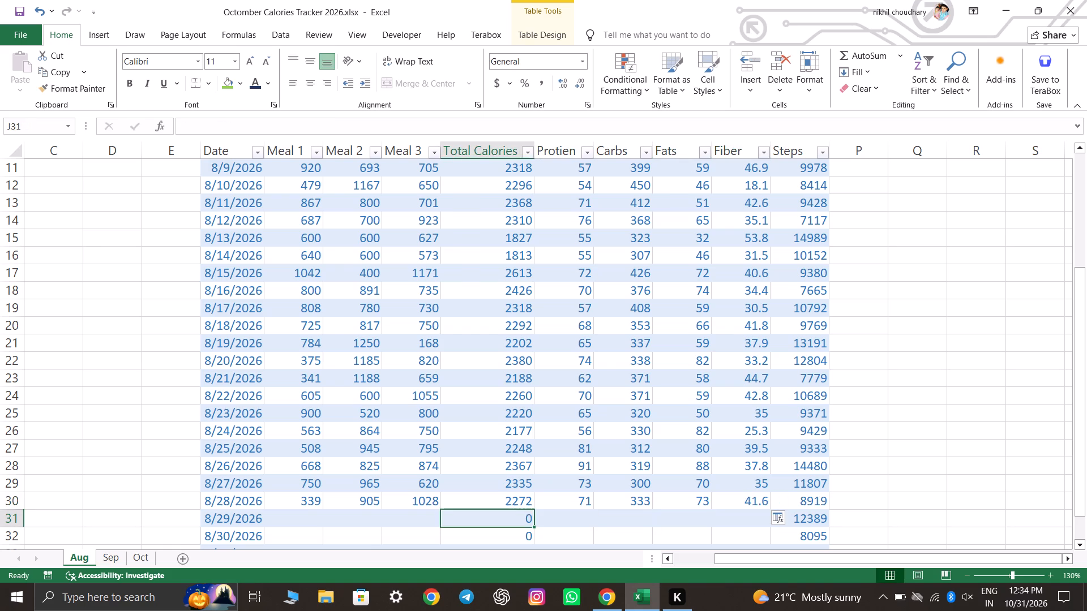
key("Left")
key("Left")
key("Left")
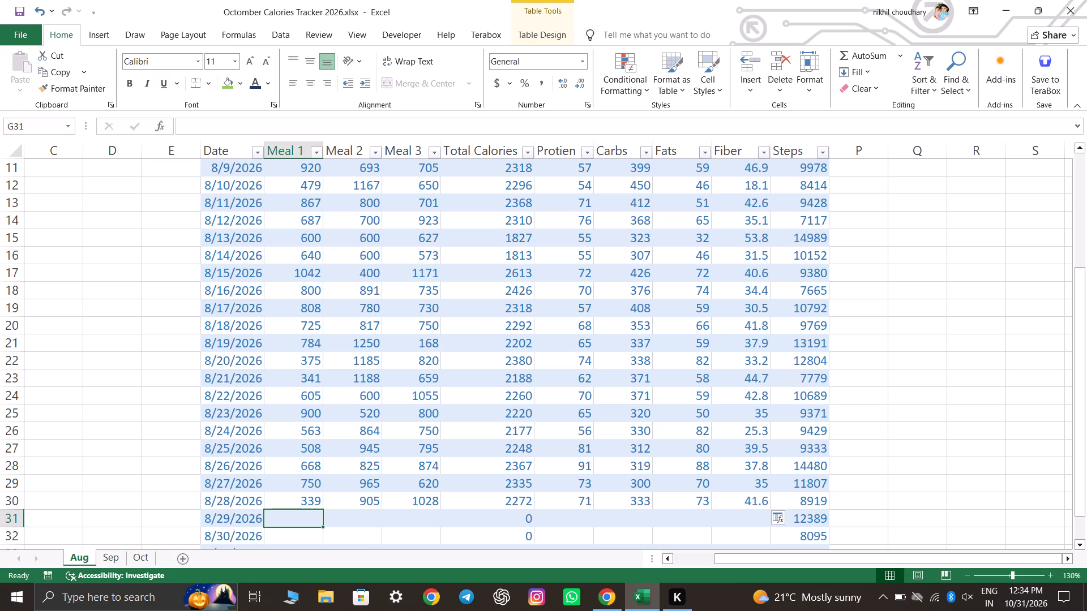
type("489")
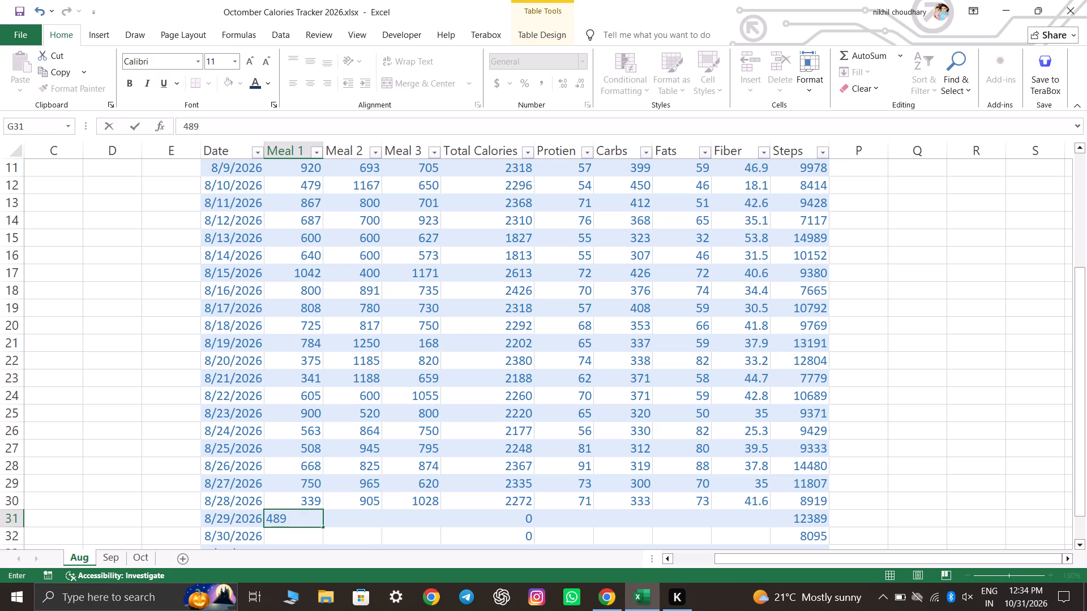
key("Right")
type("745")
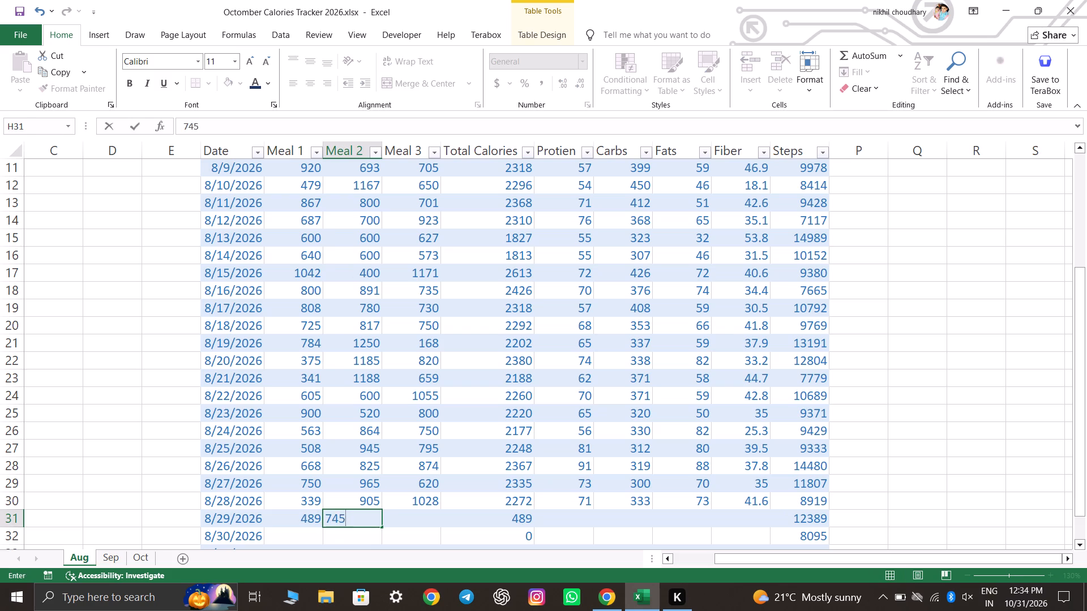
key("Right")
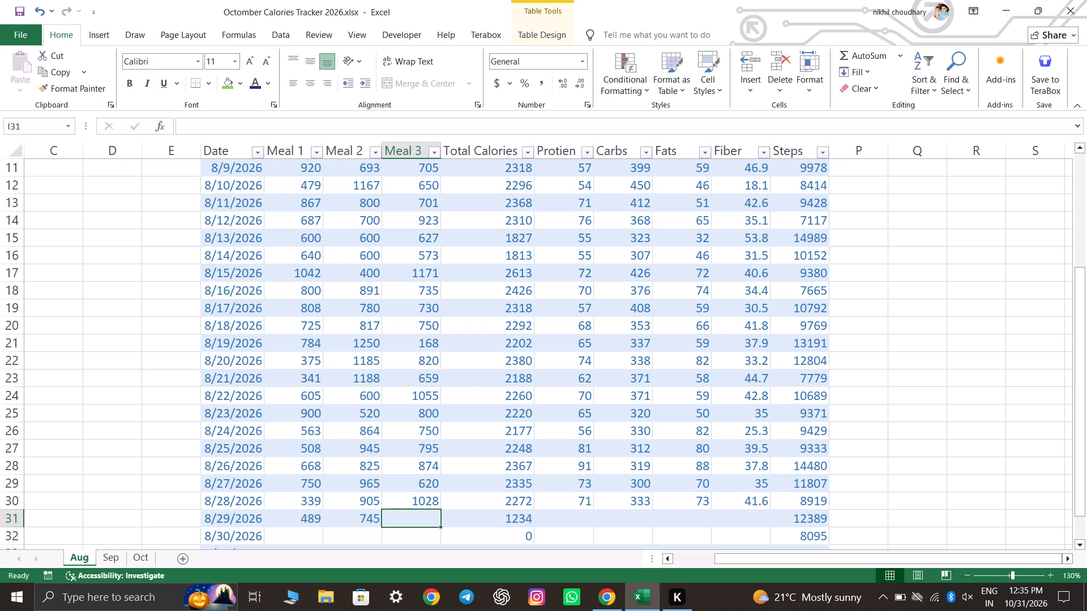
type("1006")
key("Right")
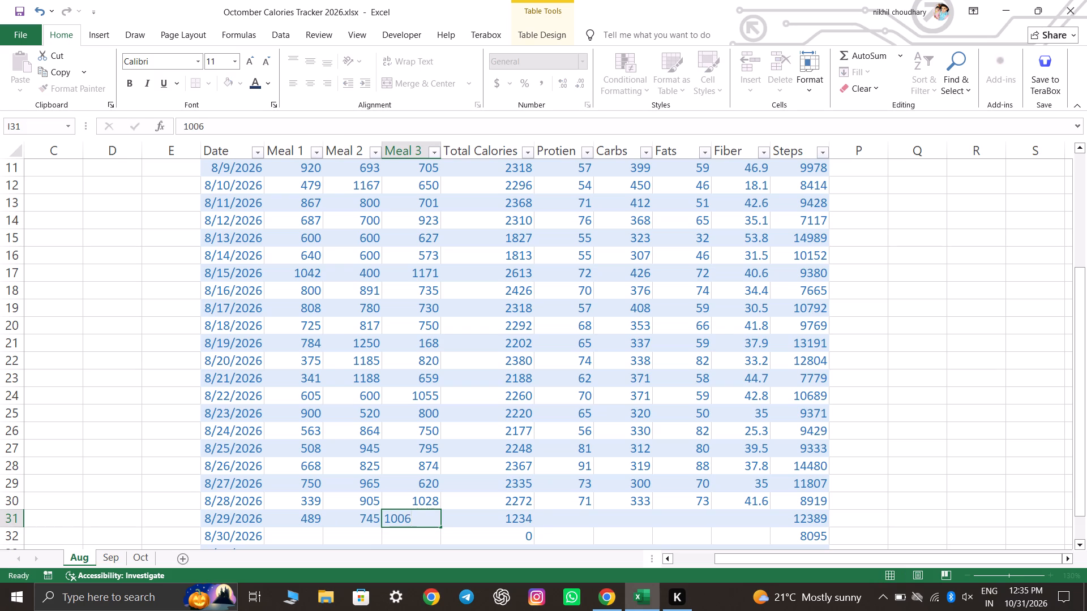
Enter the 8/29/2026 protein as the sum =20+32+16+21.
key("Right")
key("equal")
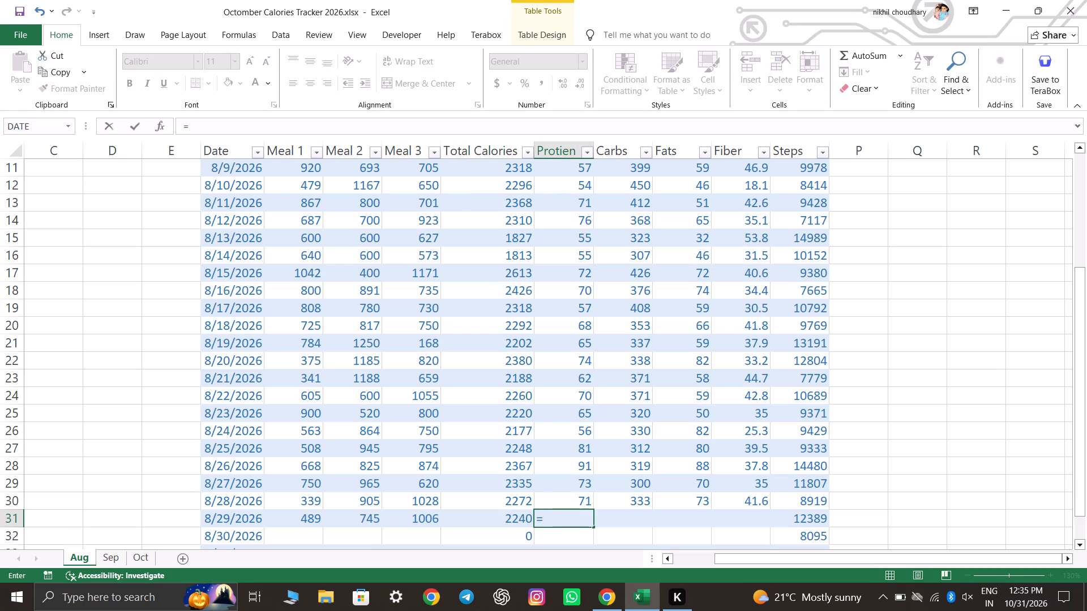
type("20+")
type("32+")
type("16")
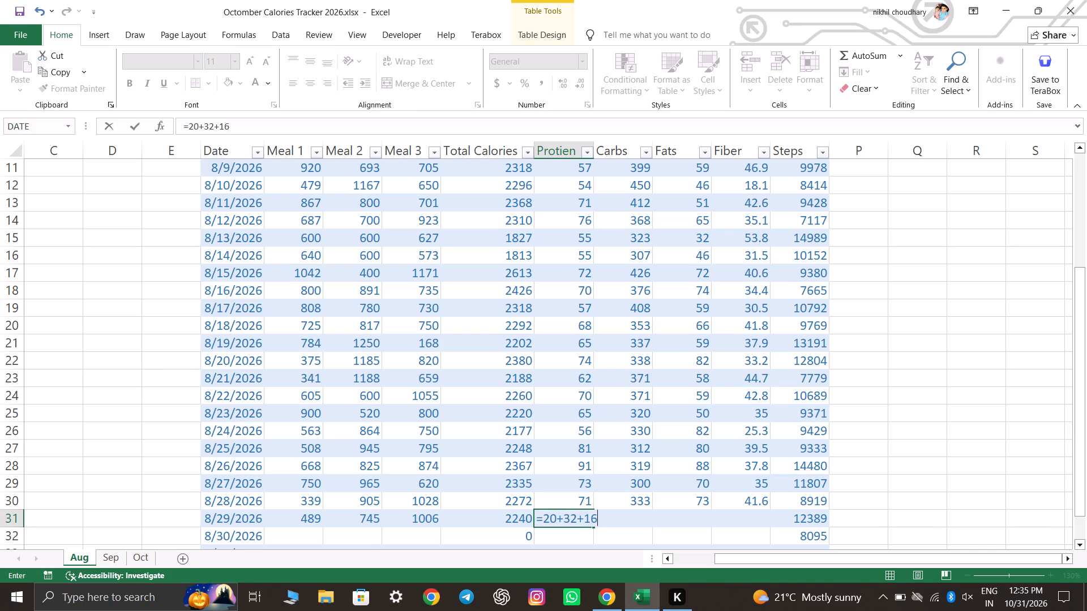
key("2")
key("BackSpace")
type("+21")
key("Right")
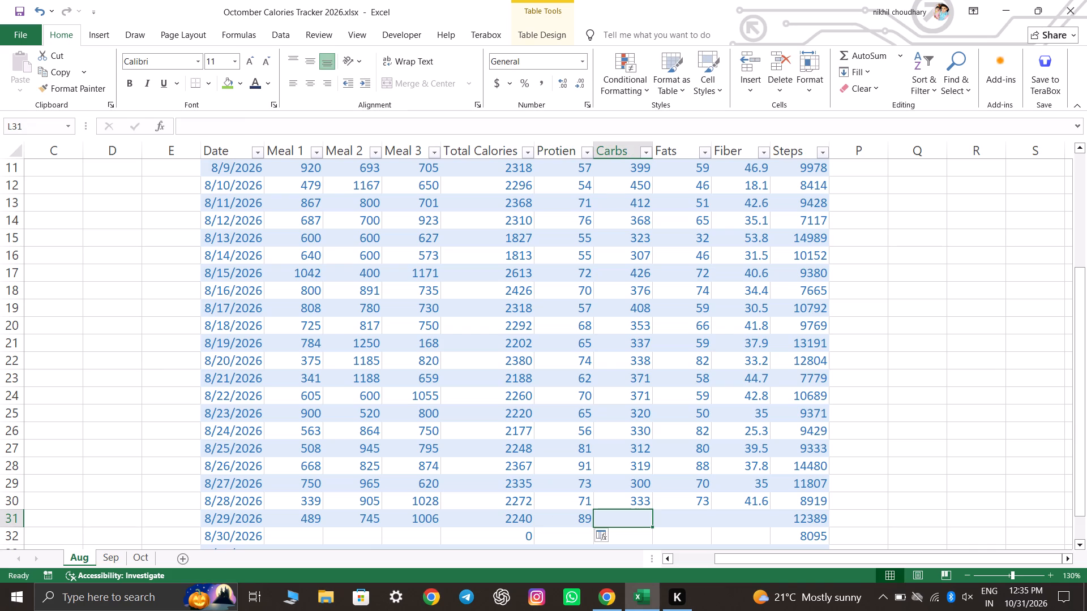
Enter the 8/29/2026 carbs as the sum =56+116+60+92.
key("equal")
type("56+")
type("116+")
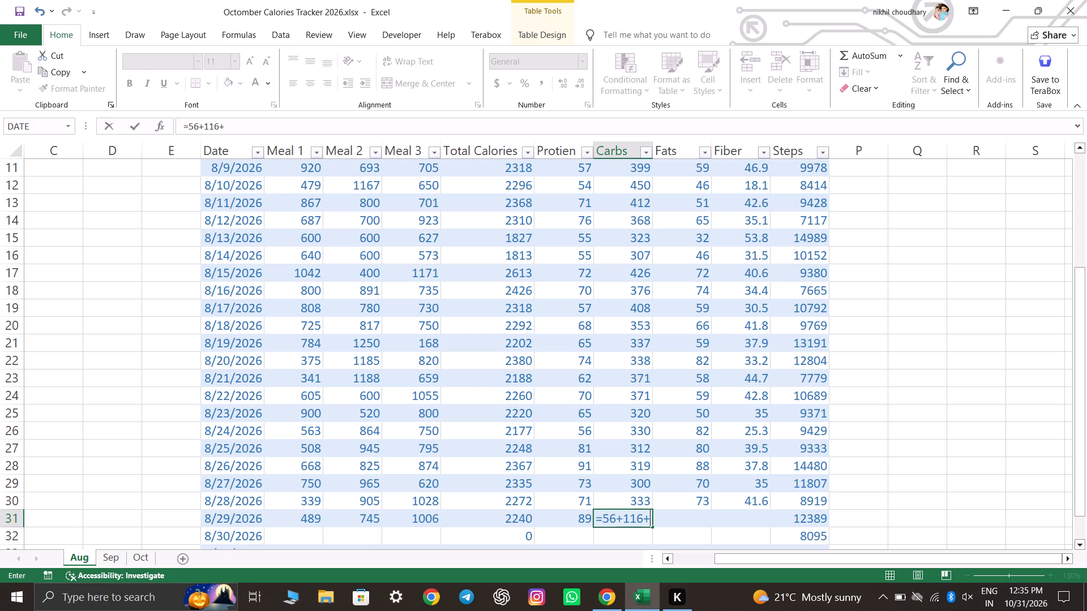
type("60+")
type("92")
key("Right")
Enter the 8/29/2026 fats as the sum =22+21+10+17.
key("equal")
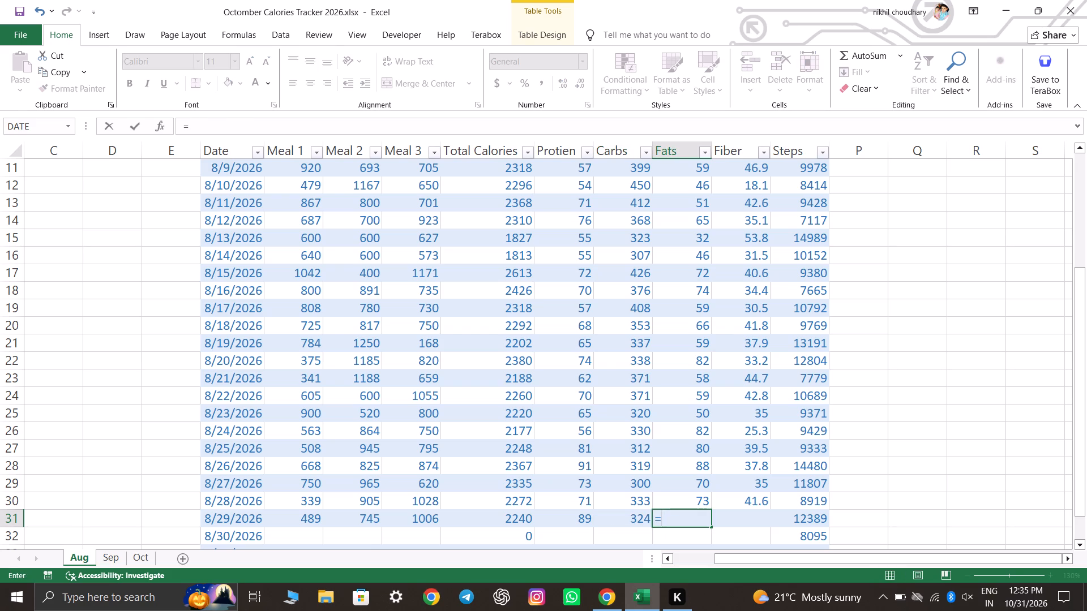
type("22+")
type("21+10+")
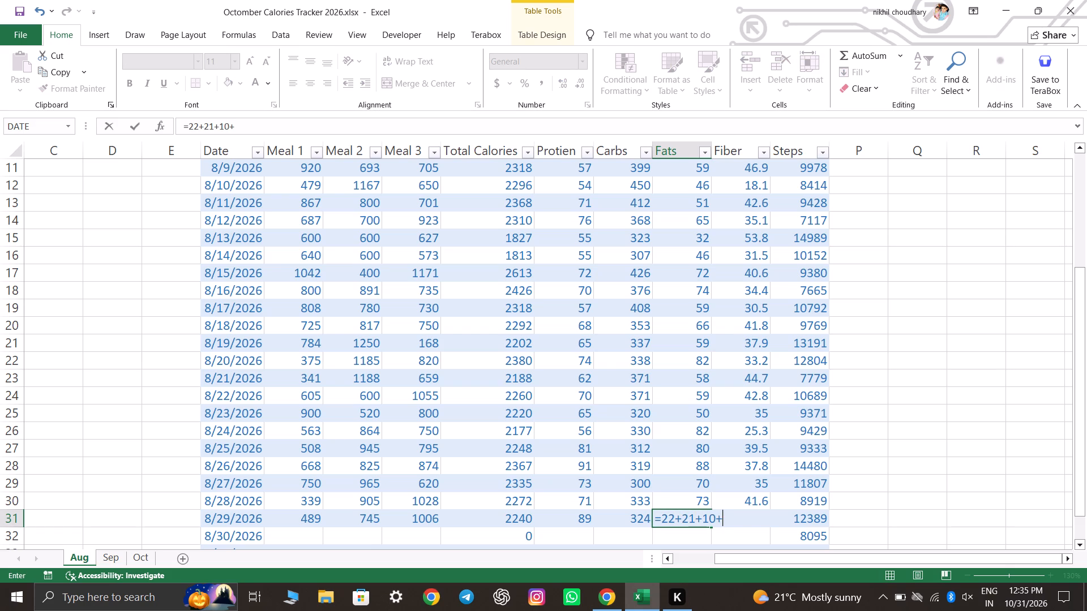
type("17")
key("Right")
Enter the 8/29/2026 fiber as the sum =7.9+15.8+9.9+9.5.
key("equal")
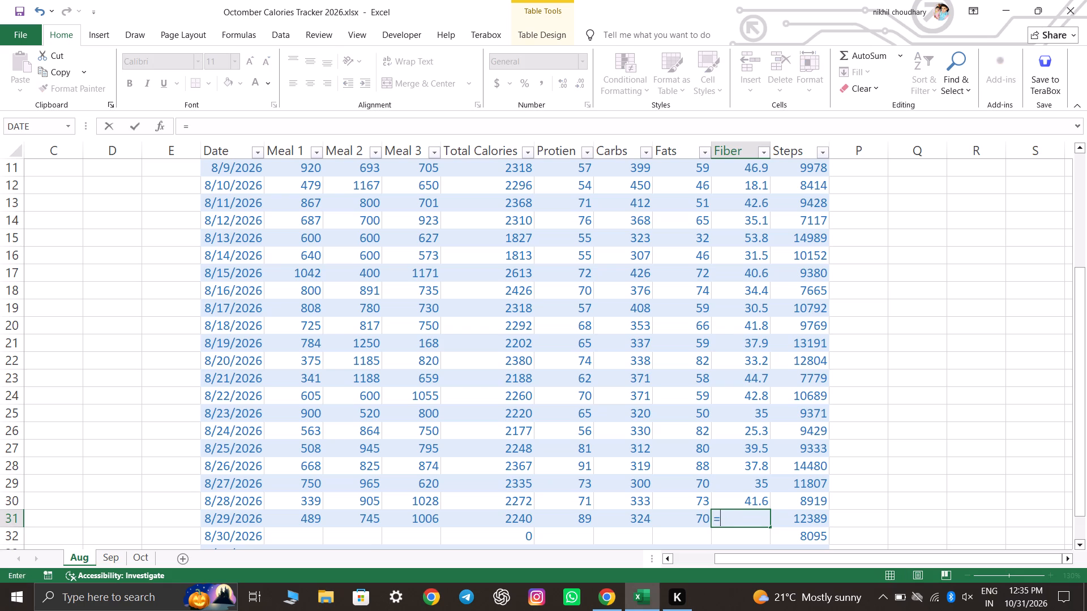
type("7.9+")
type("15.8+")
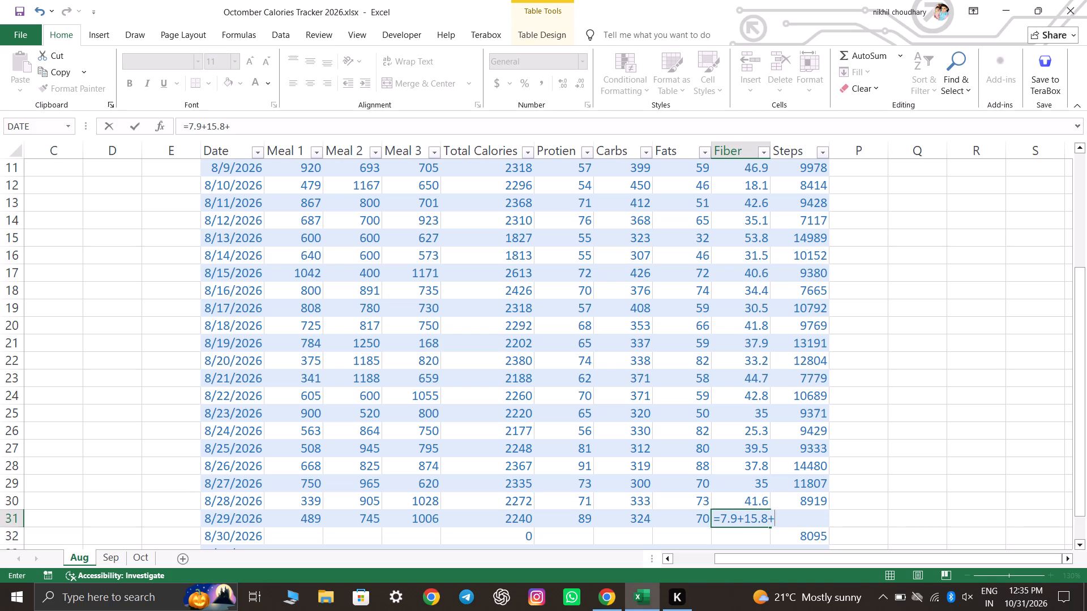
type("9.9+")
type("9.5")
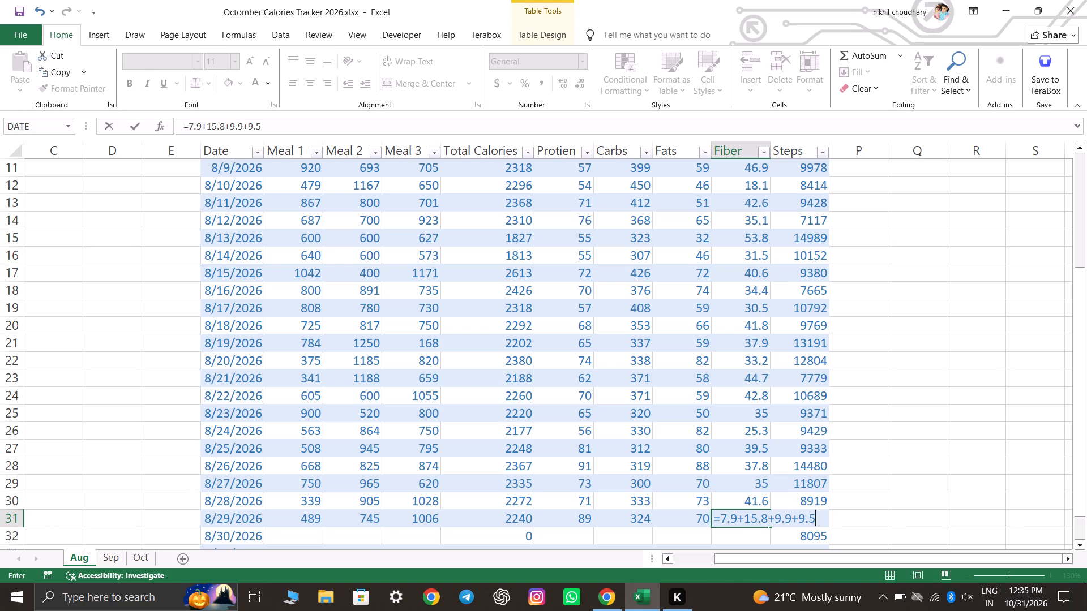
key("Return")
Enter the 8/30/2026 meal calories as 1417 for Meal 1, 320 for Meal 2 and 655 for Meal 3.
key("Left")
key("Left")
key("Left")
key("Left")
key("Left")
key("Left")
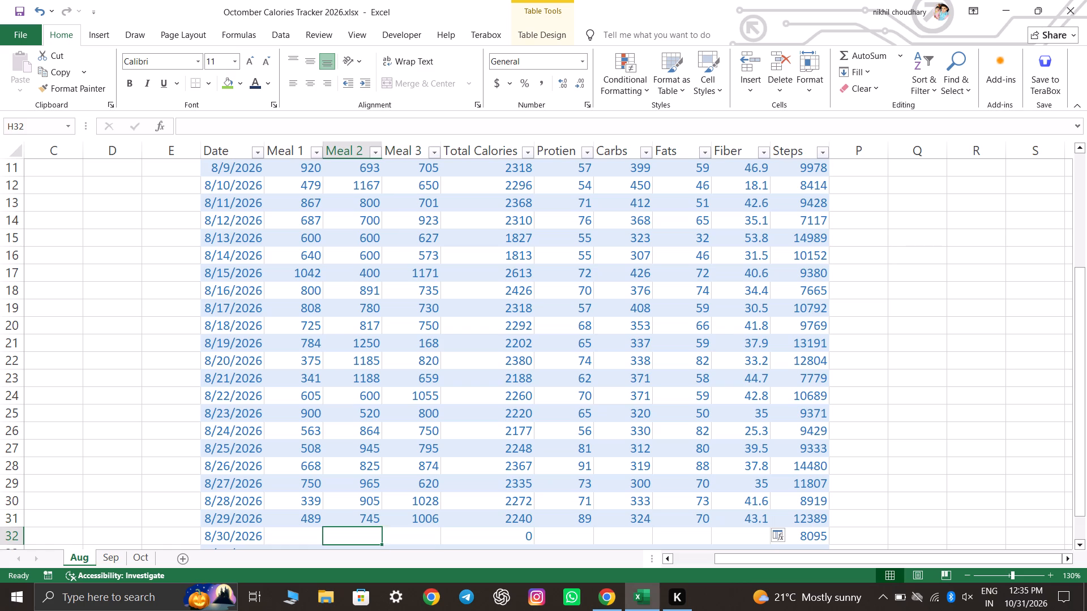
key("Left")
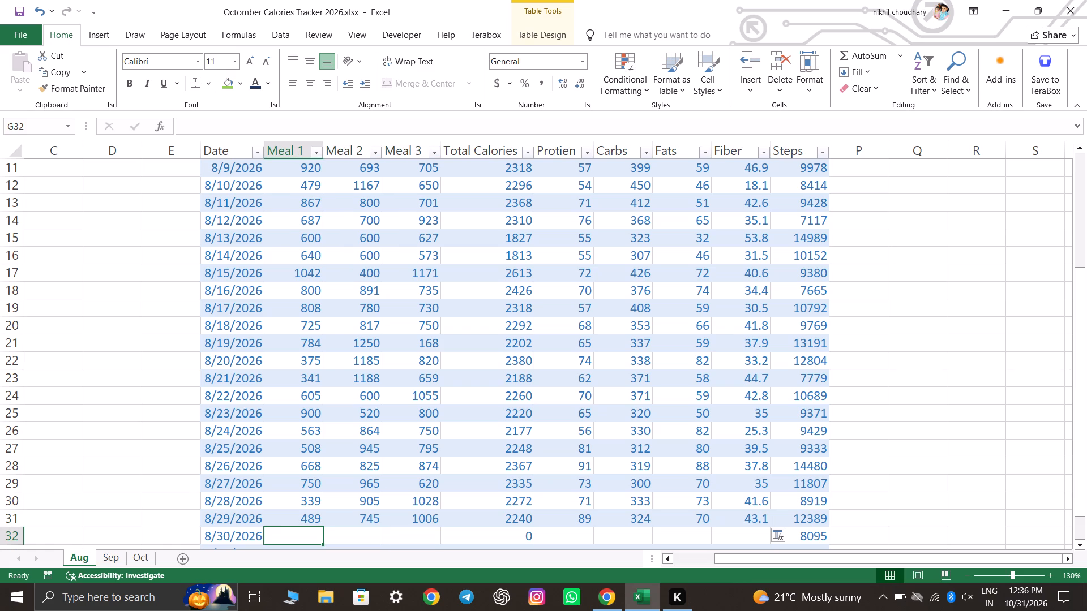
type("14")
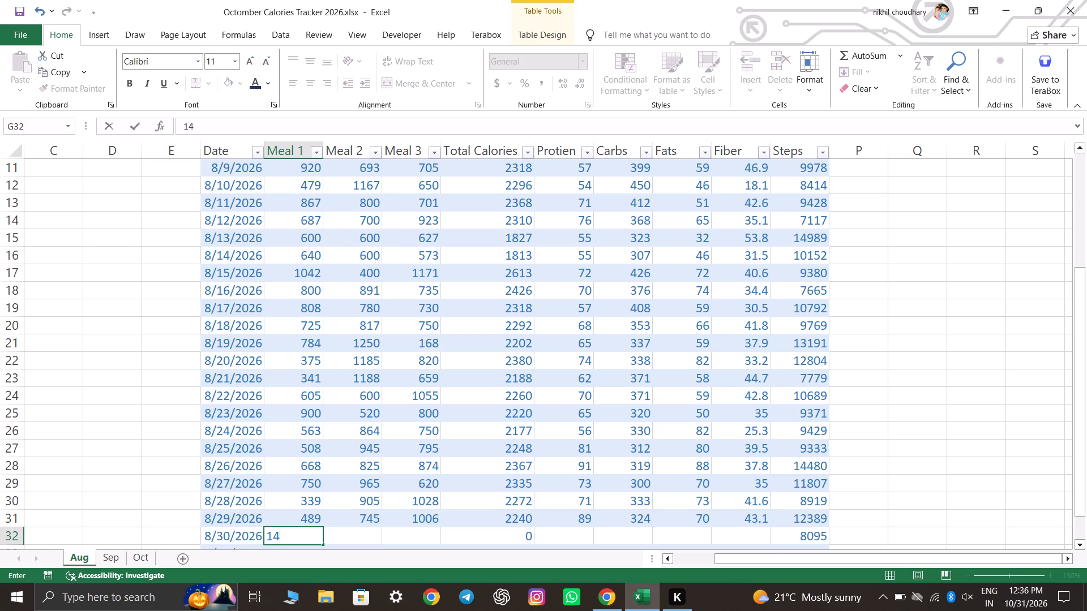
type("17")
key("Right")
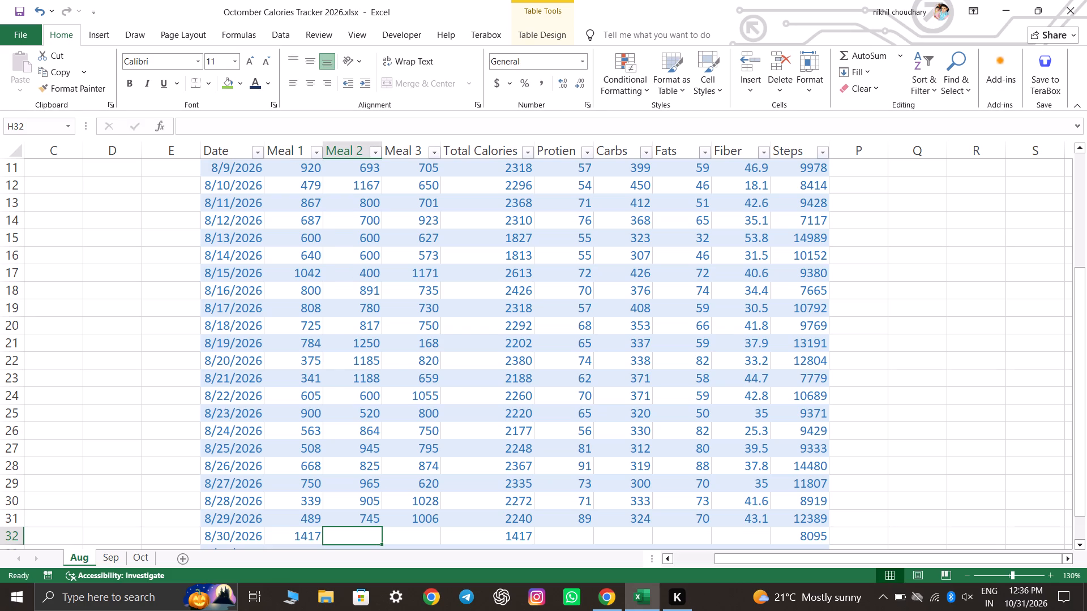
type("320")
key("Right")
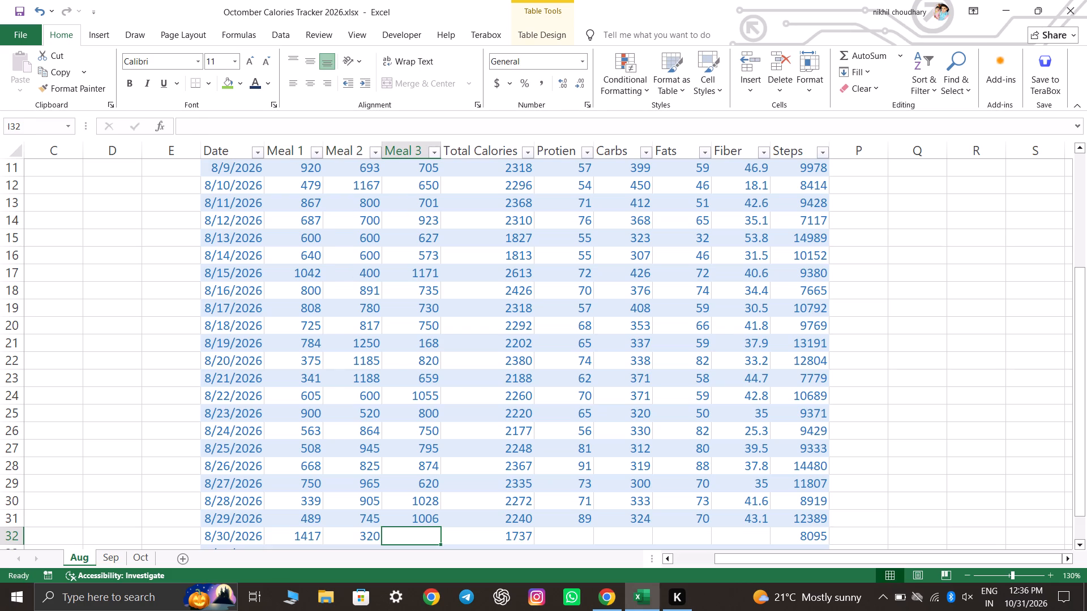
type("655")
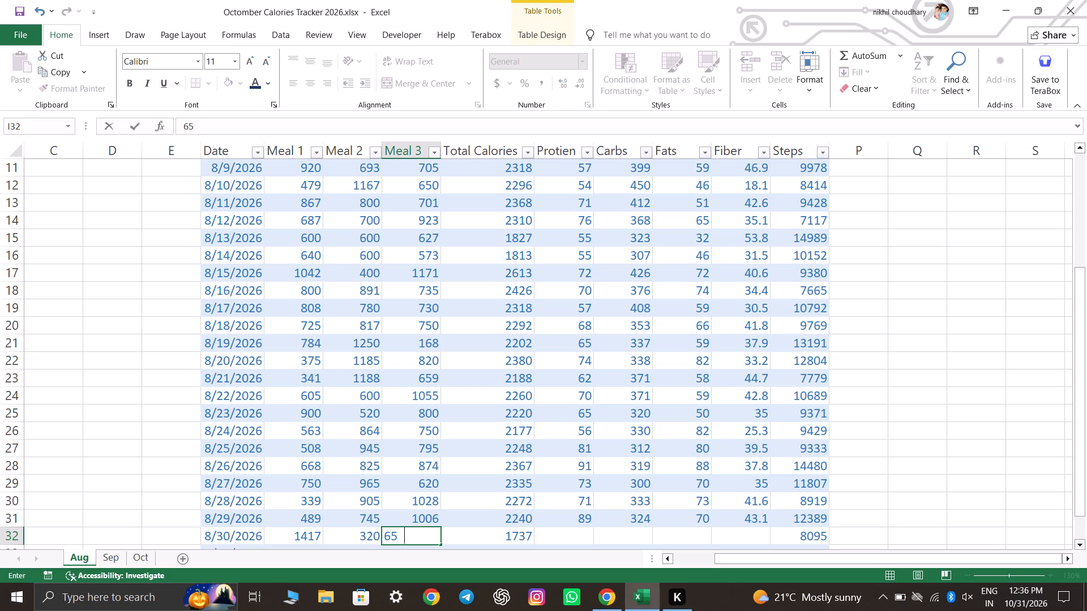
key("Right")
Enter the 8/30/2026 protein as the sum =45+6+23.
key("Right")
key("equal")
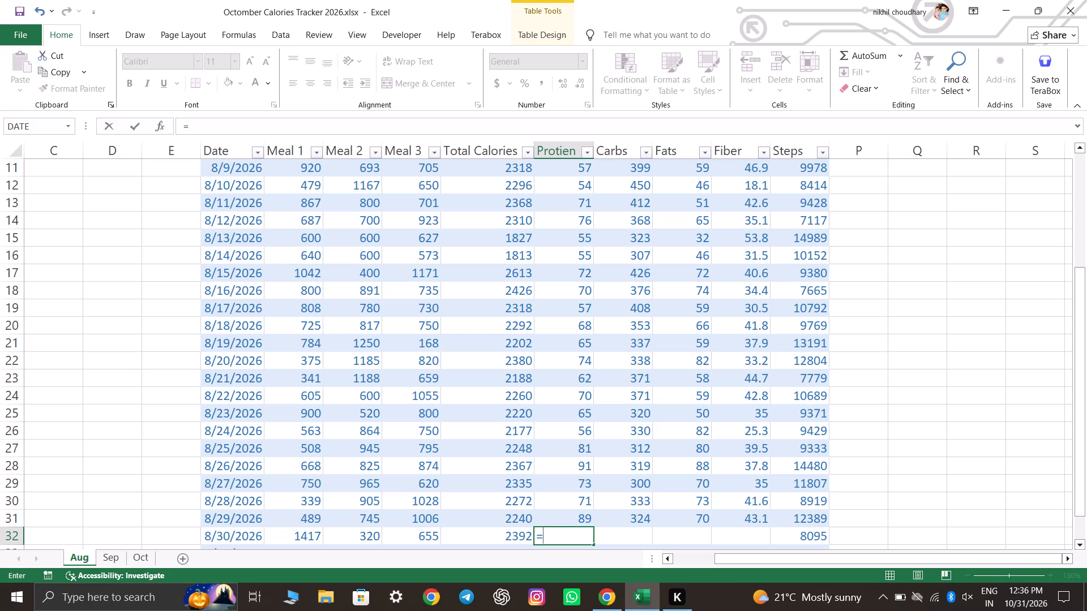
type("45+")
type("6+")
type("23")
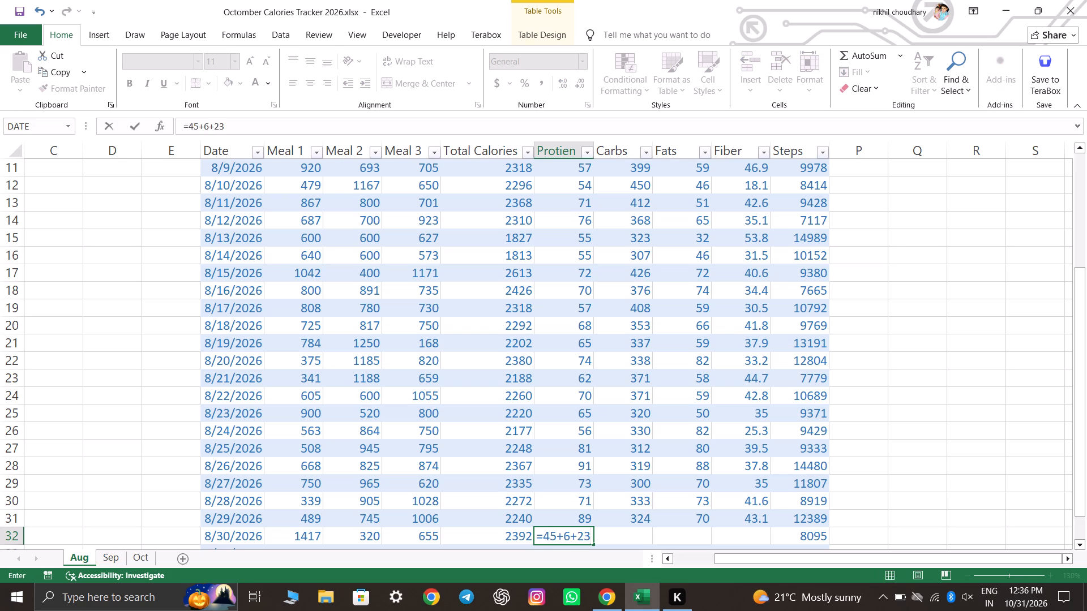
key("Right")
Enter the 8/30/2026 carbs as the sum =206+34+120.
key("equal")
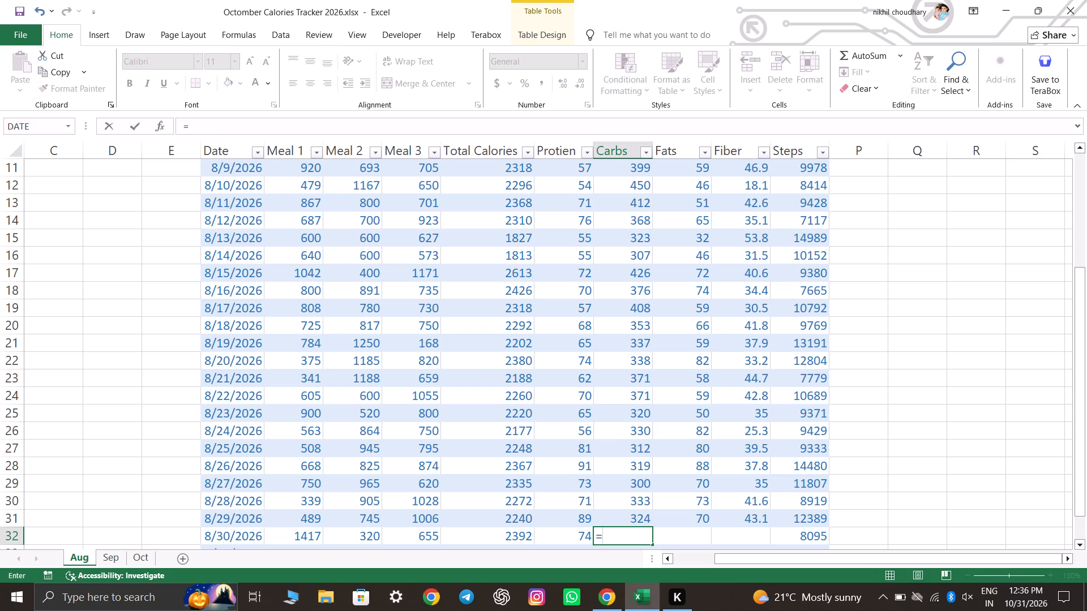
key("1")
key("BackSpace")
type("206+")
type("34")
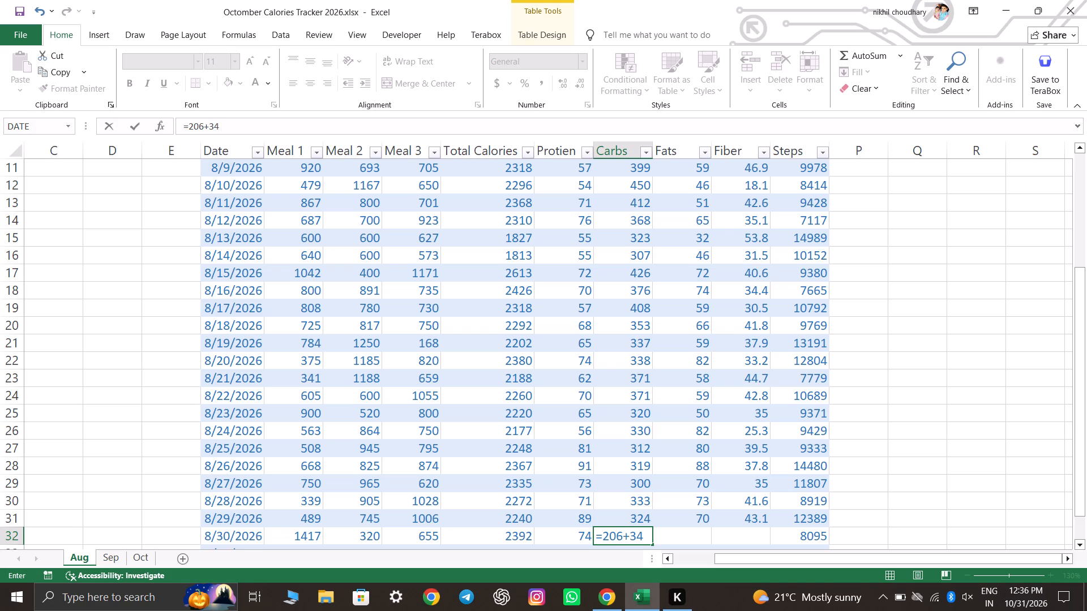
key("plus")
type("120")
key("Right")
Enter the 8/30/2026 fats as the sum =43+18+20.
key("equal")
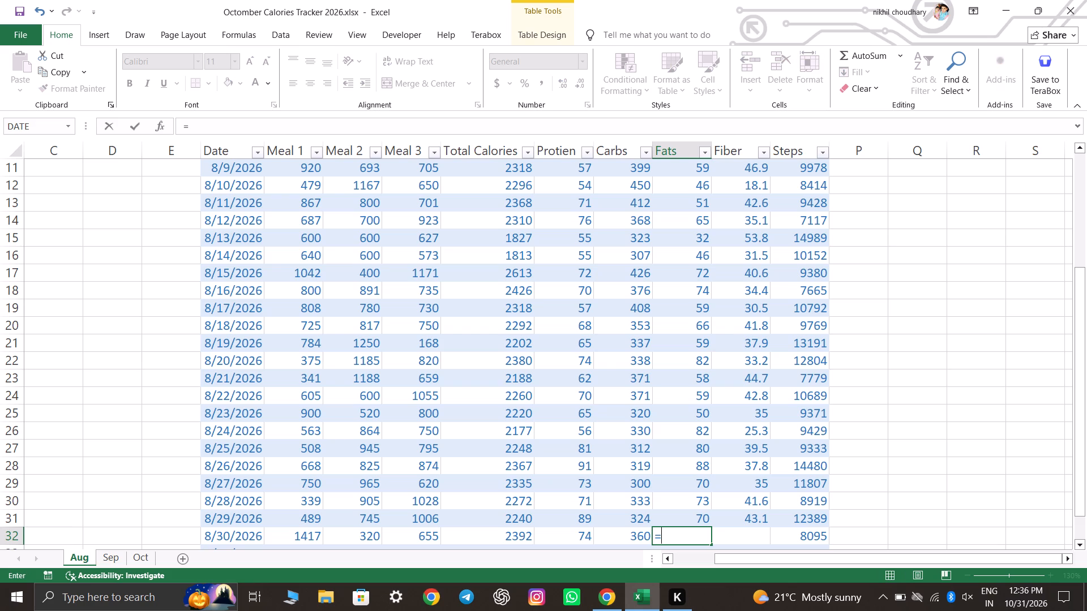
type("43+")
type("18")
type("+20")
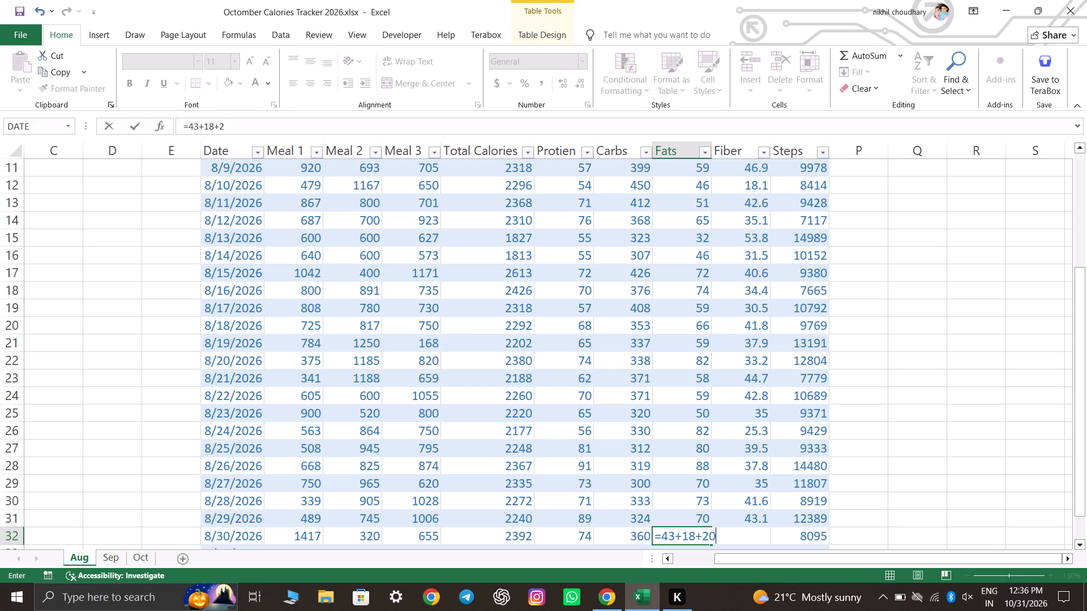
key("Right")
Enter the 8/30/2026 fiber as the sum =26.9+3+14.5.
key("equal")
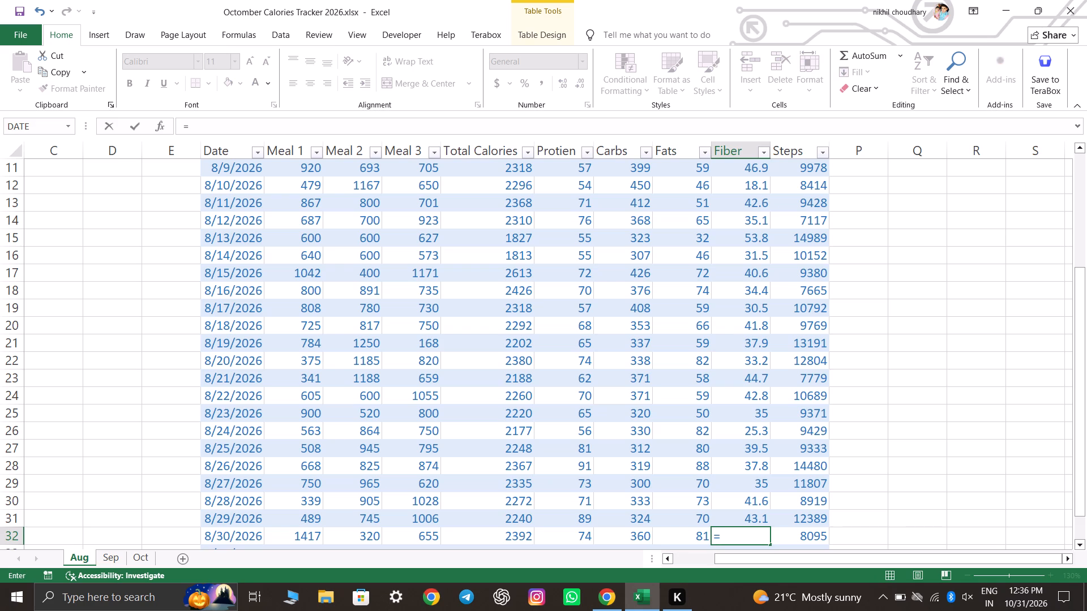
type("26.9+")
type("3+")
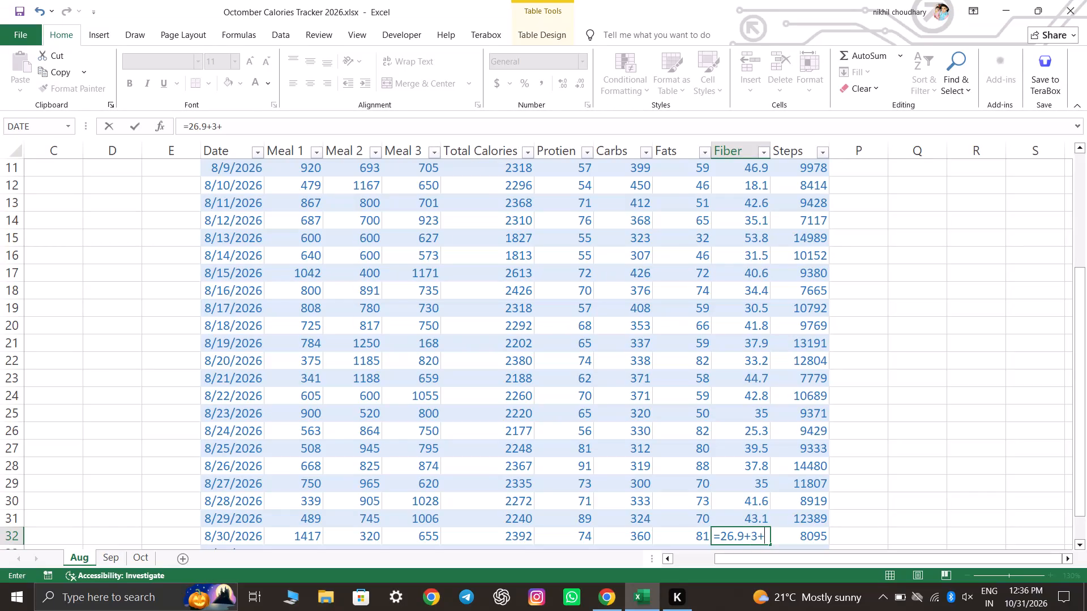
type("15")
key("BackSpace")
type("4.5")
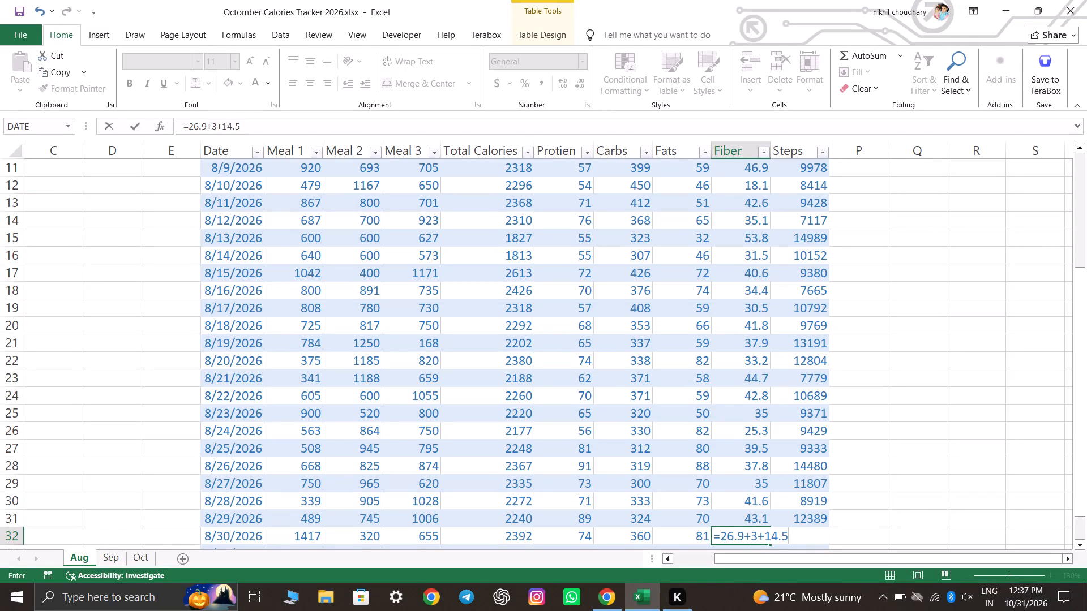
key("Return")
Enter the 8/31/2026 meal calories as 700 for Meal 1, 600 for Meal 2 and 613 for Meal 3.
key("Left")
key("Left")
key("Left")
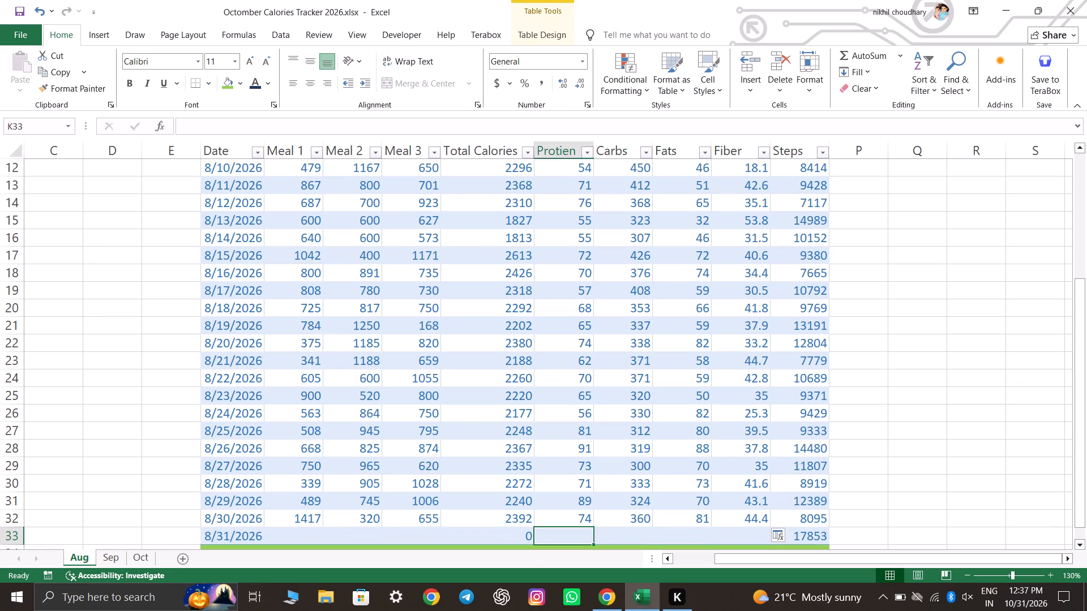
key("Left")
key("Left")
key("Left")
key("Left")
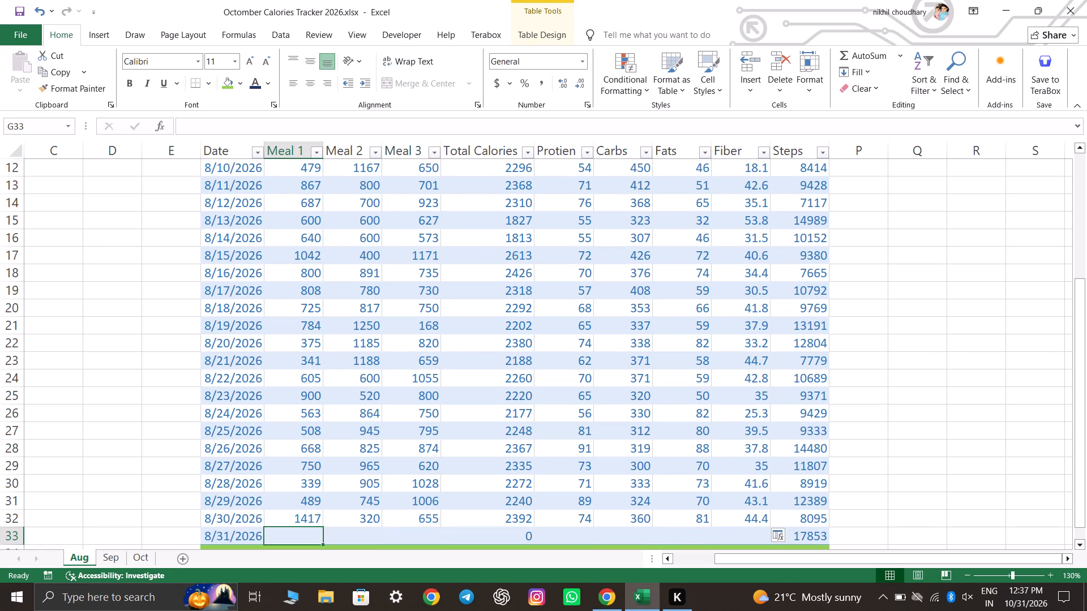
key("4")
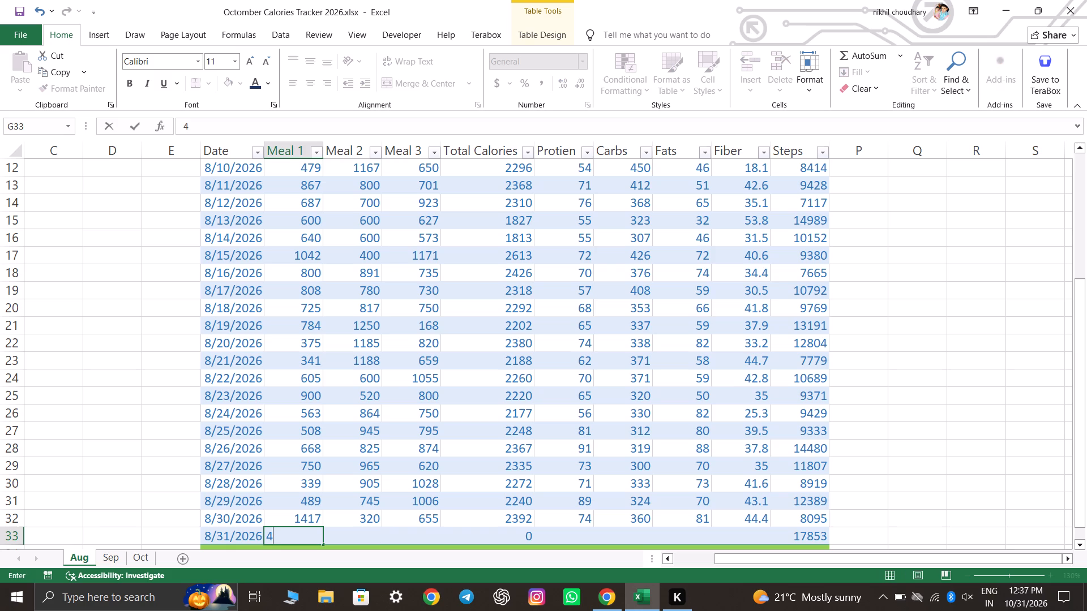
key("BackSpace")
type("700")
key("Right")
type("600")
key("Right")
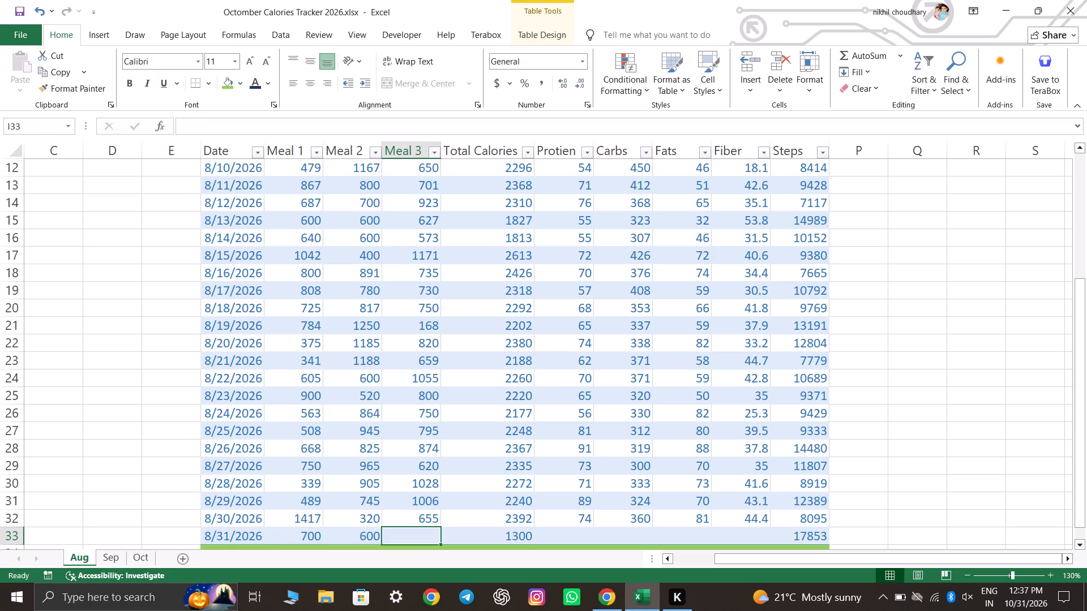
type("613")
key("Right")
key("Right")
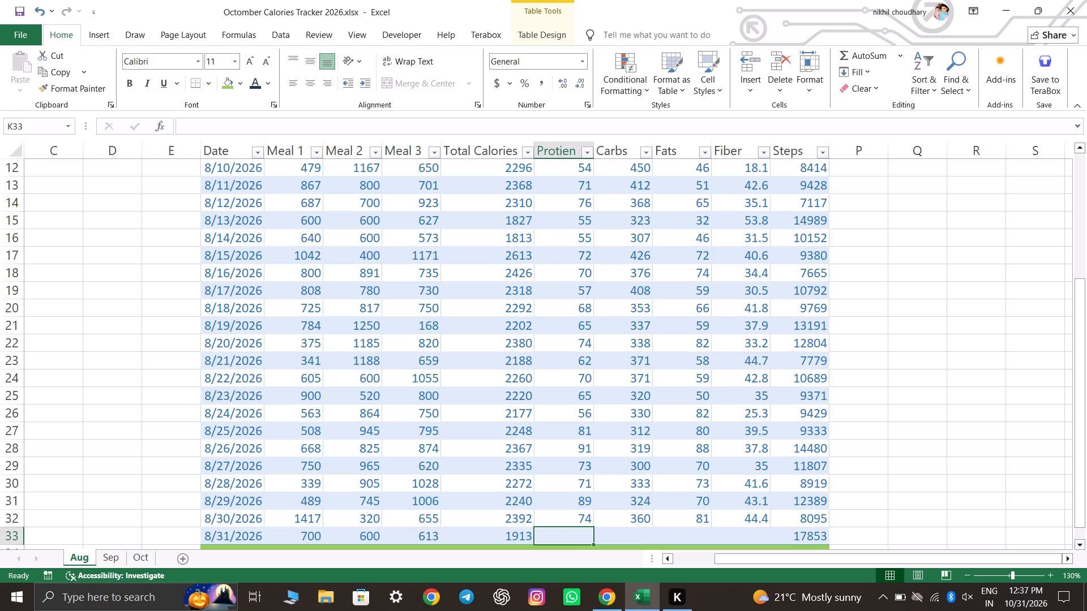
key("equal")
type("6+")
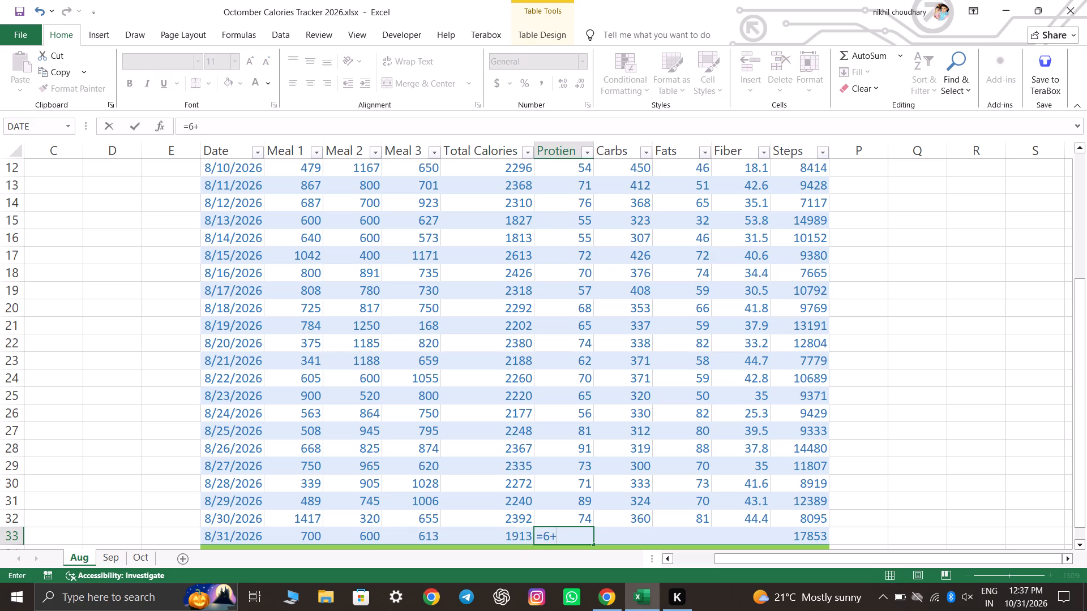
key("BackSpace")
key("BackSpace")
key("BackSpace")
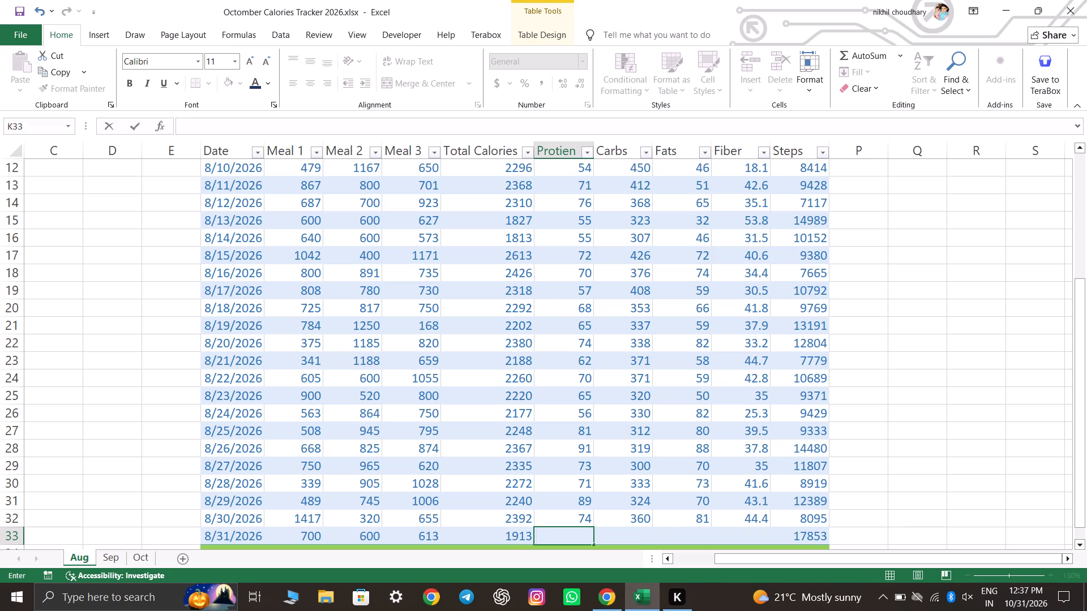
Enter the 8/31/2026 nutrients as 50 for protein, 278 for carbs, 69 for fats and 28.8 for fiber.
type("50")
key("Right")
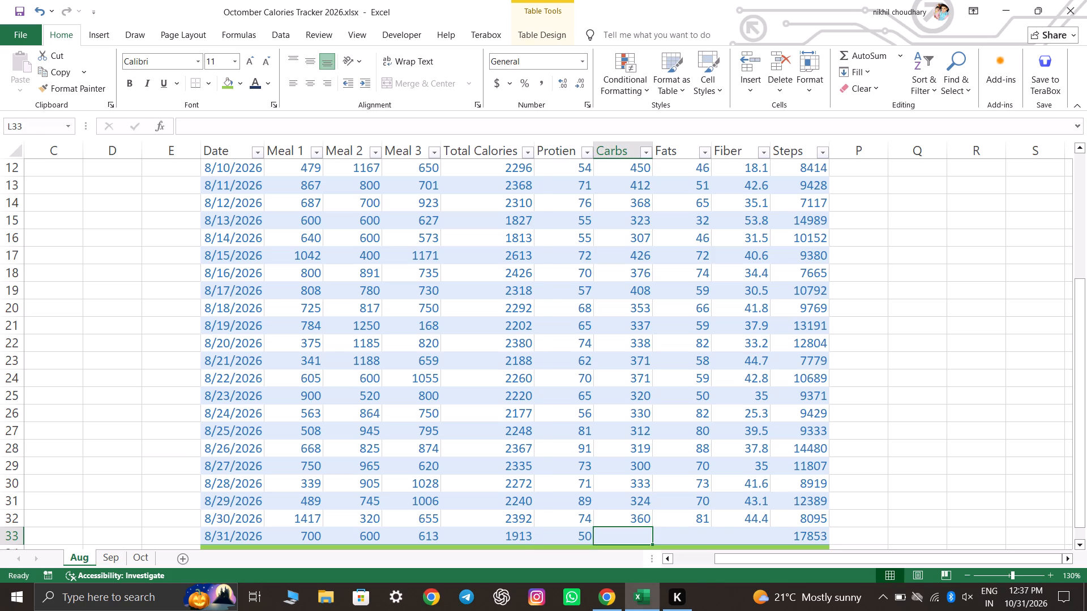
type("278")
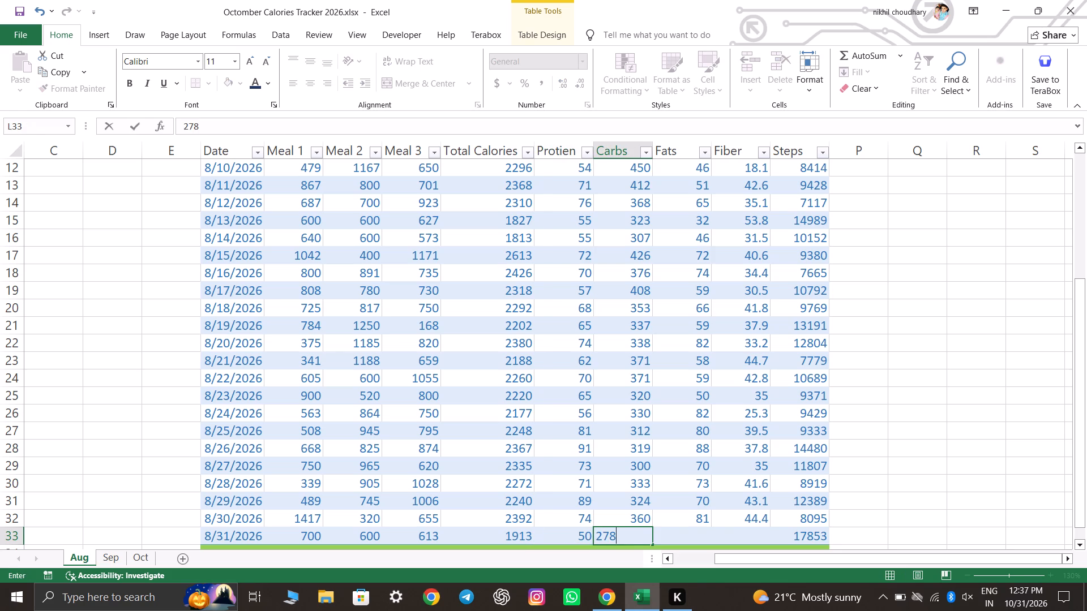
key("Right")
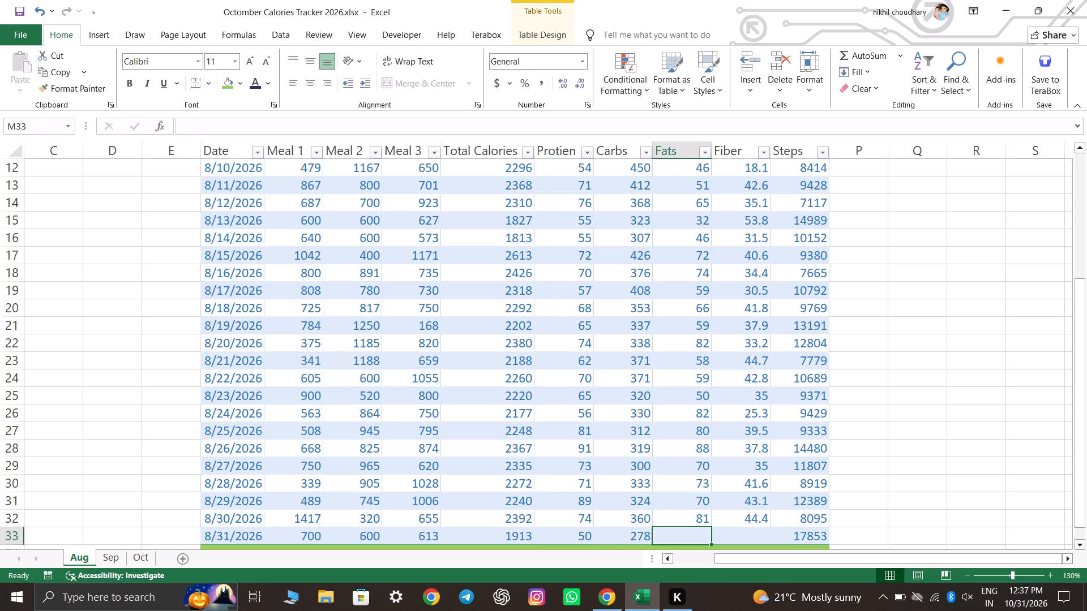
type("69")
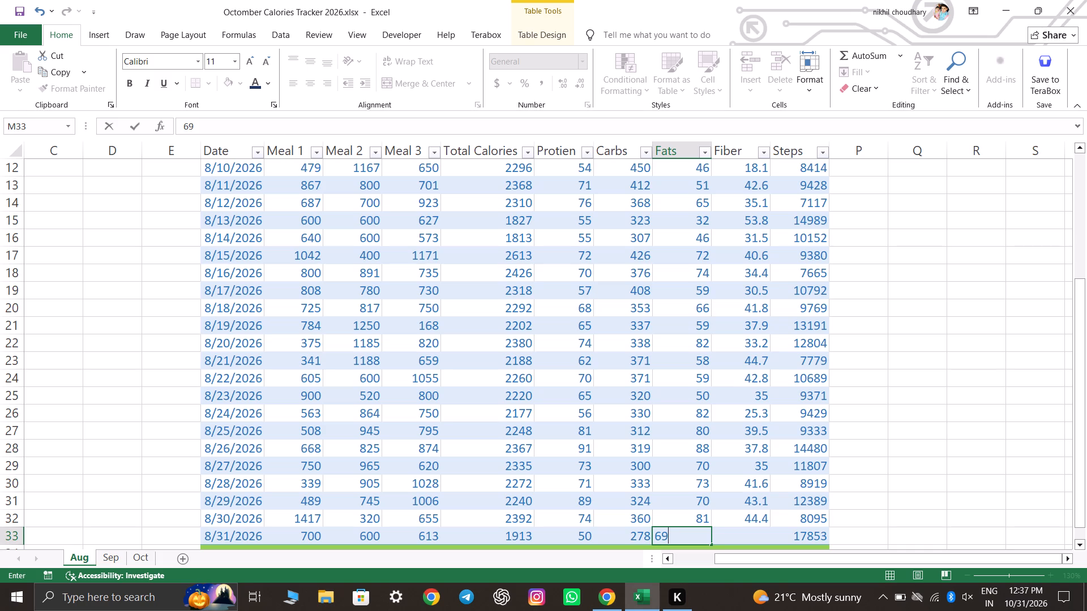
key("Right")
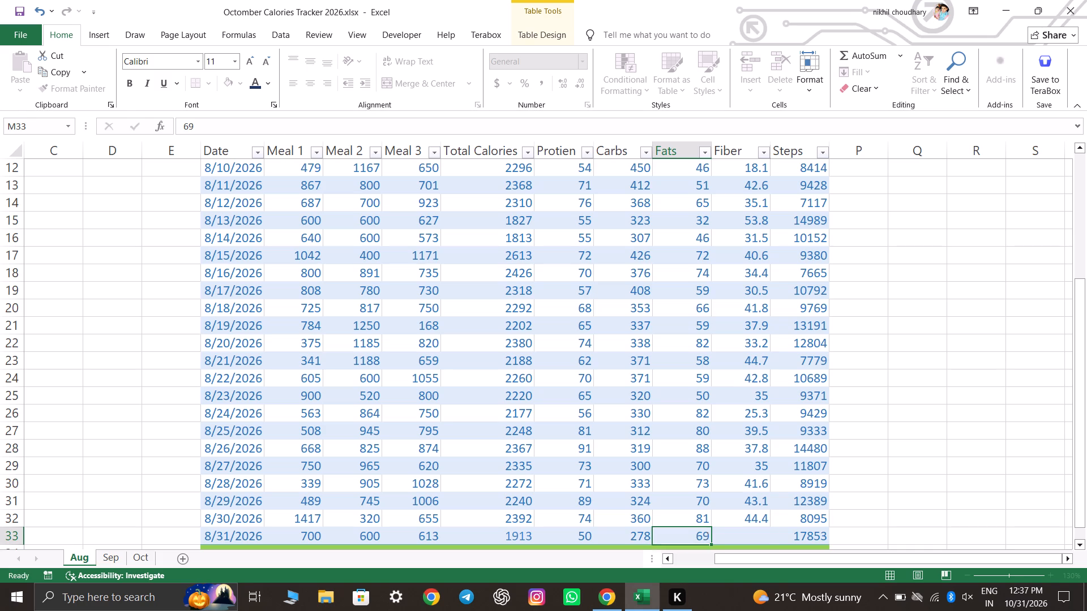
type("28.8")
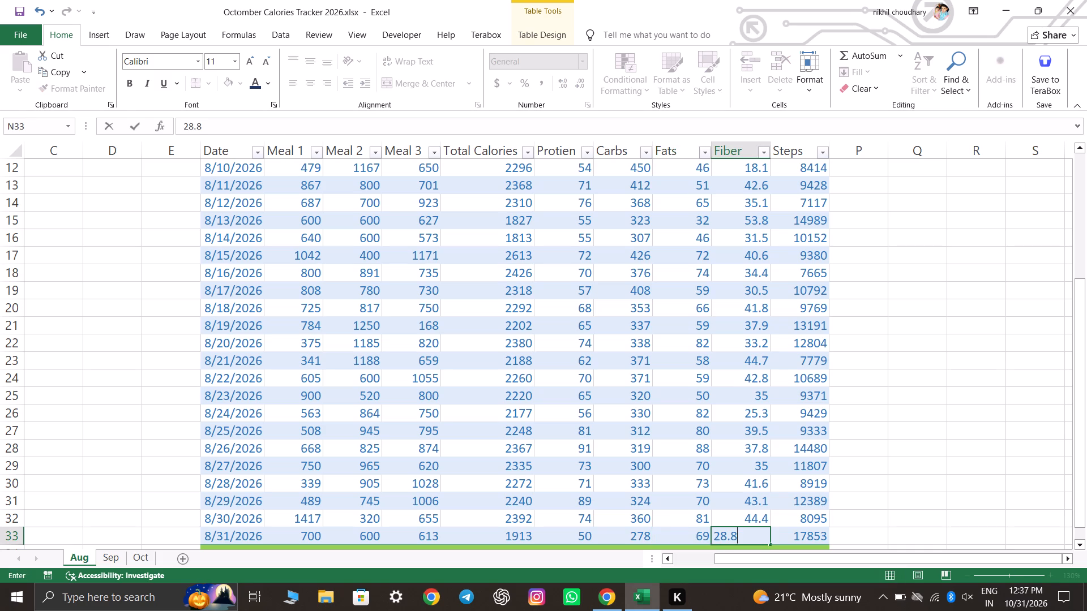
key("Return")
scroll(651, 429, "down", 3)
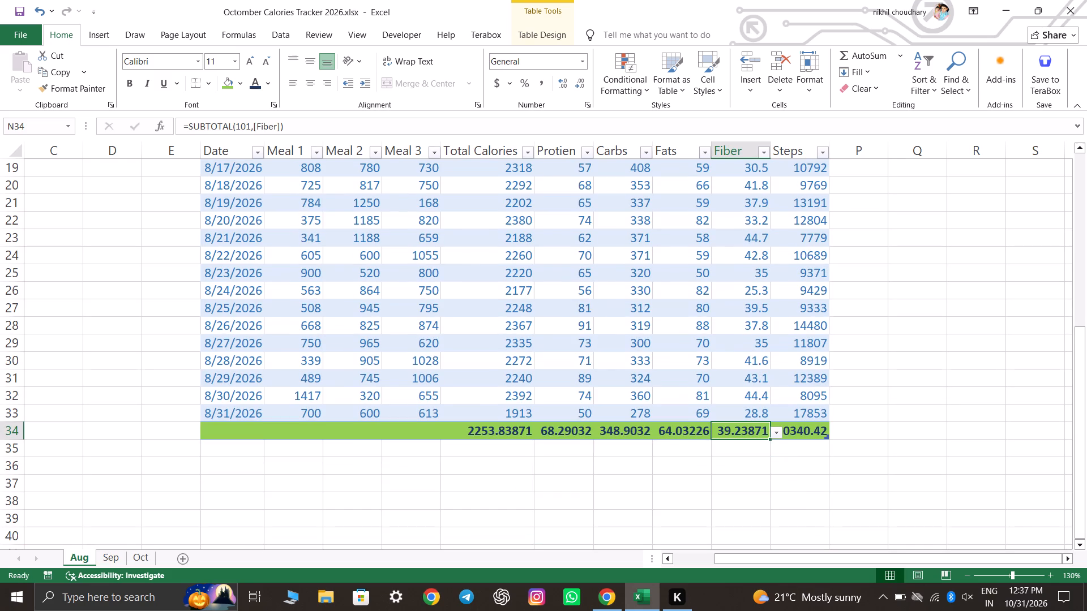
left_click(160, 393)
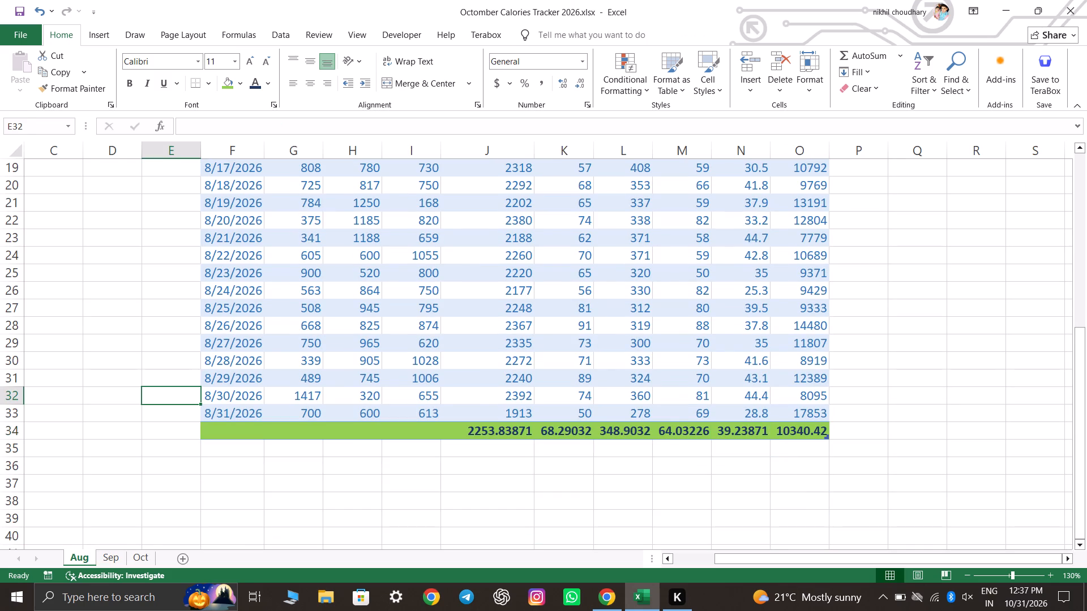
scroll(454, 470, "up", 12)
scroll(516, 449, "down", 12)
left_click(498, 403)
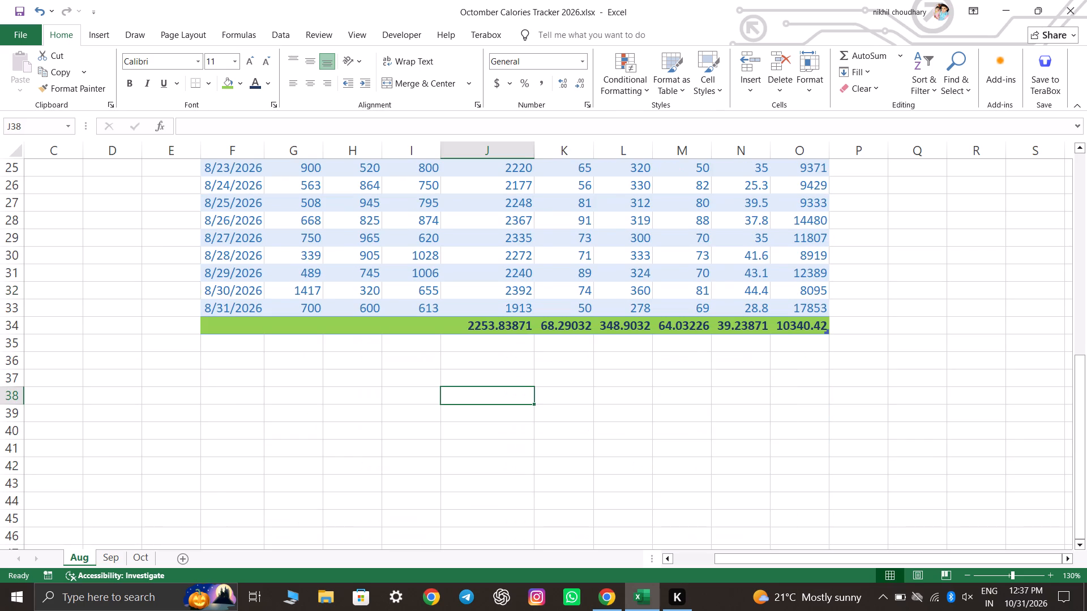
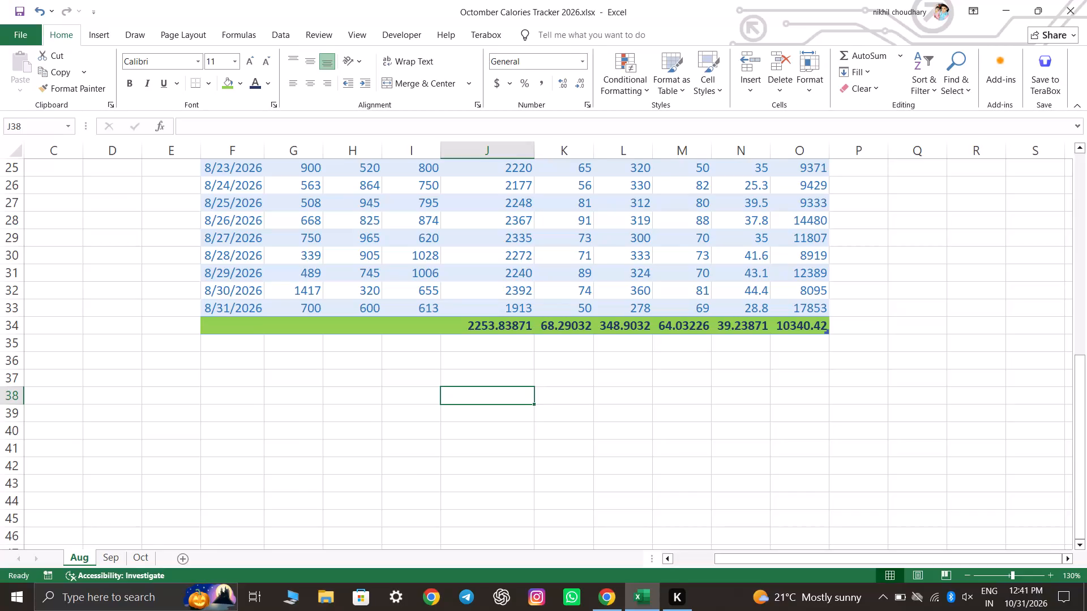
Look over the Sep and Oct sheets, checking the October daily rows down to the end of the month.
left_click(590, 386)
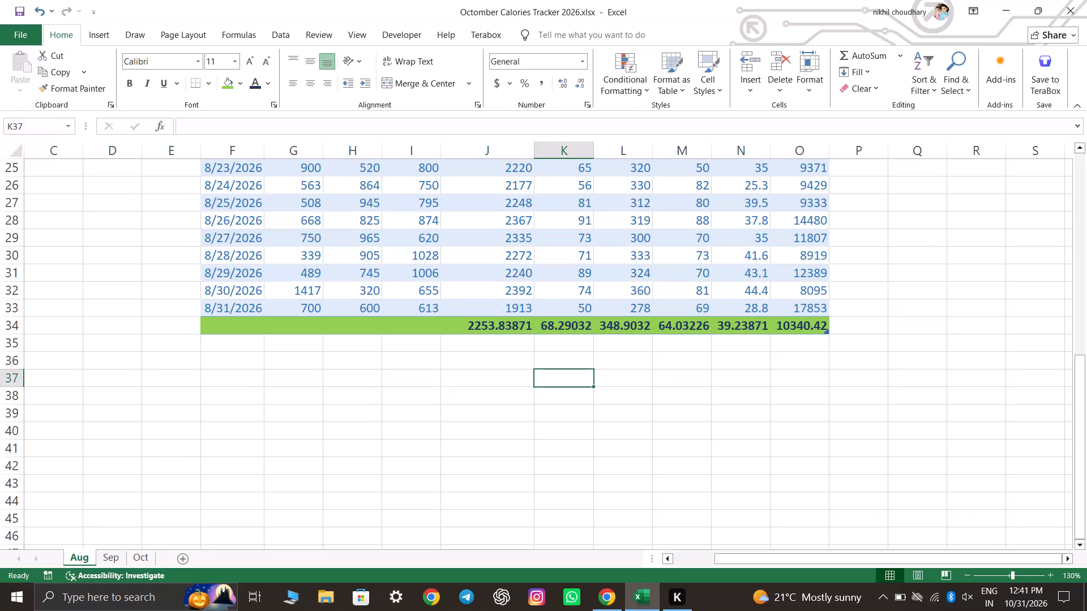
left_click(115, 565)
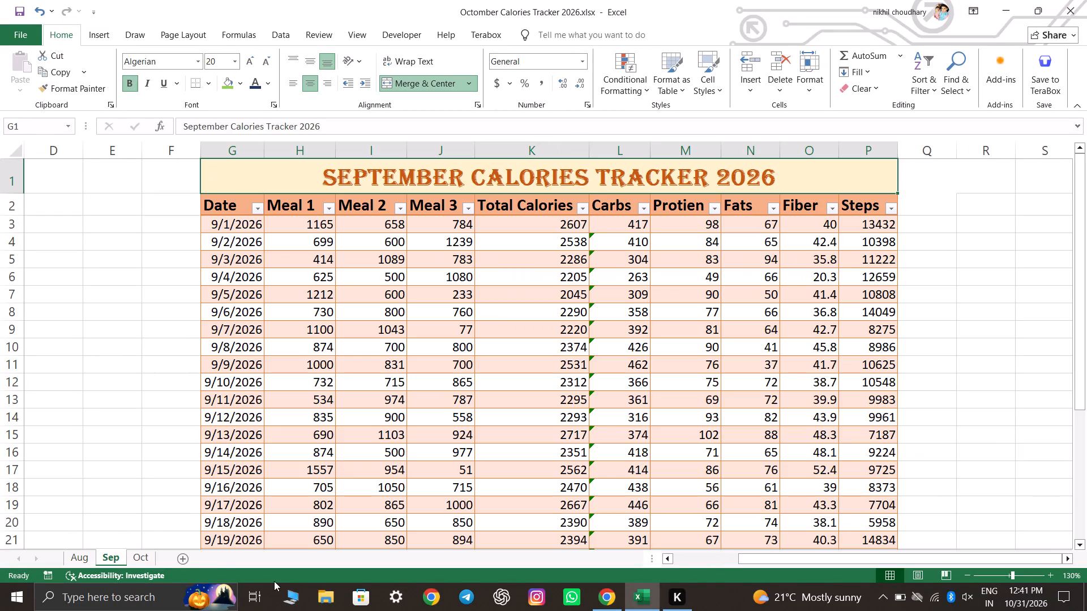
left_click(149, 559)
scroll(712, 427, "down", 8)
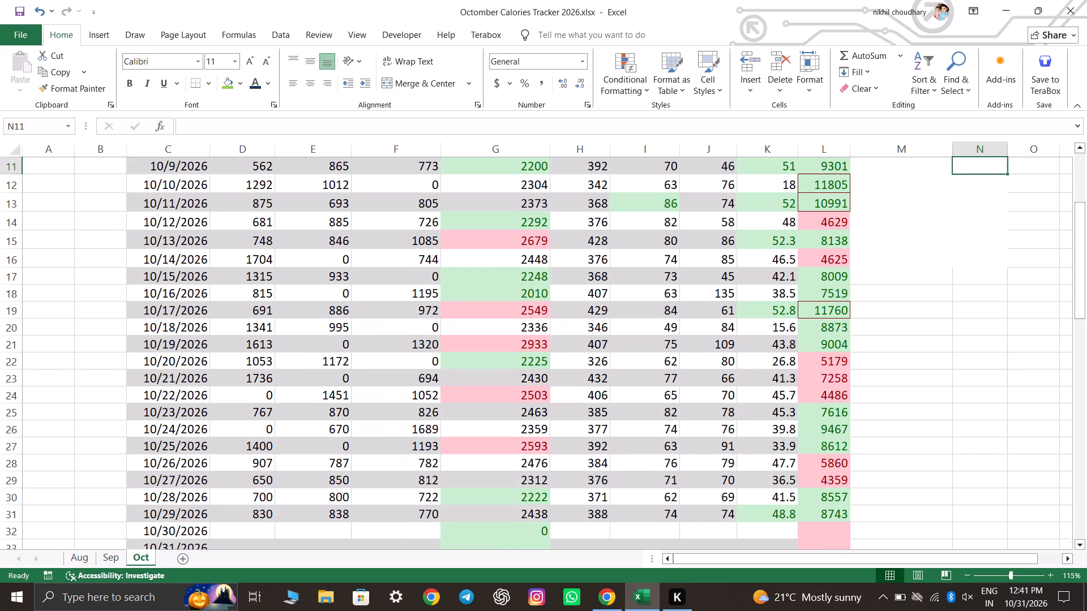
scroll(631, 457, "up", 8)
Fill the total row of the September calories table with Blue, Accent 5, Lighter 40%.
left_click(114, 563)
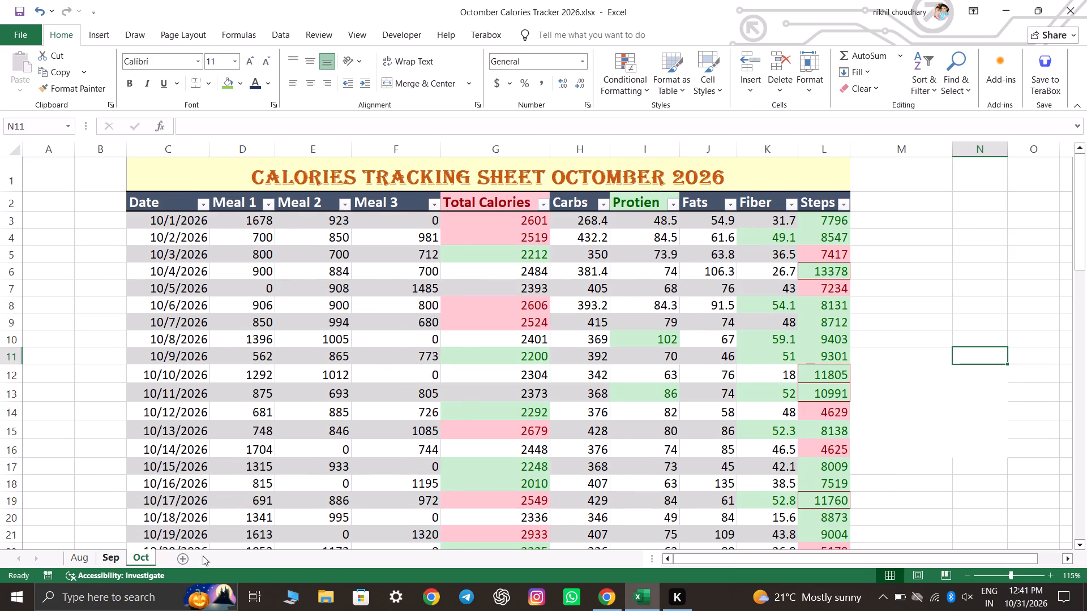
scroll(789, 413, "up", 5)
scroll(806, 352, "down", 5)
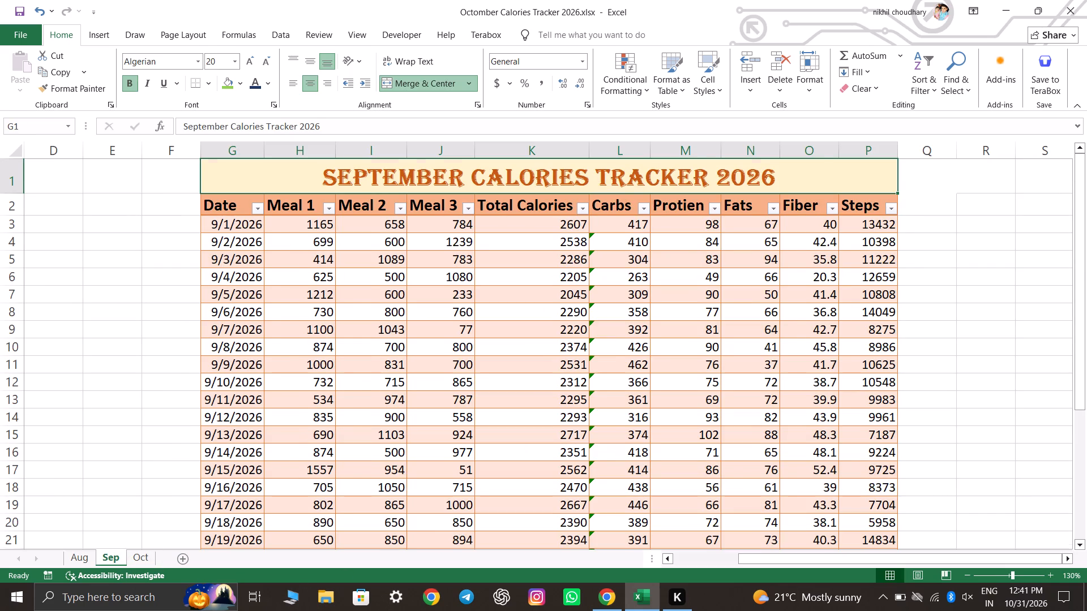
scroll(801, 374, "down", 4)
left_click_drag(230, 415, 504, 405)
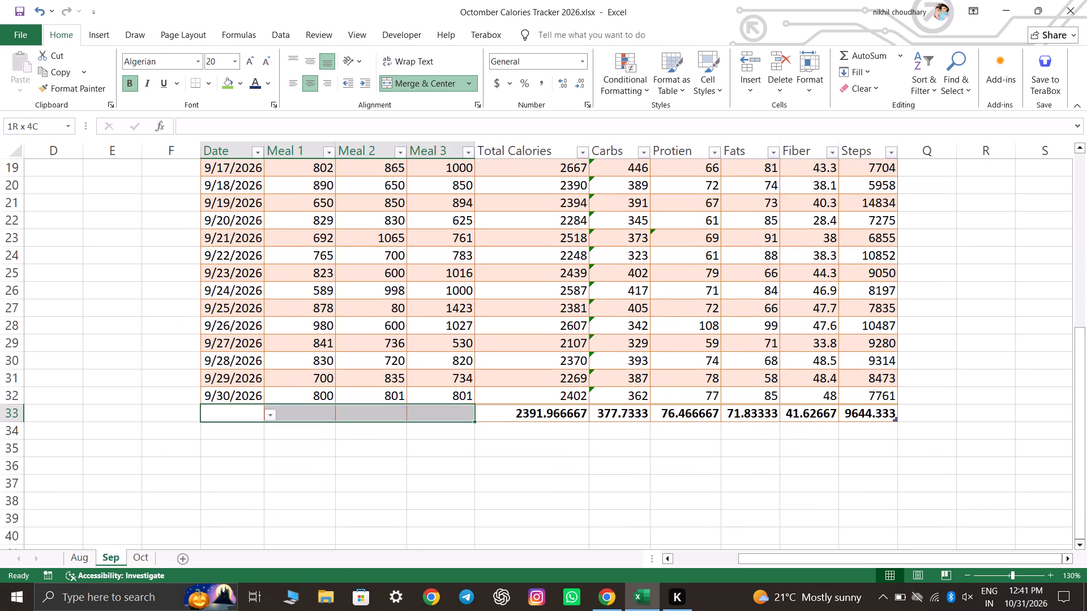
left_click_drag(504, 405, 850, 408)
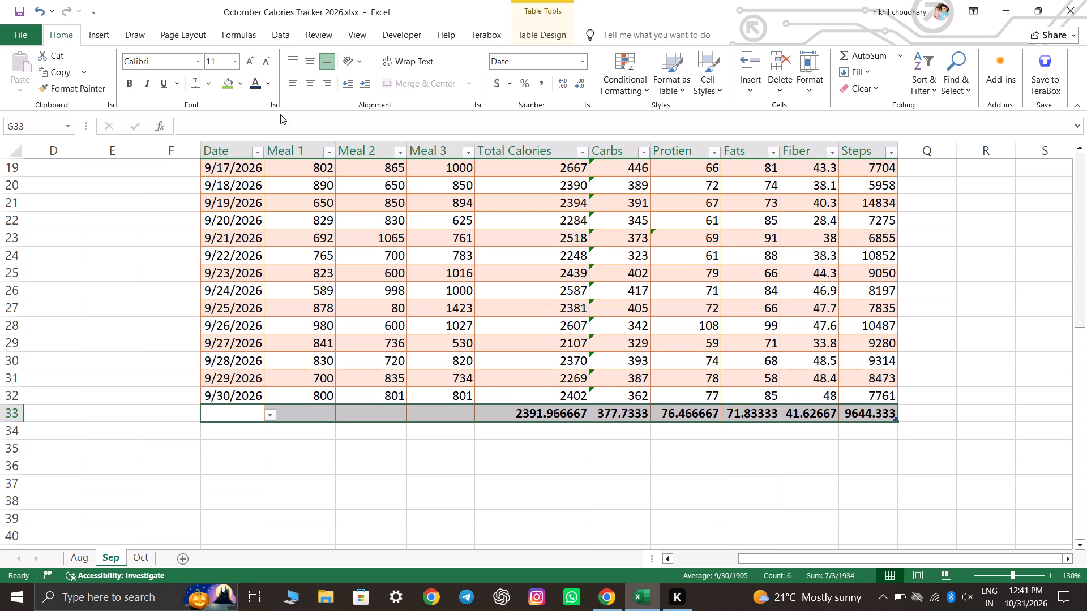
left_click(237, 85)
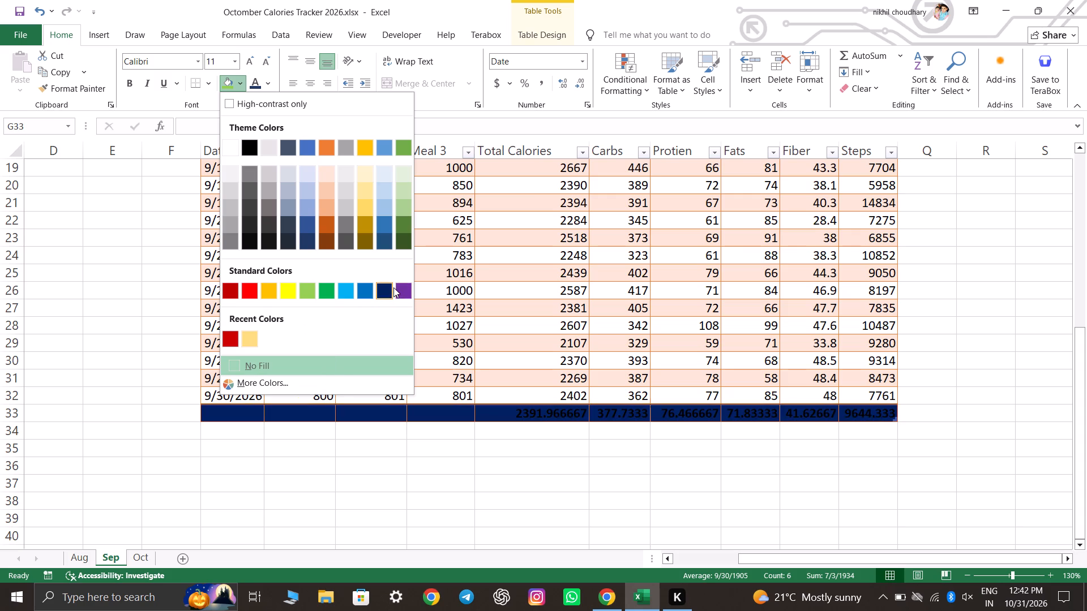
left_click(347, 294)
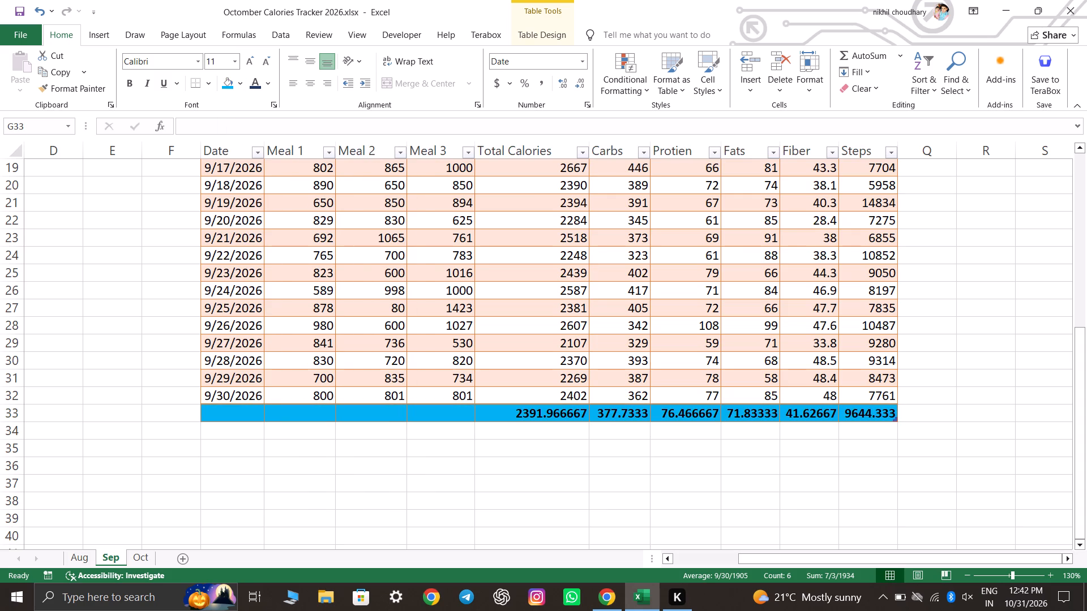
left_click(239, 79)
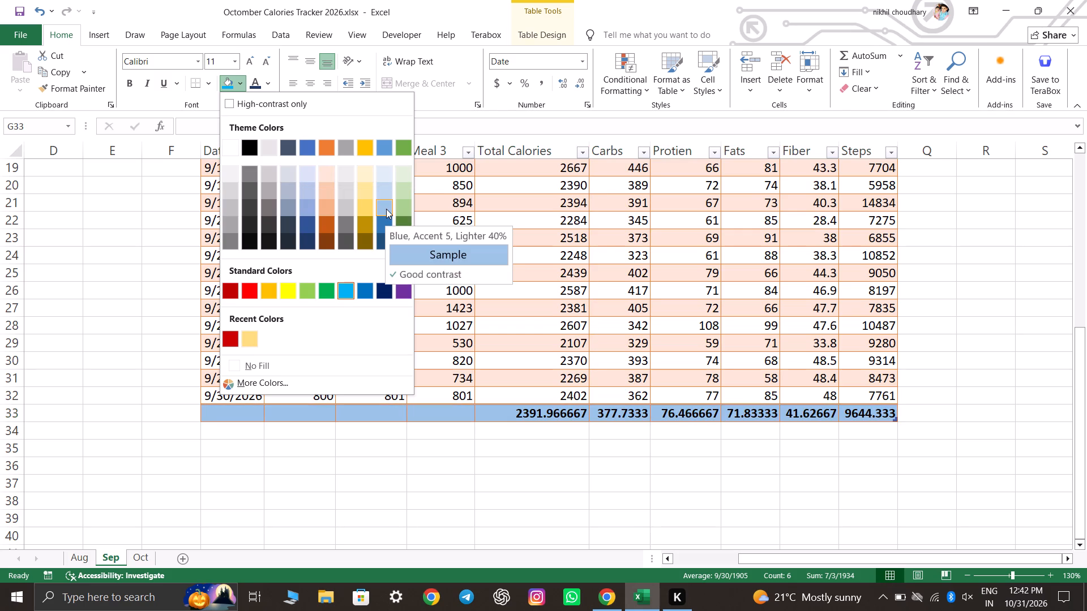
left_click(386, 209)
left_click(467, 455)
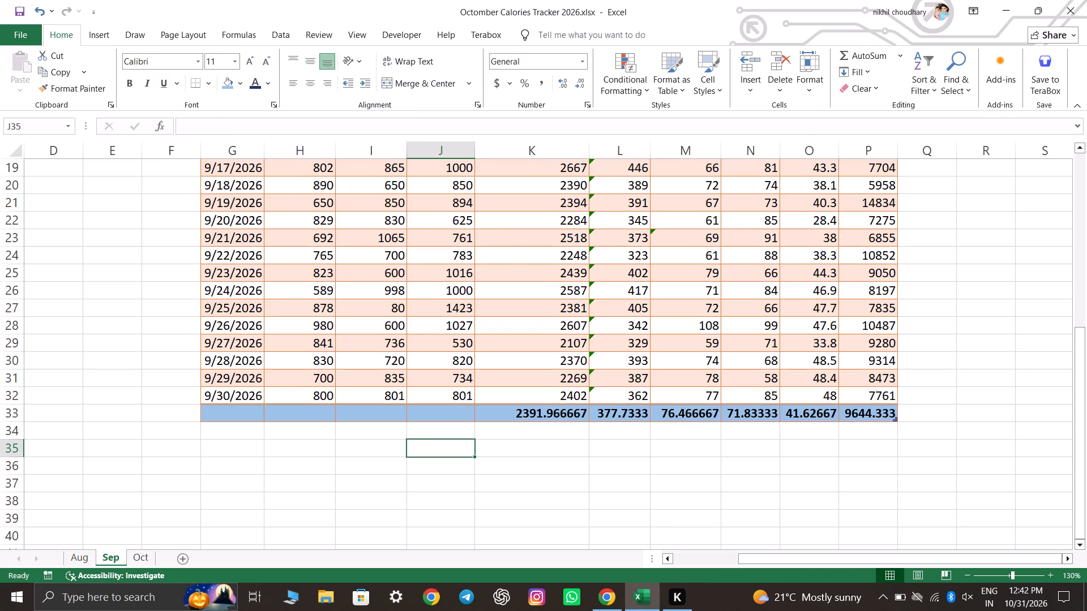
Set the font colour of the September total row to the near-black darkest shade of the light grey theme colour.
left_click(492, 410)
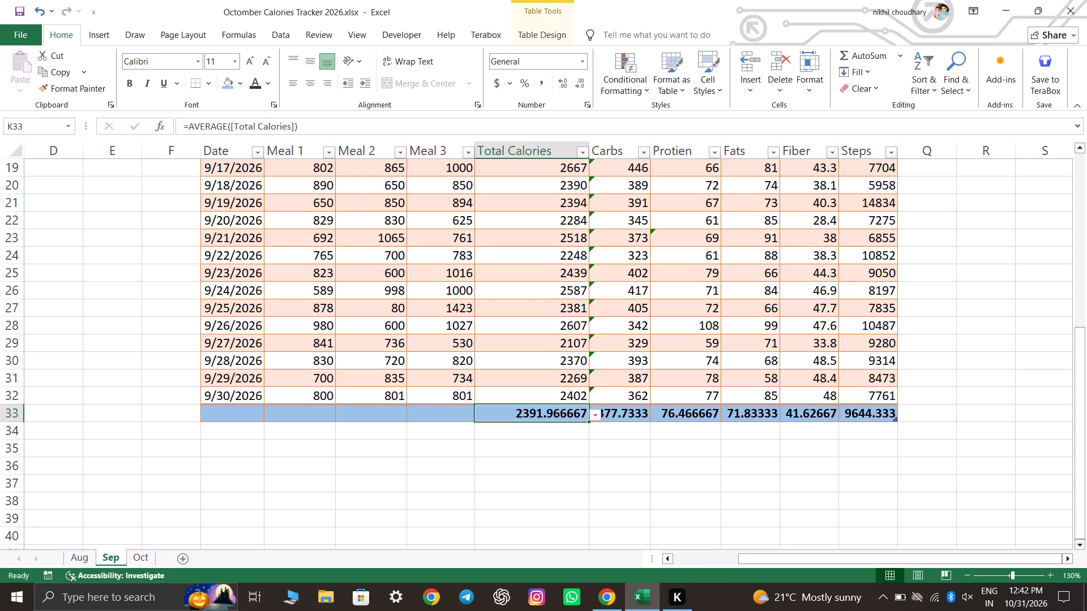
left_click_drag(232, 420, 863, 415)
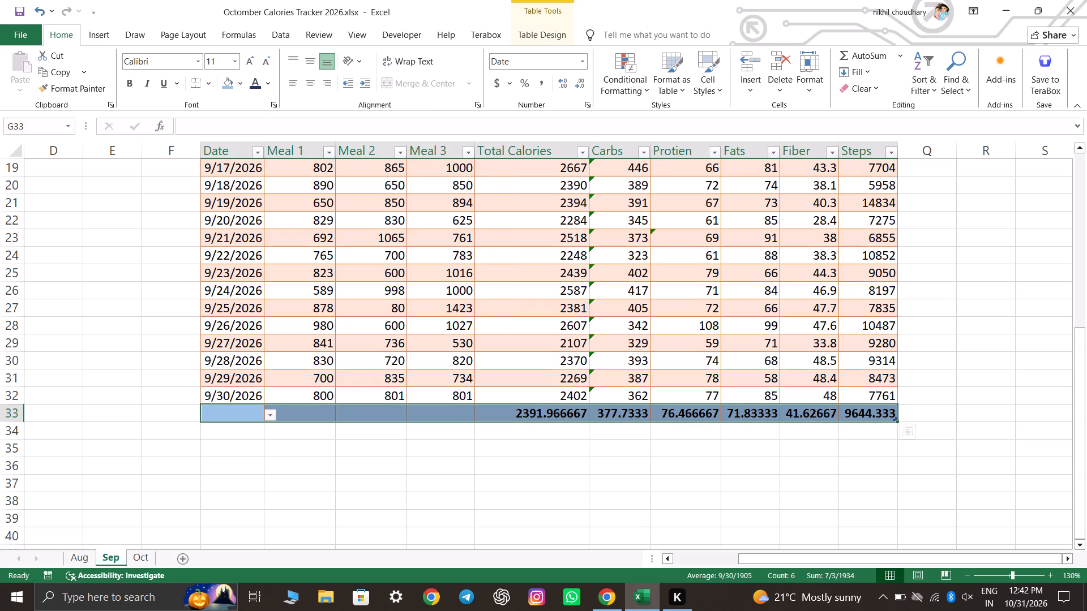
left_click(269, 95)
left_click(268, 91)
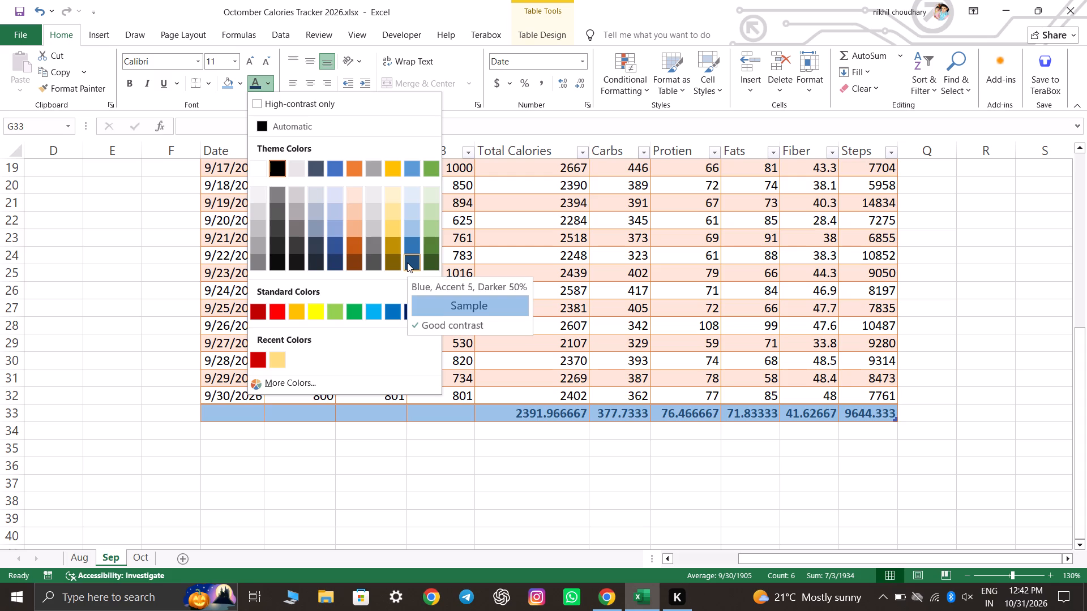
left_click(303, 266)
left_click(504, 481)
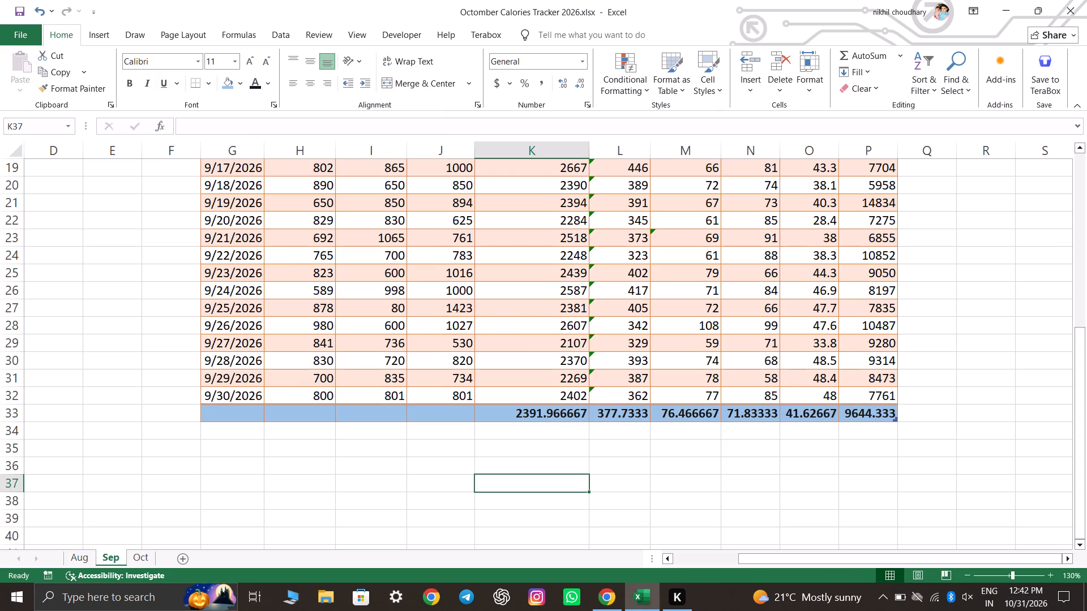
left_click(764, 464)
Save the workbook with the September sheet back at its title row.
scroll(956, 455, "up", 3)
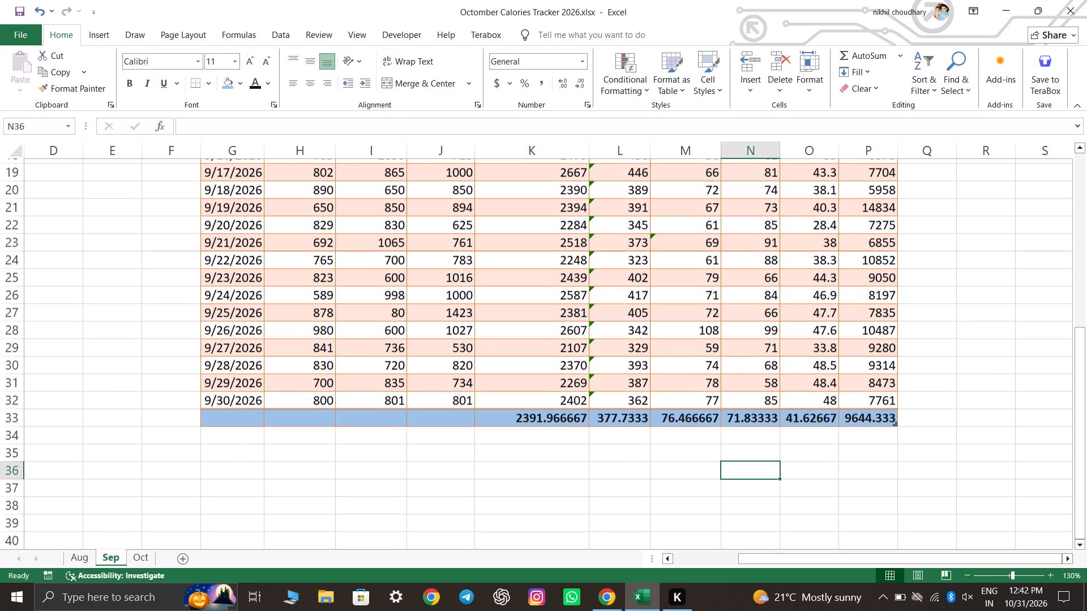
scroll(963, 450, "up", 6)
key("ctrl+s")
key("ctrl+s")
key("ctrl+s")
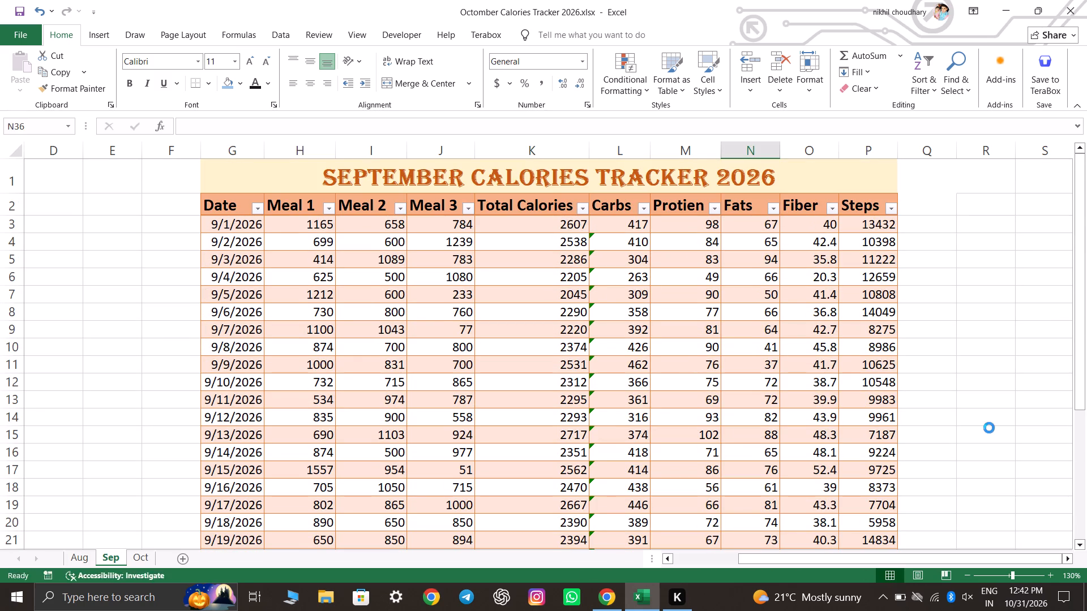
key("ctrl+s")
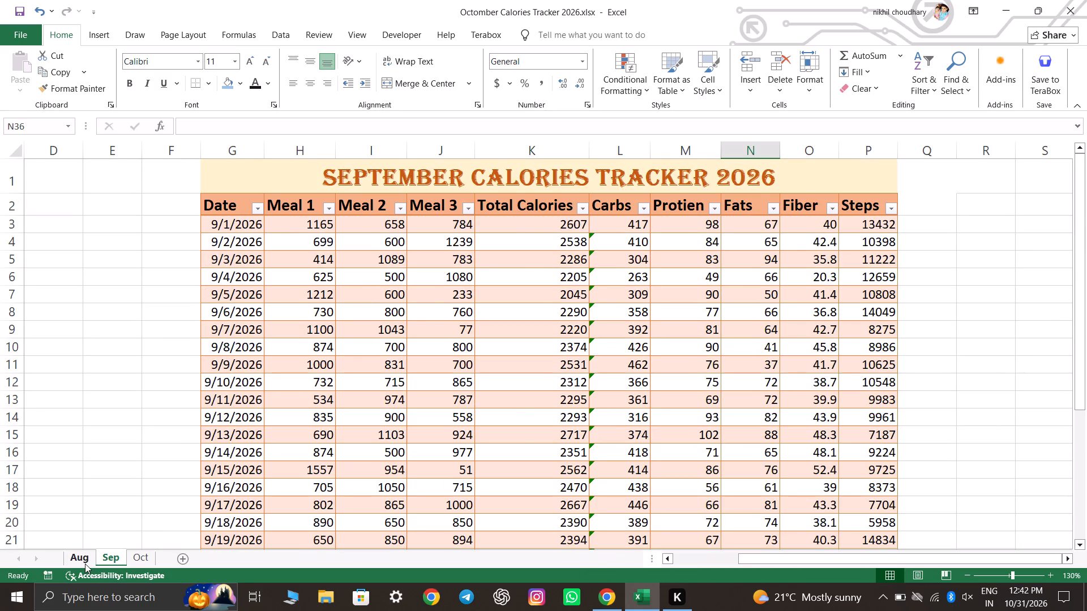
Return to the title row of the Aug sheet and save the workbook again.
left_click(85, 563)
left_click(203, 402)
scroll(234, 430, "up", 14)
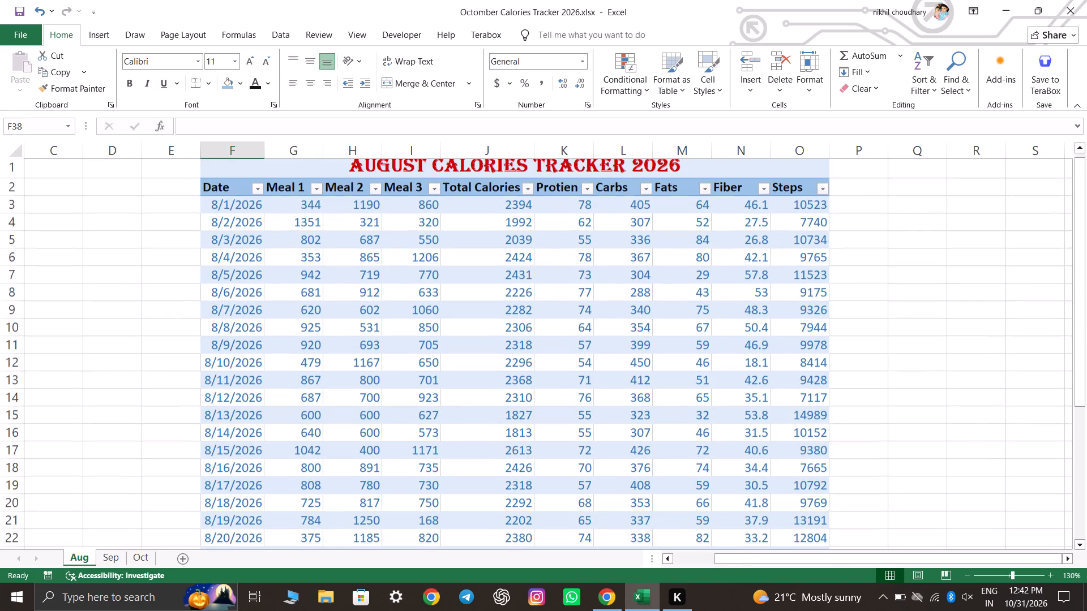
scroll(216, 437, "up", 2)
left_click(199, 434)
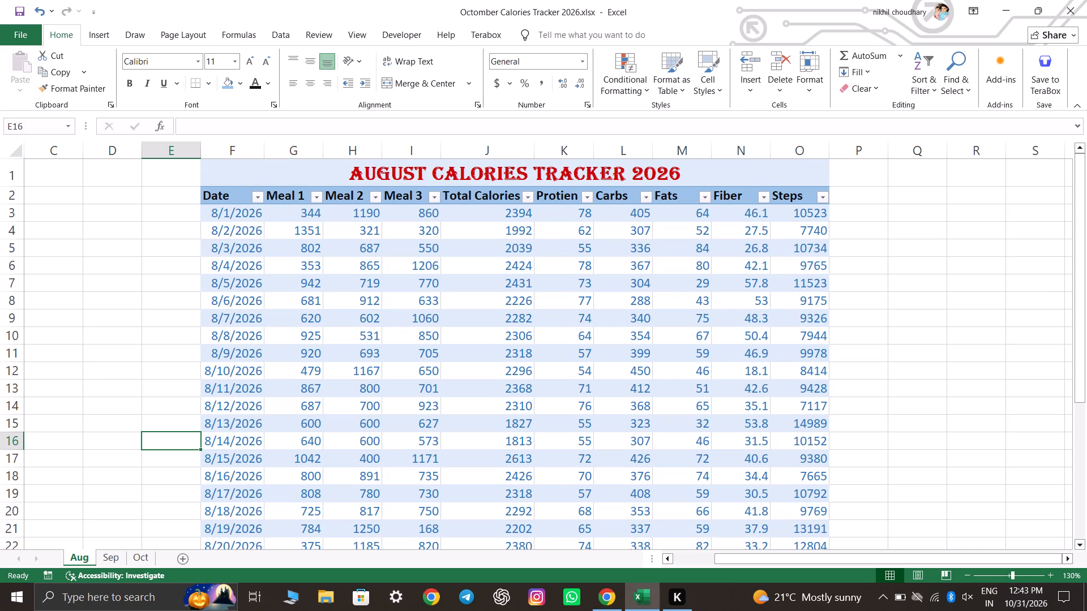
key("ctrl+s")
key("ctrl+s")
key("ctrl+s")
key("ctrl+s")
key("ctrl+s")
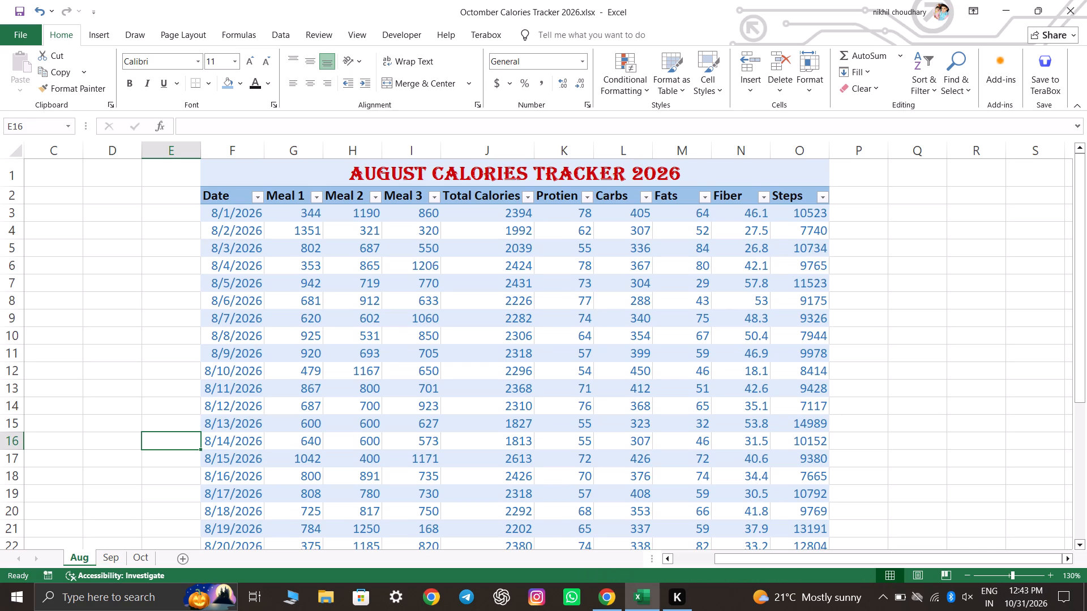